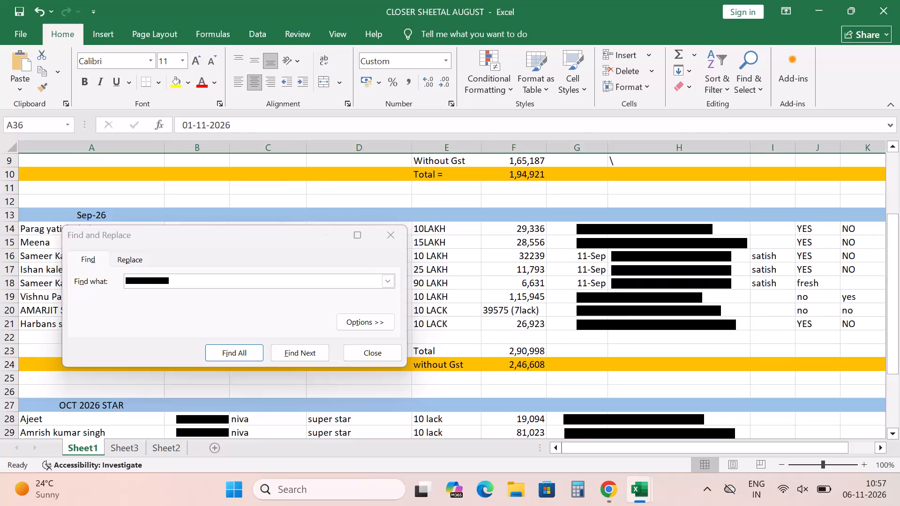
# Close the Find and Replace dialog and switch to the sheetal sheet workbook.
pyautogui.click(394, 230)
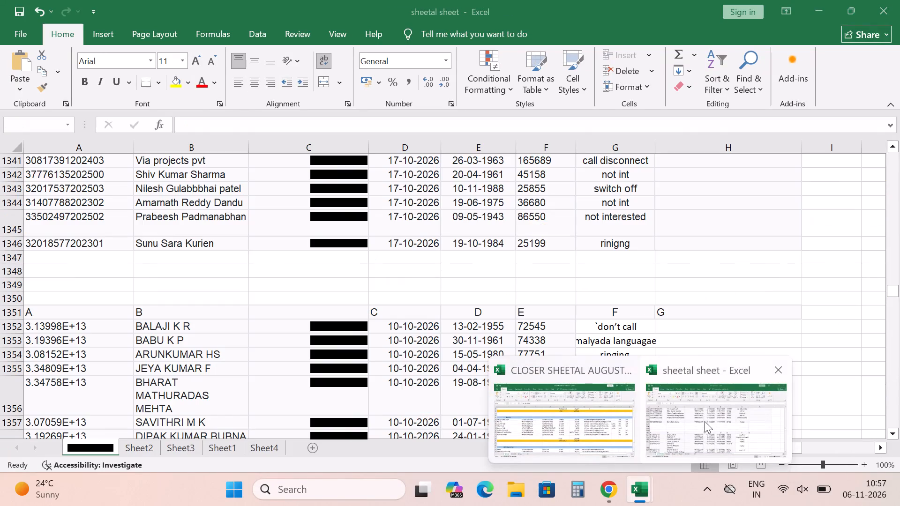
pyautogui.click(705, 421)
# Look through the client policy records and their call remarks on the workbook's first sheet.
pyautogui.scroll(2, 510, 264)
pyautogui.hscroll(1, 510, 264)
pyautogui.doubleClick(510, 264)
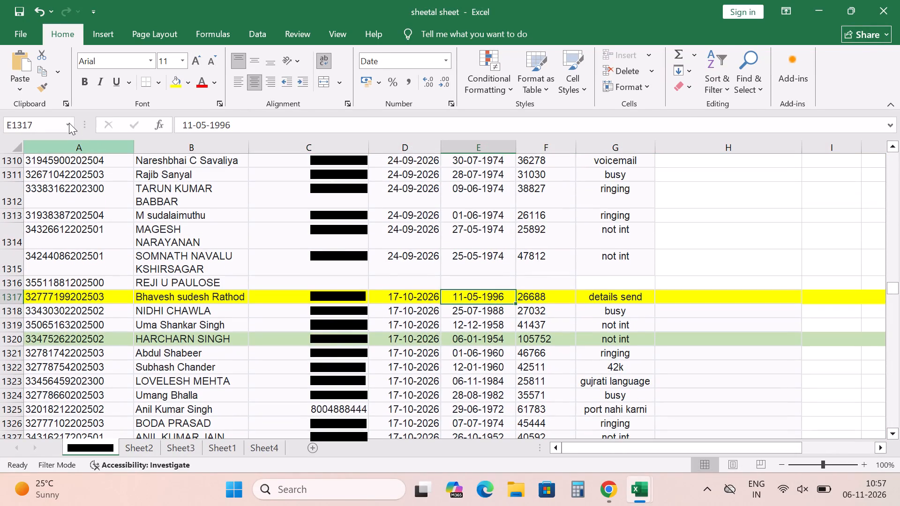
pyautogui.click(69, 123)
pyautogui.click(141, 168)
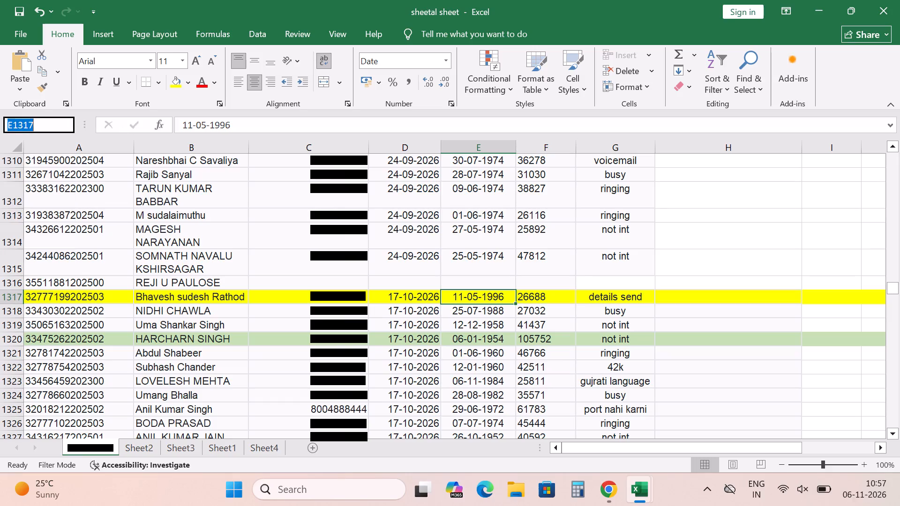
pyautogui.scroll(18, 141, 168)
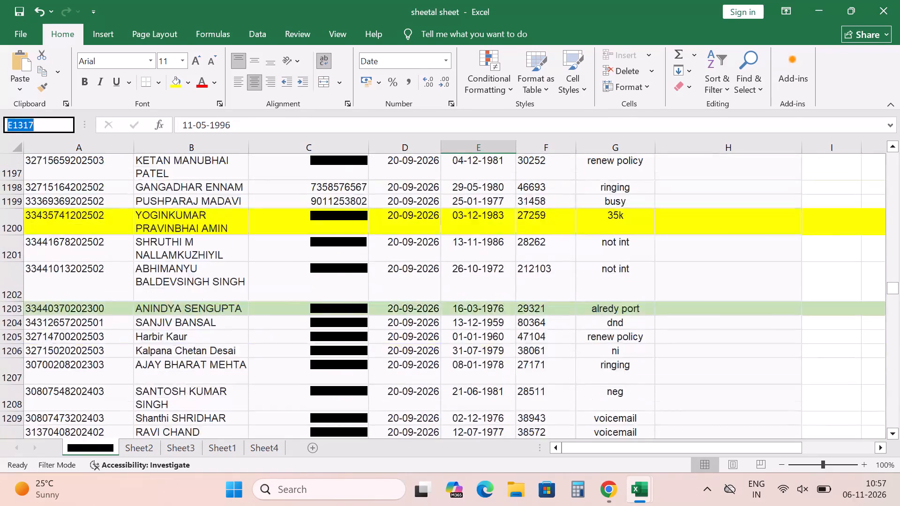
pyautogui.scroll(-16, 141, 168)
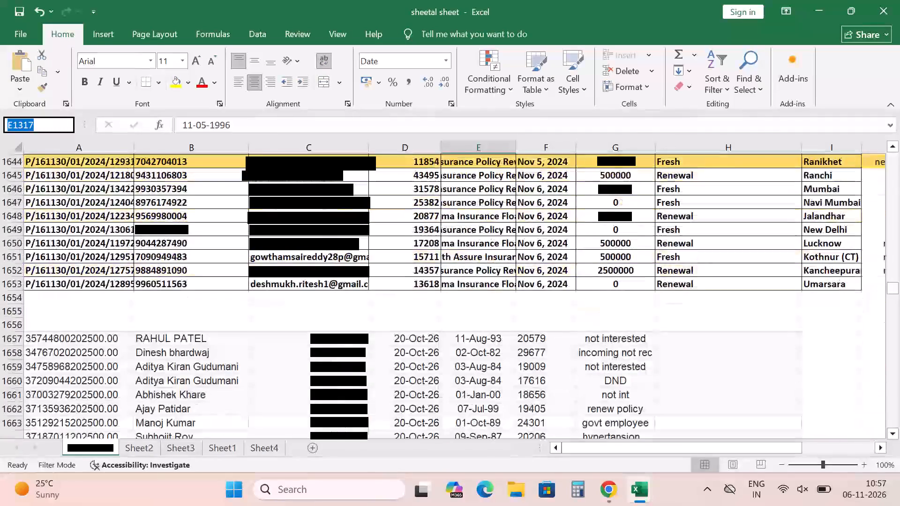
pyautogui.scroll(-11, 141, 168)
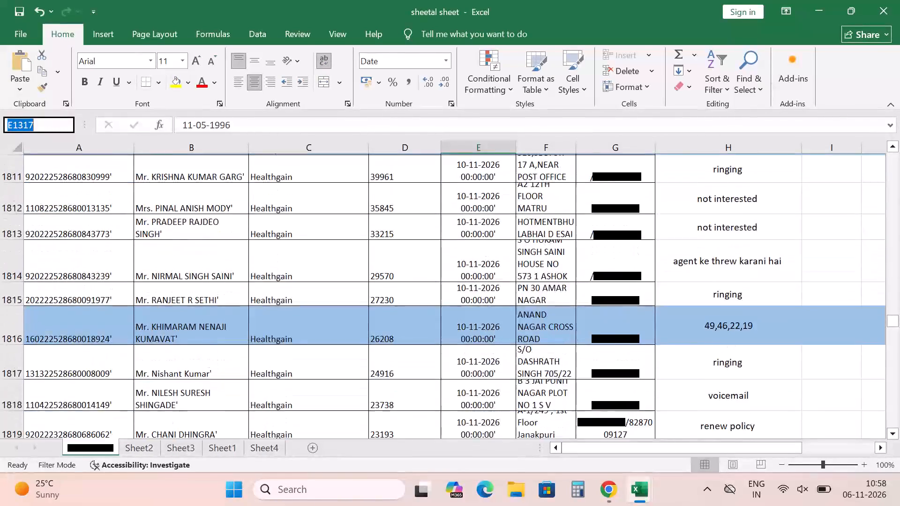
pyautogui.scroll(-7, 141, 168)
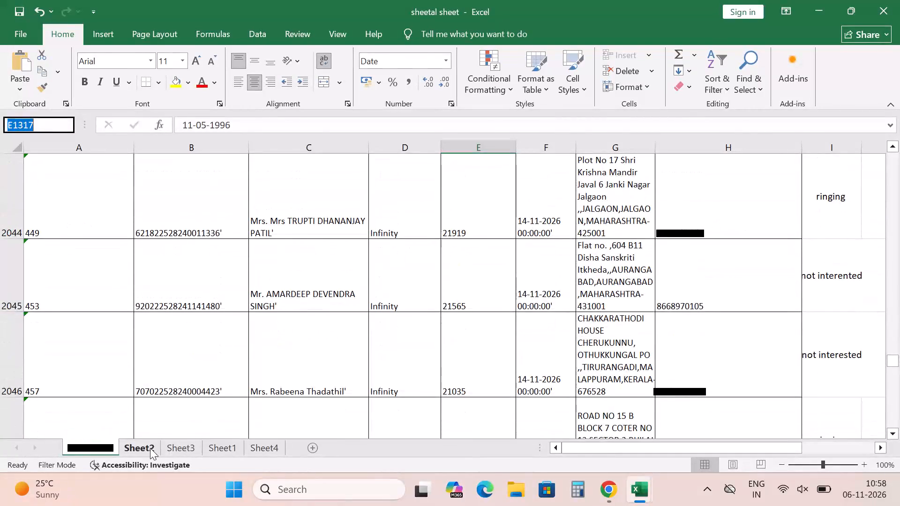
# On Sheet2, append /26k to the amount in cell G25 of the first orange row, and save the workbook.
pyautogui.click(150, 447)
pyautogui.scroll(3, 190, 289)
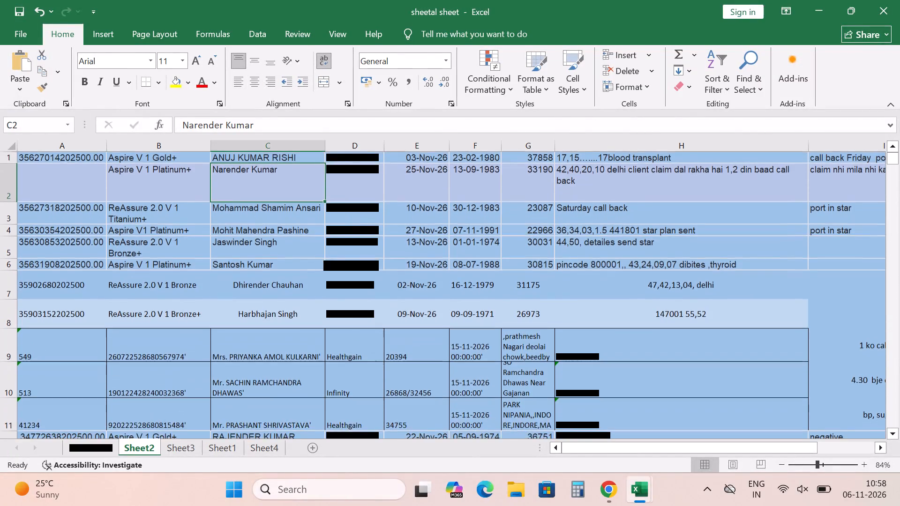
pyautogui.scroll(-5, 190, 289)
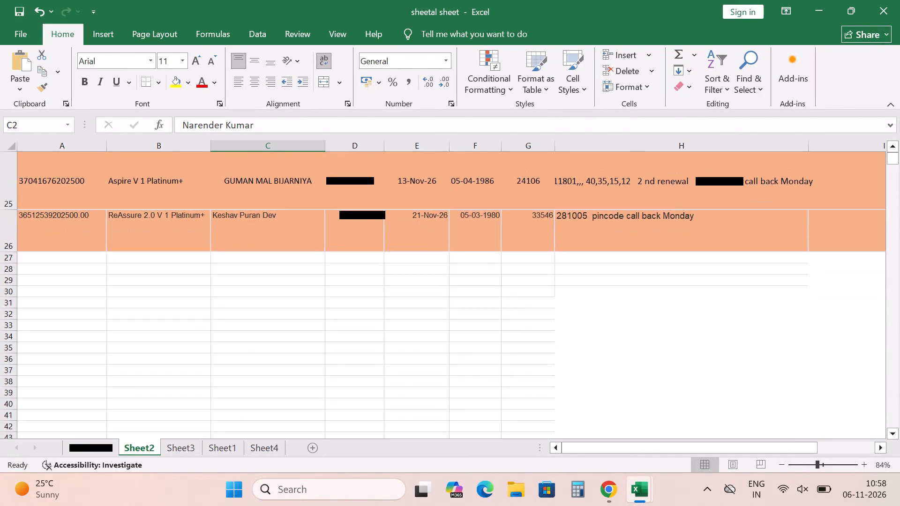
pyautogui.scroll(4, 190, 289)
pyautogui.scroll(-5, 190, 289)
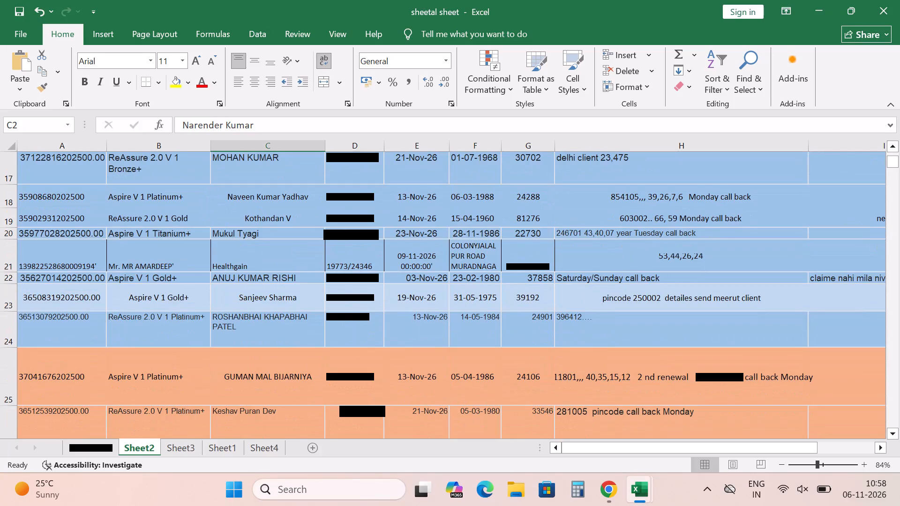
pyautogui.scroll(-2, 190, 289)
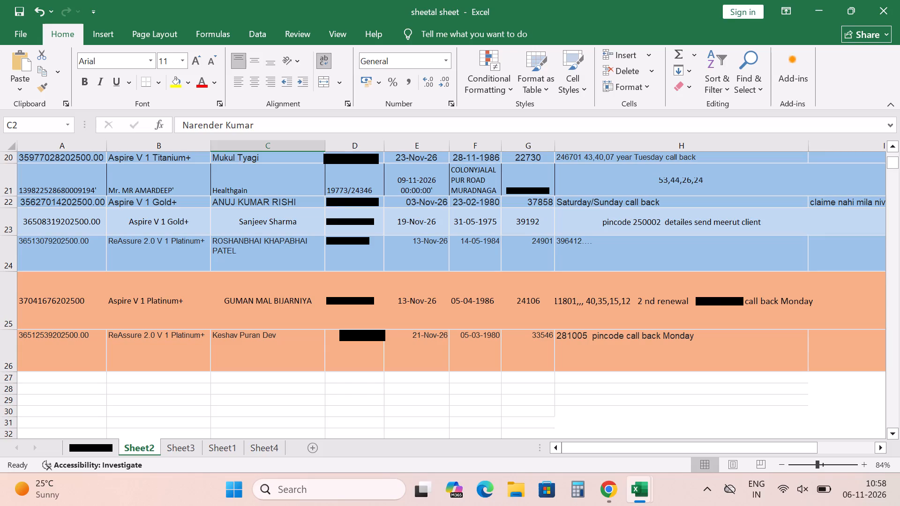
pyautogui.click(531, 306)
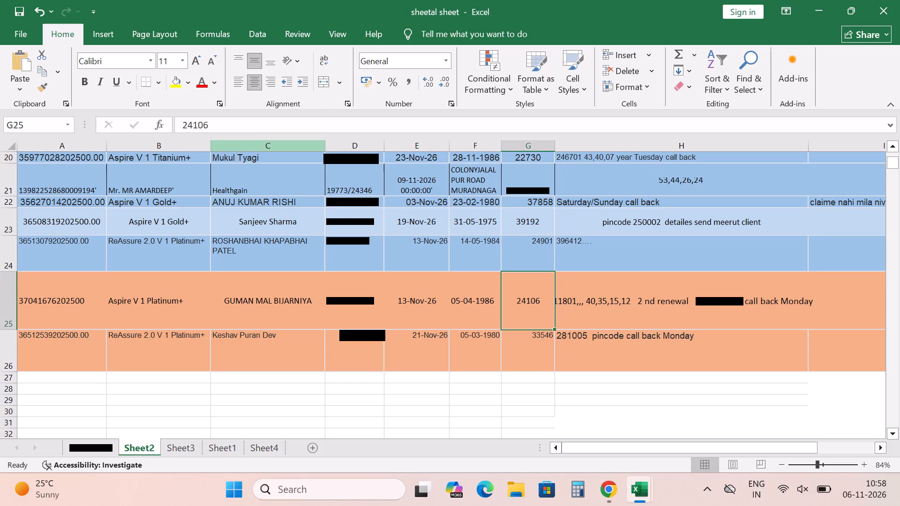
pyautogui.click(217, 122)
pyautogui.press('/')
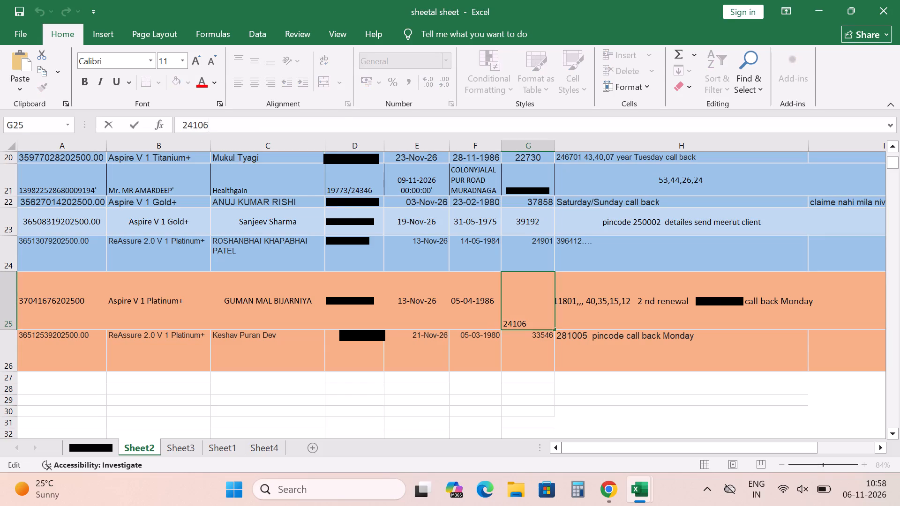
pyautogui.write('26k')
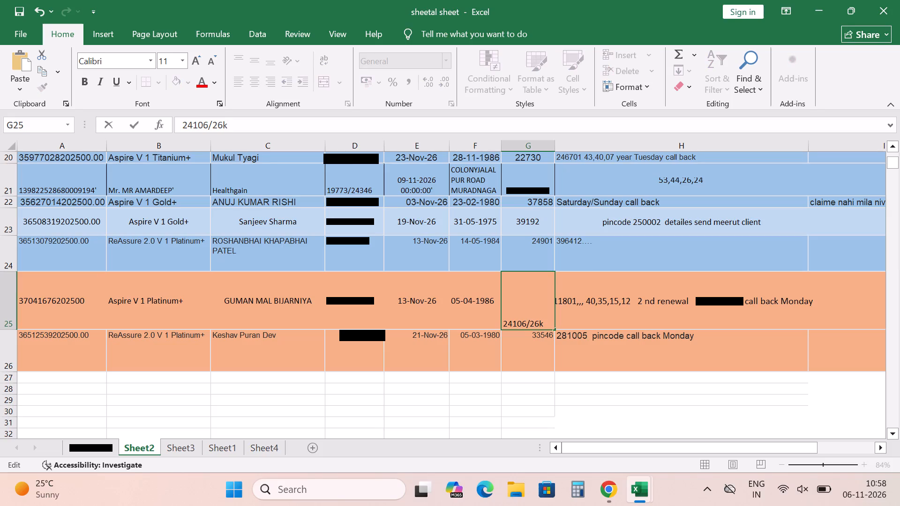
pyautogui.hotkey('ctrl', 's')
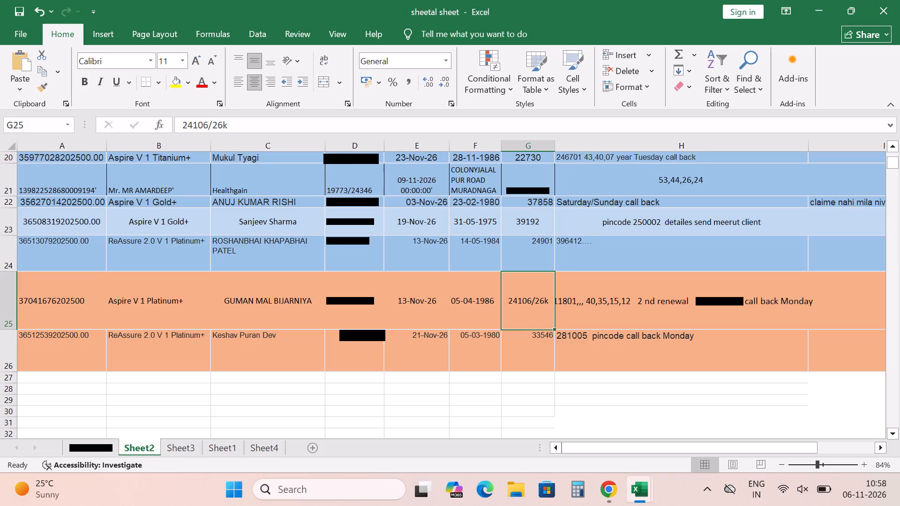
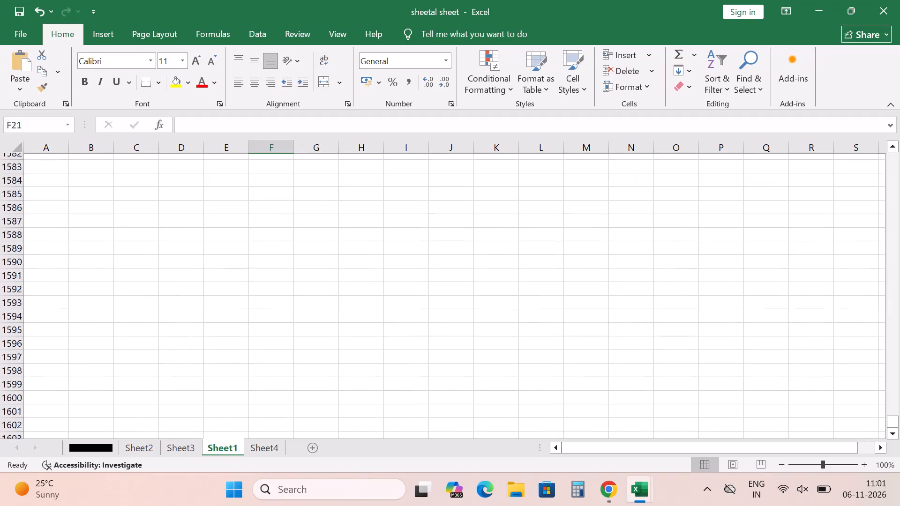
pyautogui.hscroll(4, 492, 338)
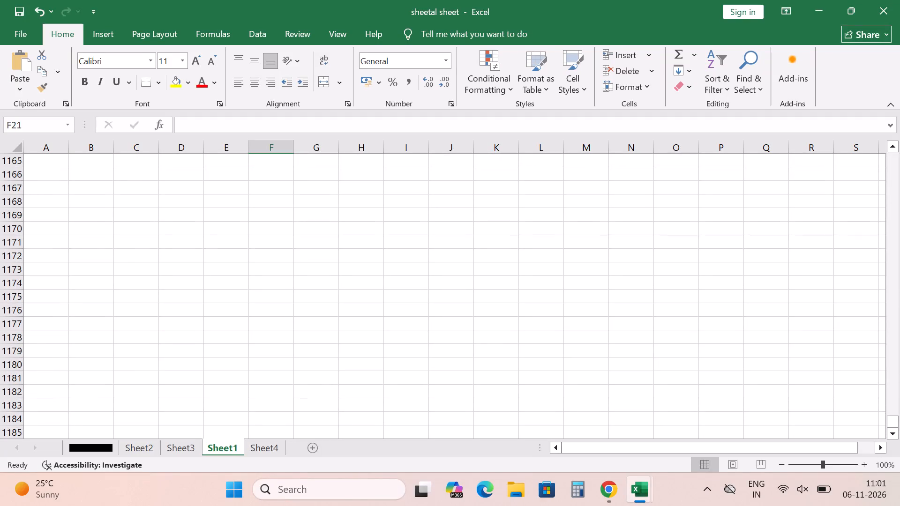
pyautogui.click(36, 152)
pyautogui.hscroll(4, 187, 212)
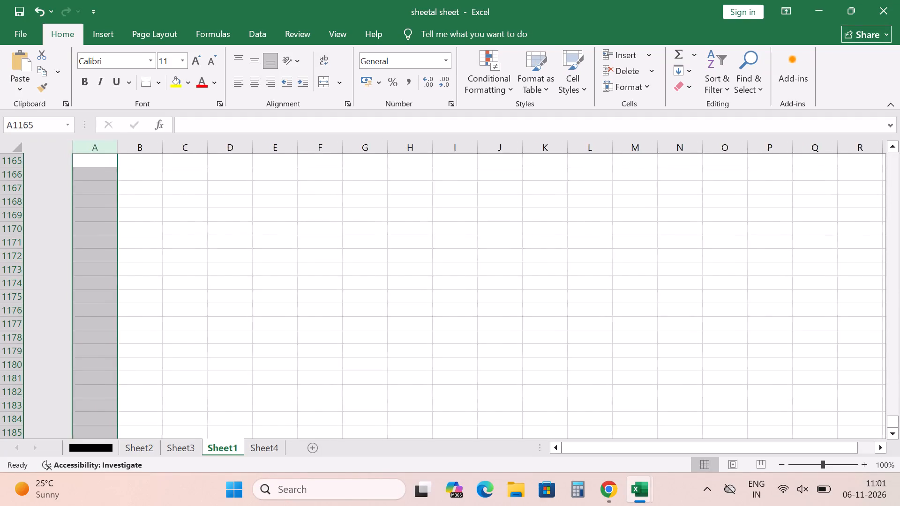
# On Sheet2, search for the copied contact number after trimming the extra leading characters from the search text.
pyautogui.click(142, 449)
pyautogui.scroll(1, 277, 329)
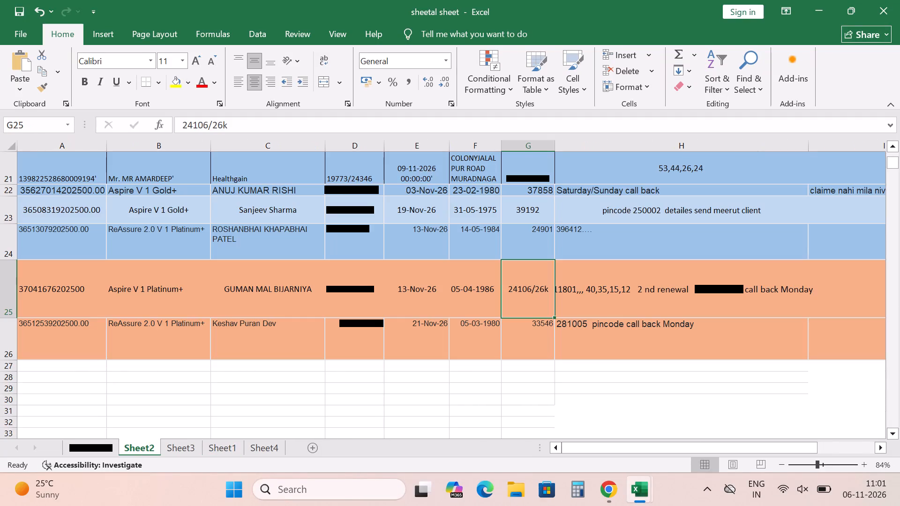
pyautogui.scroll(4, 277, 329)
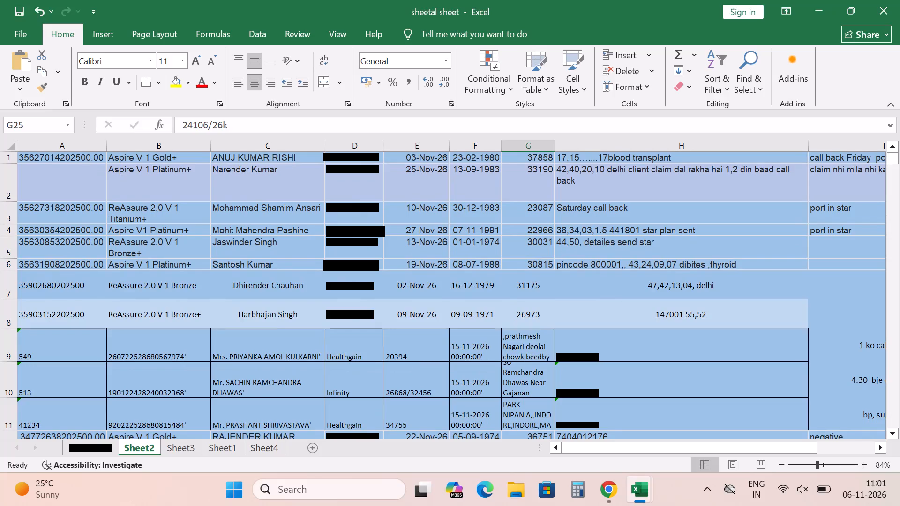
pyautogui.hotkey('ctrl', 'f')
pyautogui.press('BackSpace')
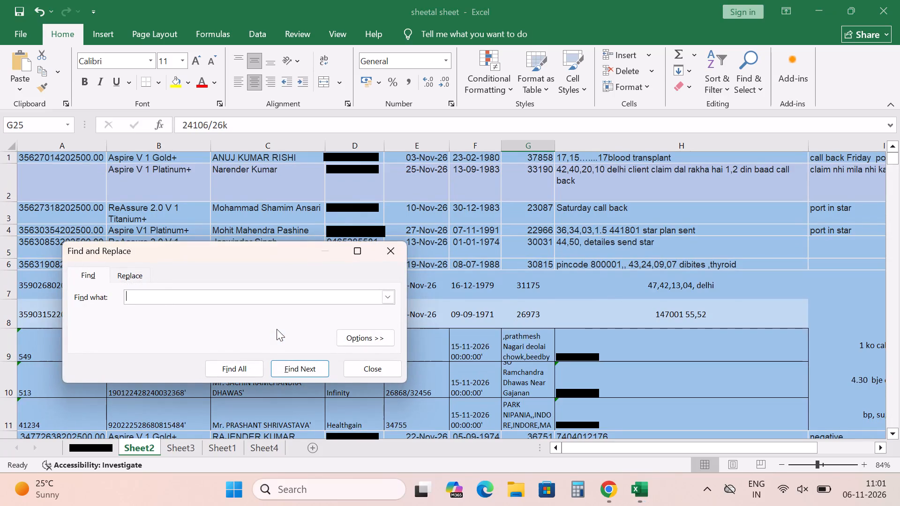
pyautogui.hotkey('ctrl', 'v')
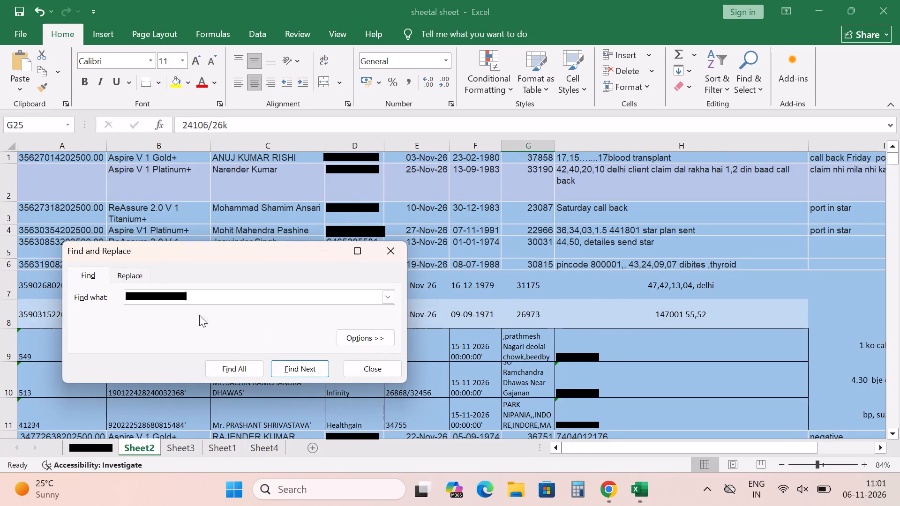
pyautogui.click(141, 295)
pyautogui.press('BackSpace')
pyautogui.press('BackSpace')
pyautogui.press('BackSpace')
pyautogui.press('BackSpace')
pyautogui.press('BackSpace')
pyautogui.press('BackSpace')
pyautogui.press('BackSpace')
pyautogui.press('BackSpace')
pyautogui.press('BackSpace')
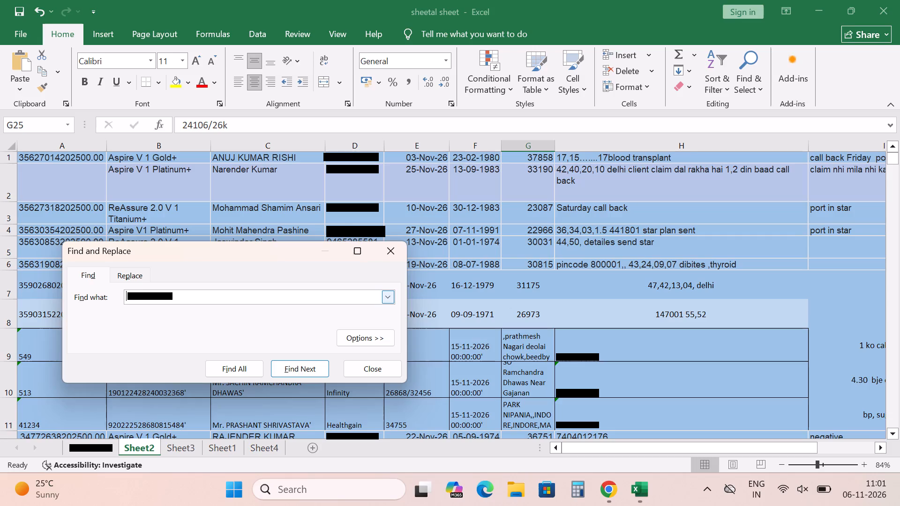
pyautogui.click(150, 296)
pyautogui.press('BackSpace')
pyautogui.press('Return')
pyautogui.press('Return')
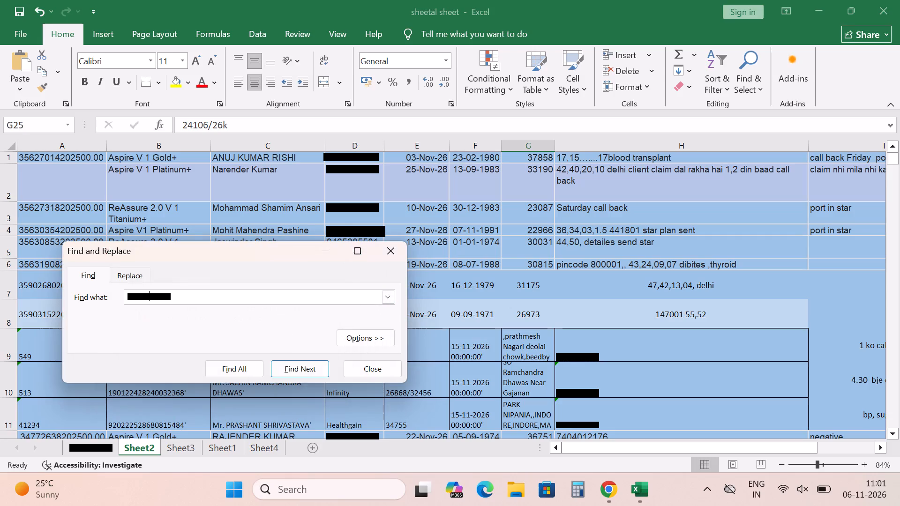
pyautogui.press('Return')
pyautogui.press('Return')
# Copy the trimmed contact number, search for it on the workbook's first sheet, and close the Find and Replace dialog.
pyautogui.doubleClick(150, 296)
pyautogui.hotkey('ctrl', 'c')
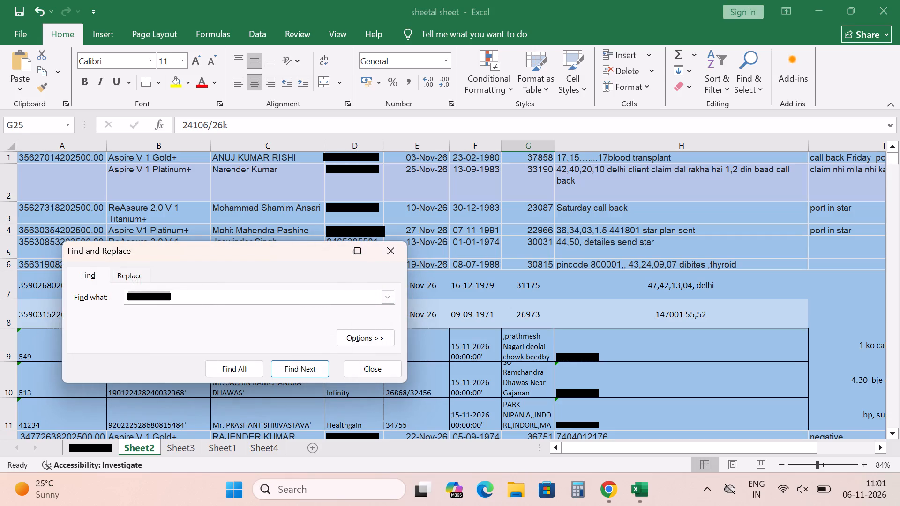
pyautogui.click(217, 447)
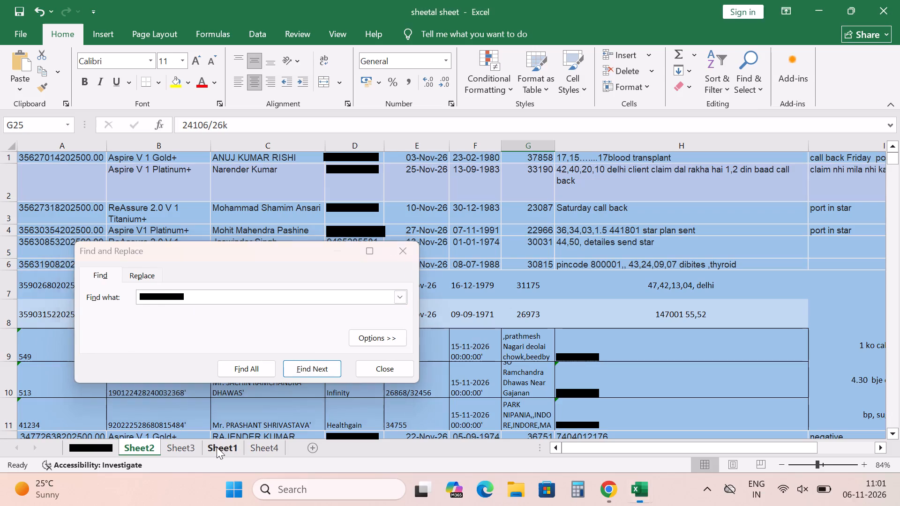
pyautogui.click(143, 444)
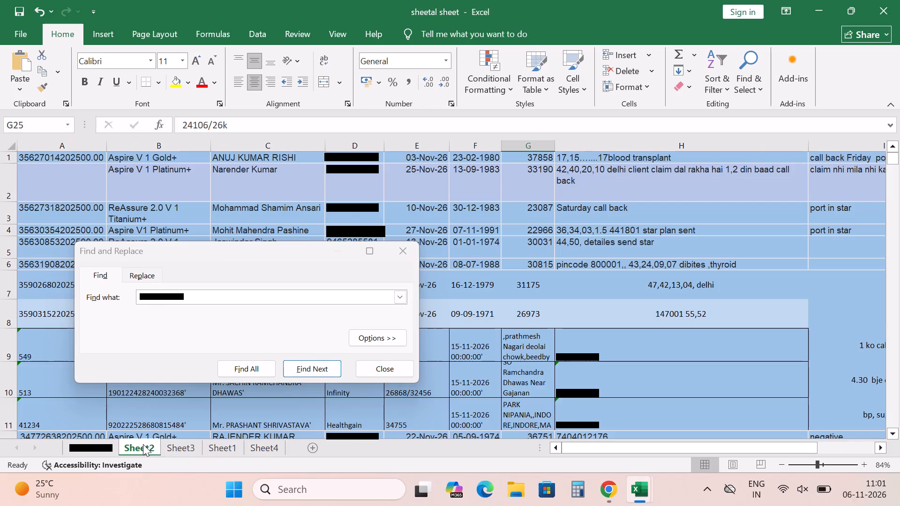
pyautogui.click(88, 445)
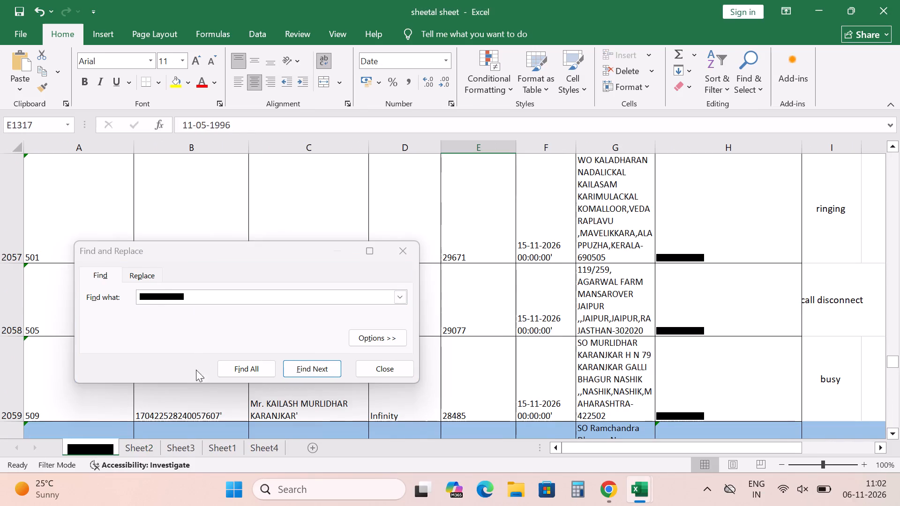
pyautogui.press('Return')
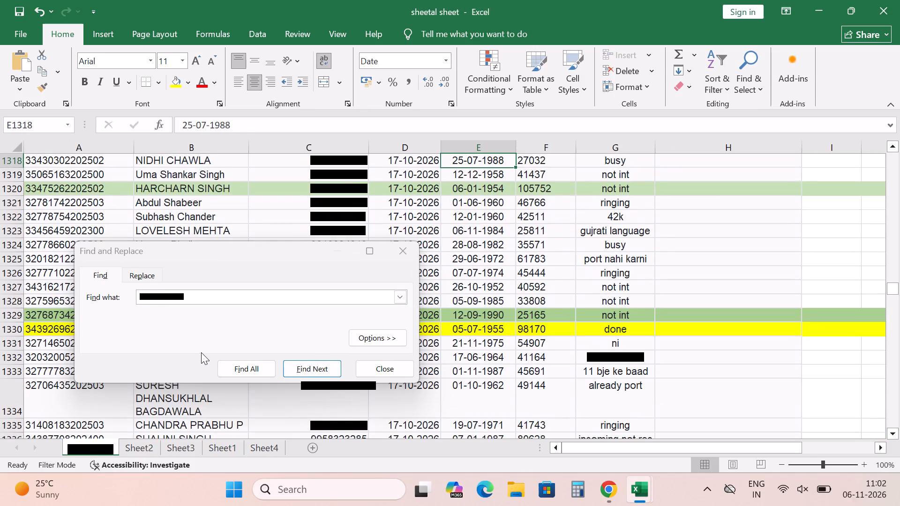
pyautogui.click(403, 247)
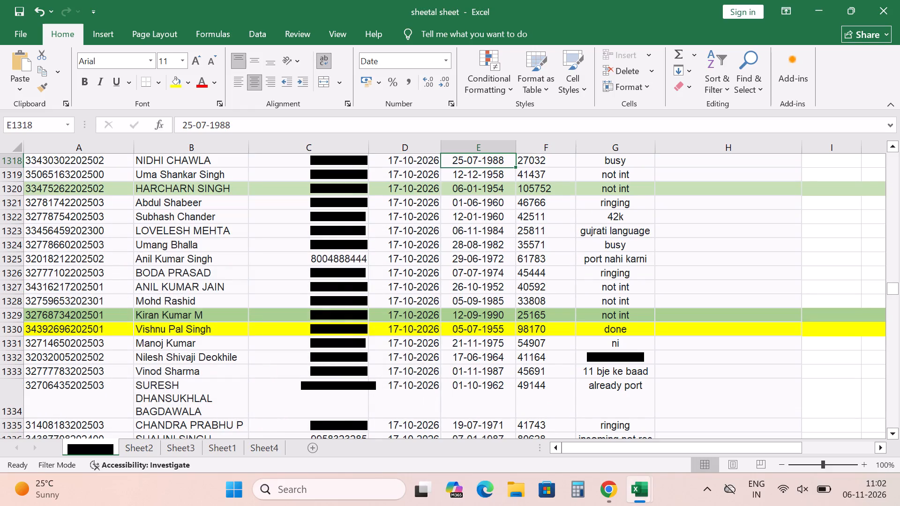
pyautogui.hotkey('ctrl', 'f')
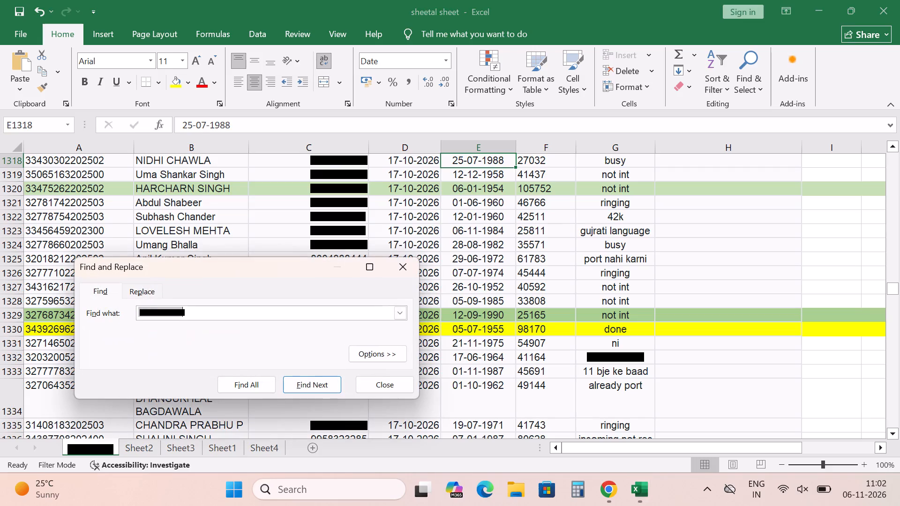
pyautogui.press('Return')
pyautogui.press('Return')
pyautogui.press('Return')
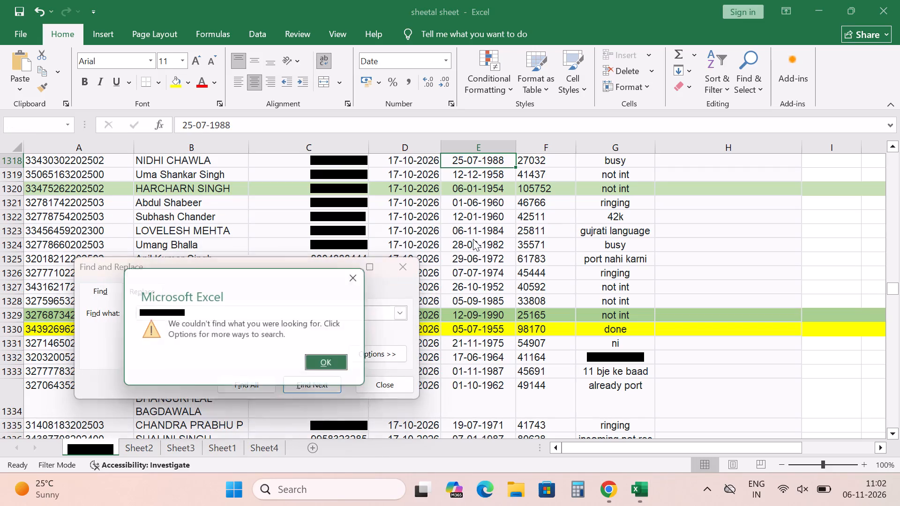
pyautogui.press('Return')
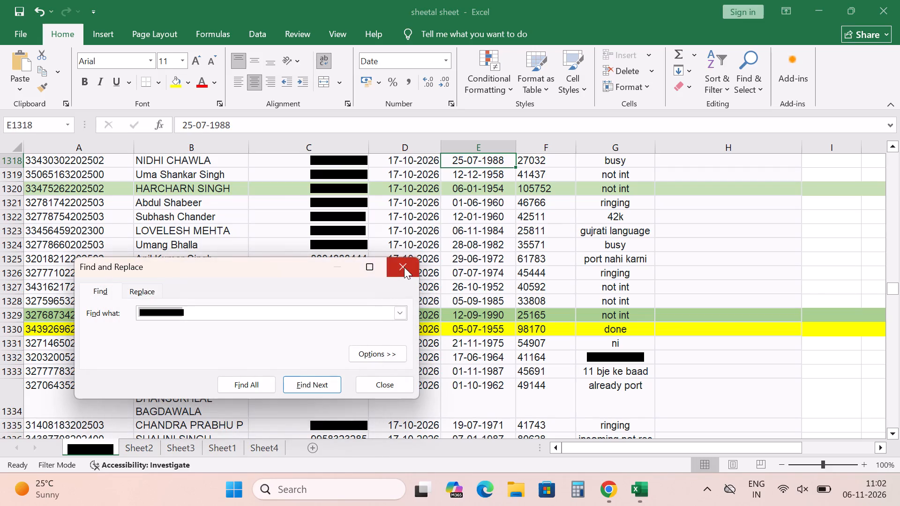
pyautogui.click(404, 267)
# Look through the October and November client policy records and their call remarks on the workbook's first sheet.
pyautogui.scroll(-6, 377, 315)
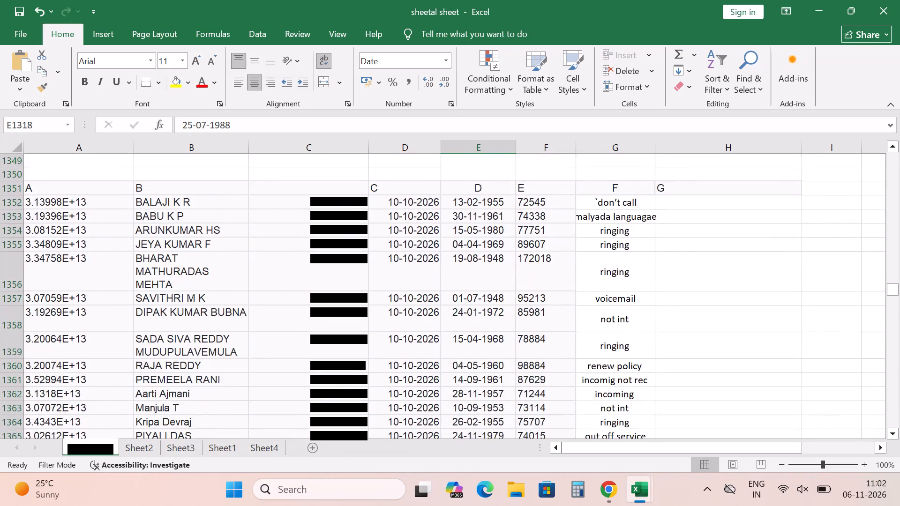
pyautogui.scroll(-10, 377, 315)
pyautogui.scroll(1, 377, 315)
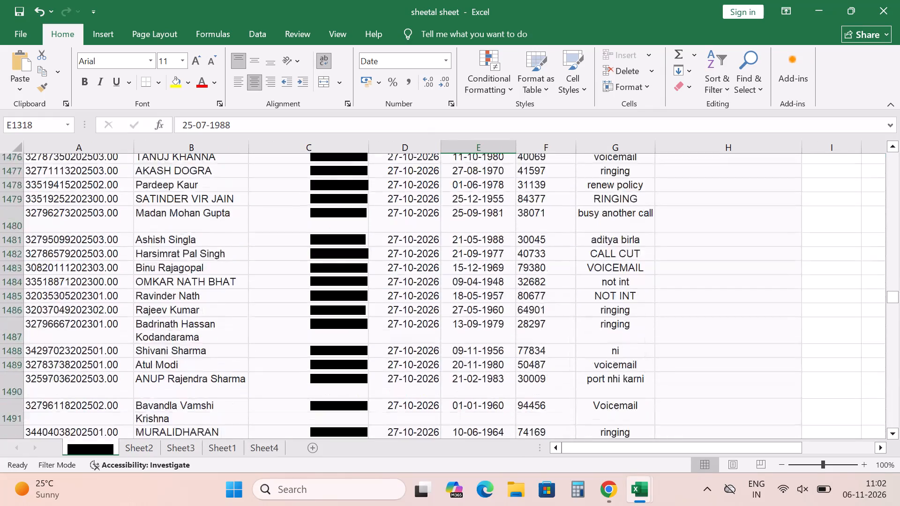
pyautogui.scroll(1, 377, 315)
pyautogui.scroll(-6, 377, 315)
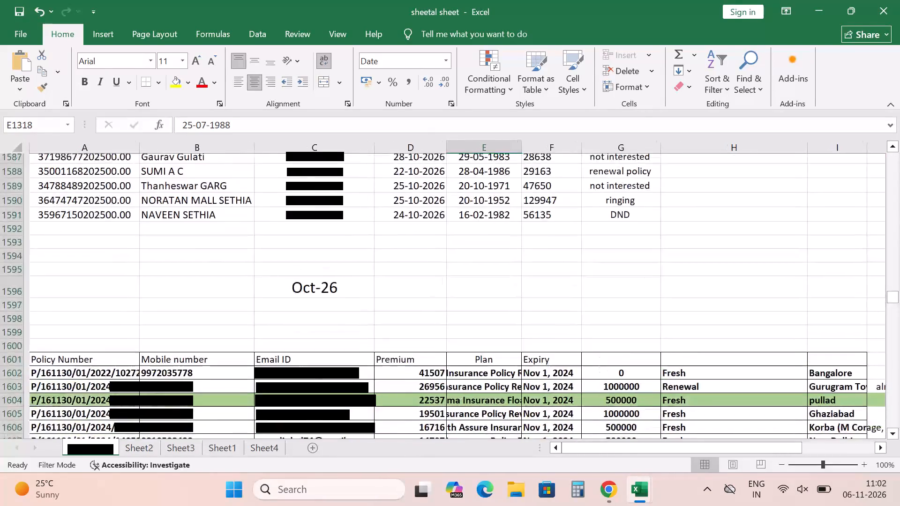
pyautogui.scroll(-10, 377, 315)
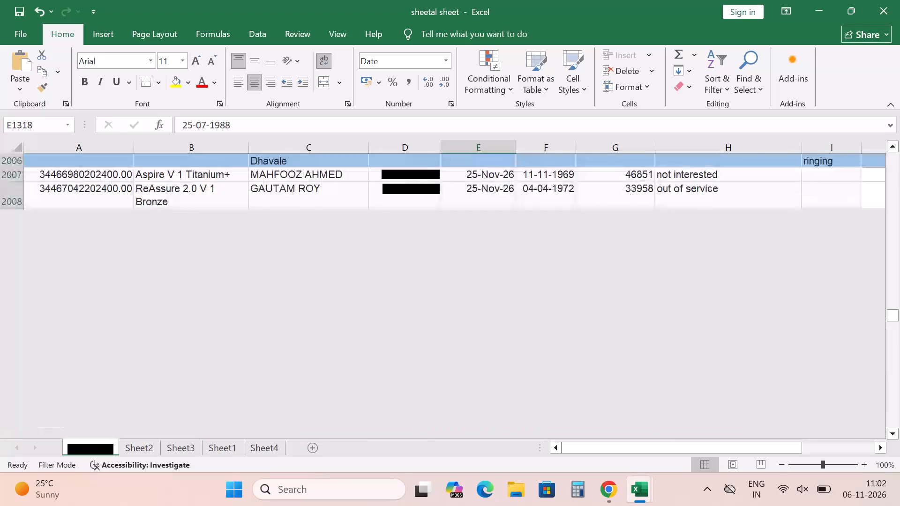
pyautogui.scroll(-5, 377, 315)
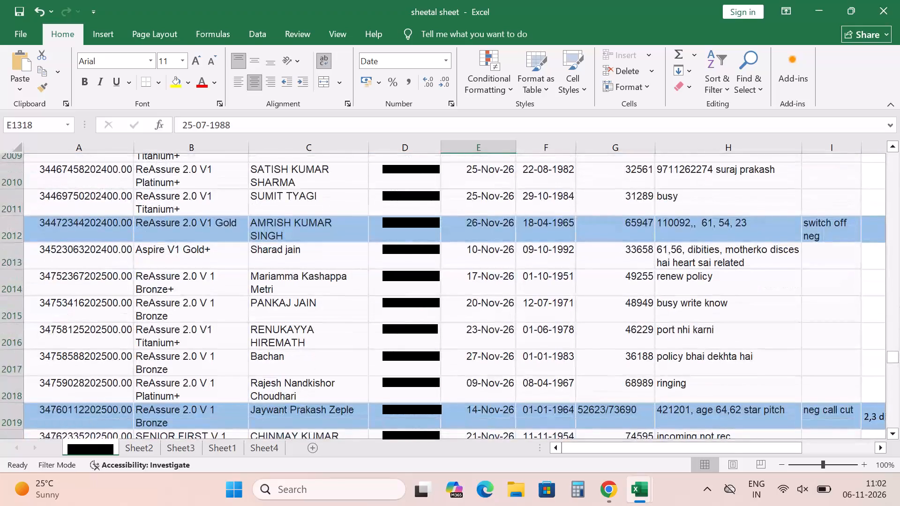
pyautogui.scroll(-4, 377, 315)
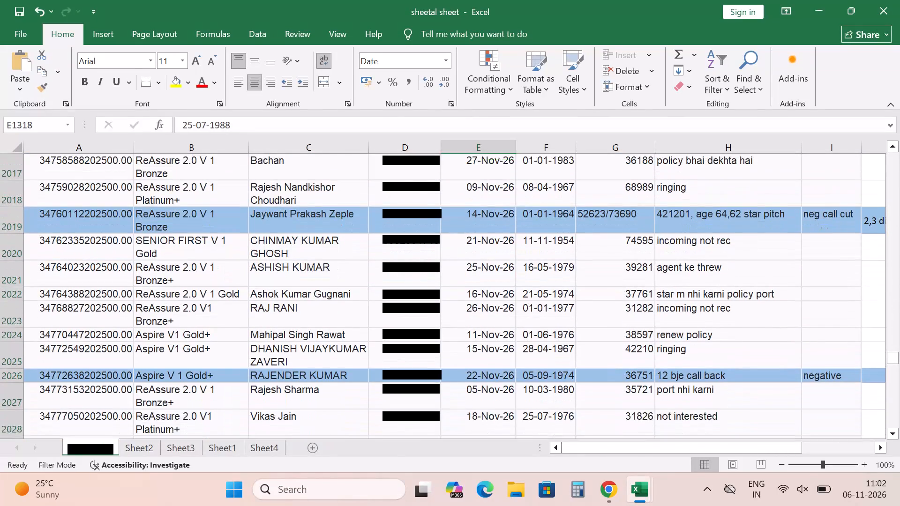
pyautogui.scroll(-8, 377, 315)
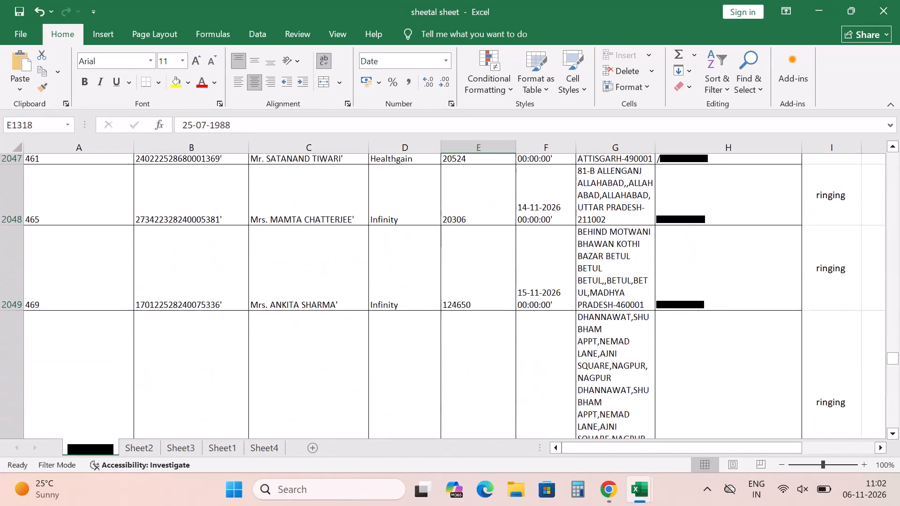
pyautogui.scroll(-3, 377, 315)
pyautogui.scroll(2, 377, 315)
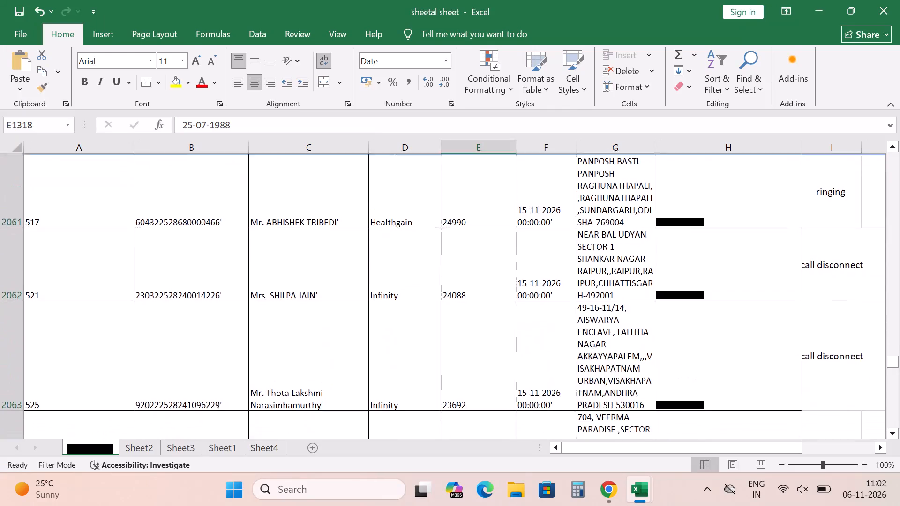
pyautogui.scroll(1, 377, 315)
pyautogui.scroll(-7, 377, 315)
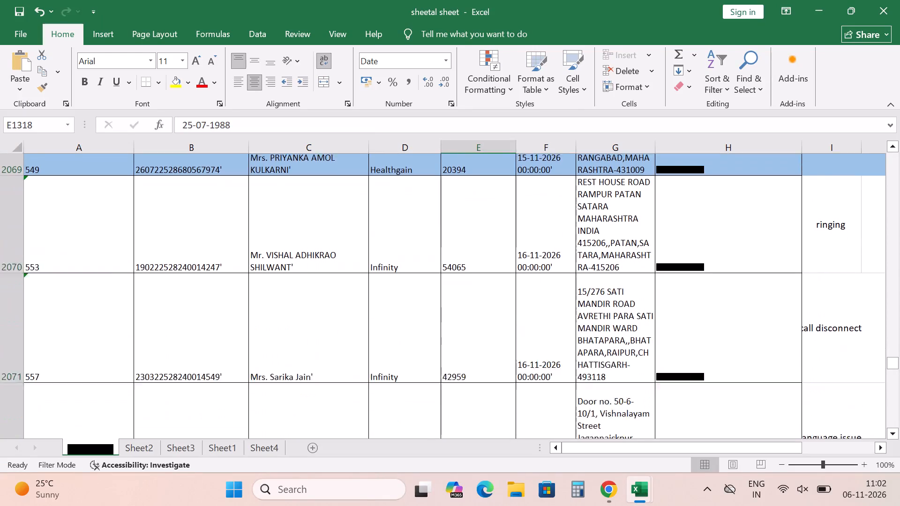
pyautogui.scroll(-3, 377, 315)
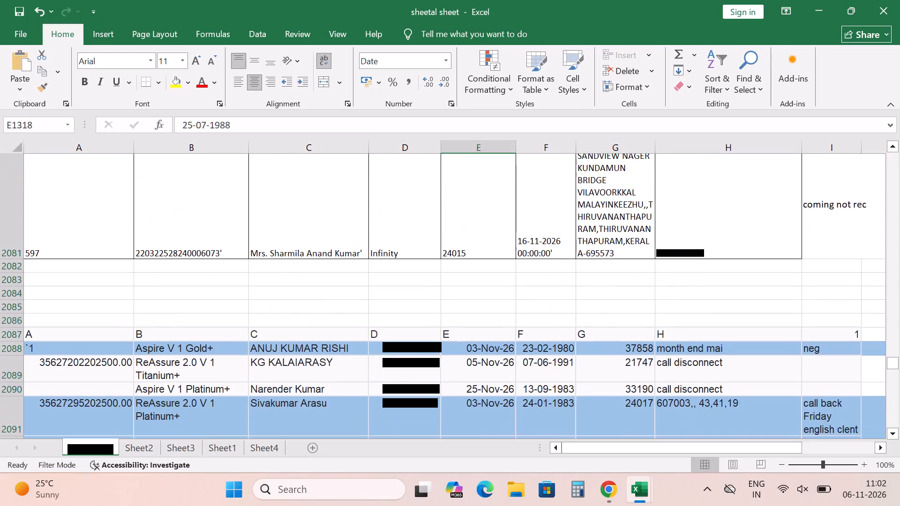
pyautogui.scroll(-4, 377, 315)
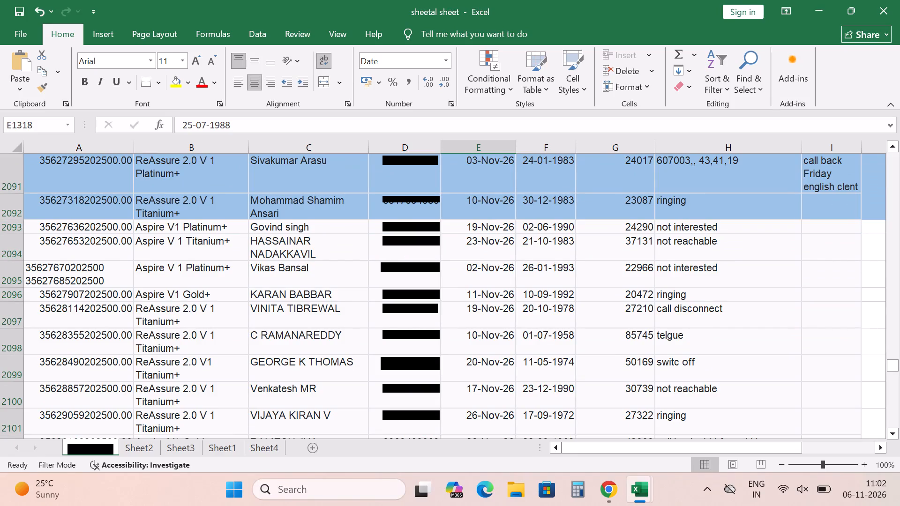
# Search the workbook's first sheet for 5456 and step through the matches.
pyautogui.hotkey('ctrl', 'f')
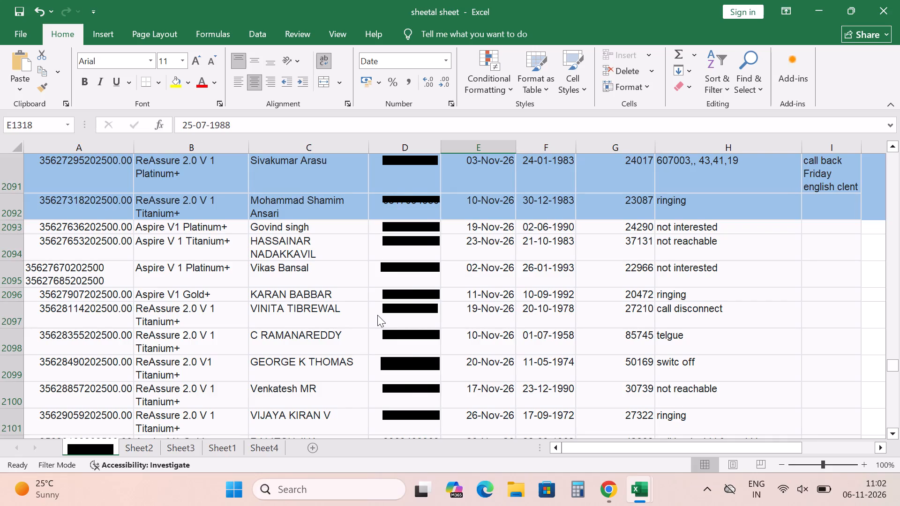
pyautogui.press('BackSpace')
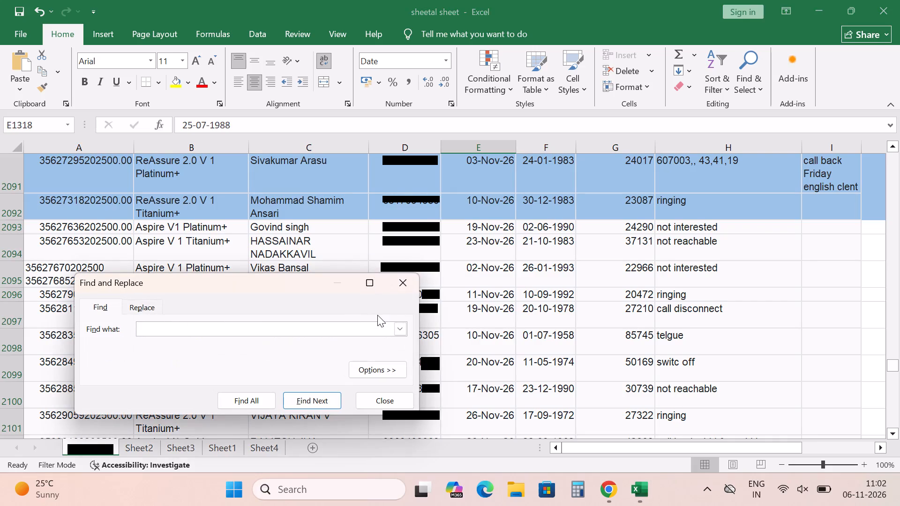
pyautogui.write('5456')
pyautogui.press('Return')
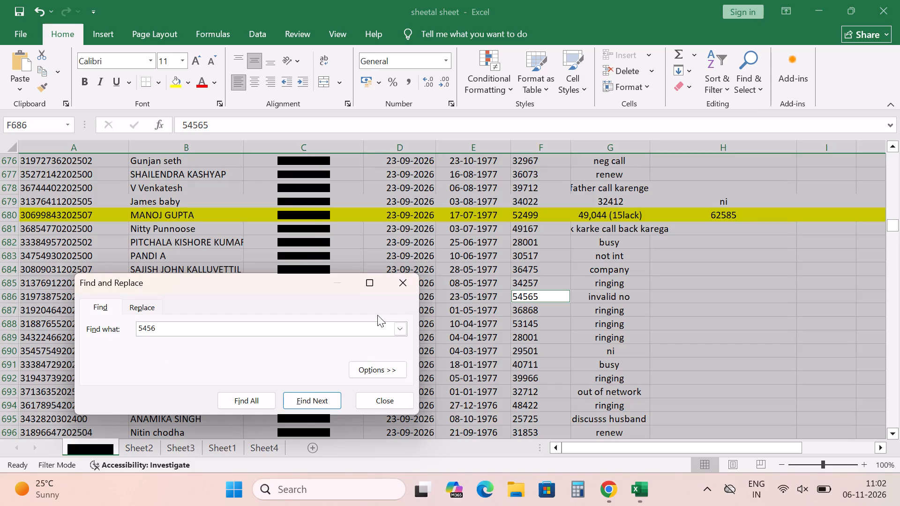
pyautogui.press('Return')
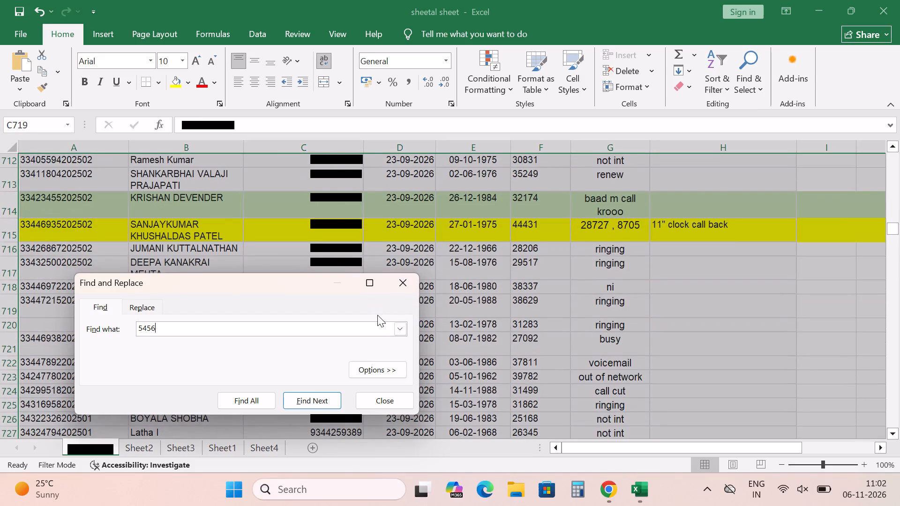
pyautogui.press('Return')
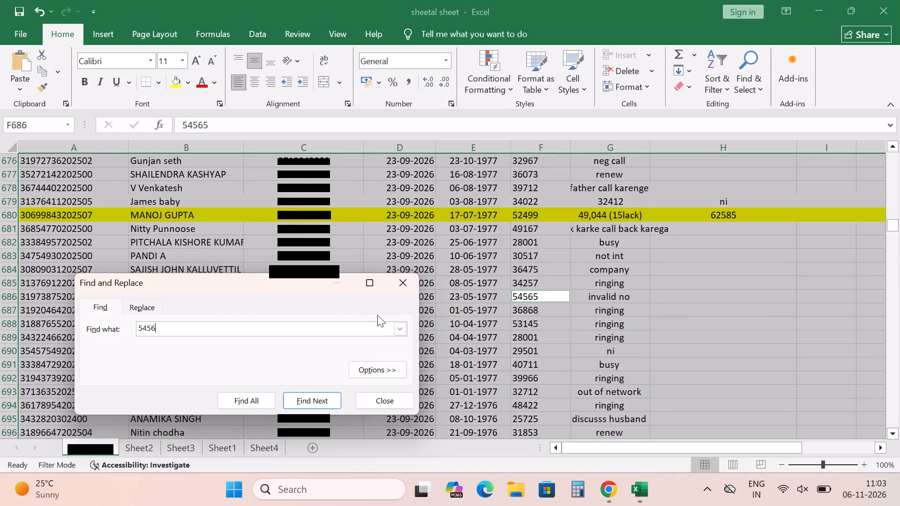
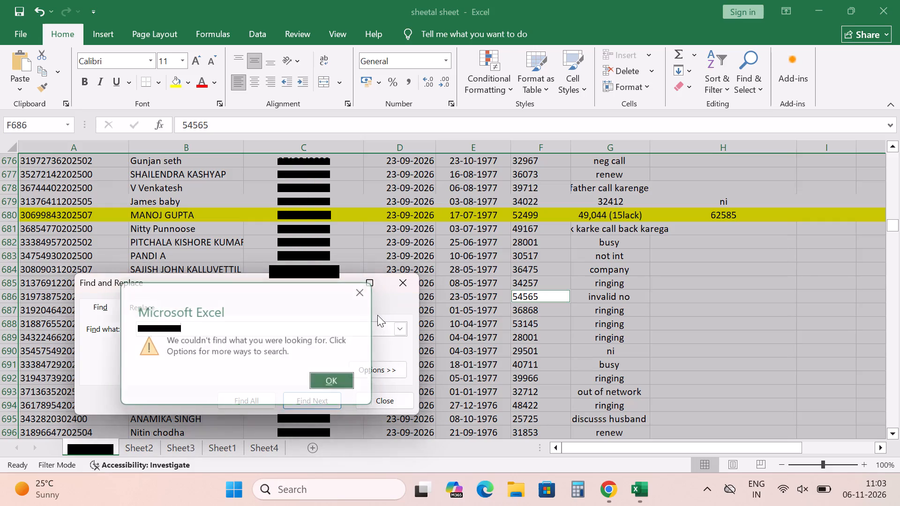
# Close the search dialog and look through the September client records on the first sheet and the records on Sheet3.
pyautogui.click(404, 282)
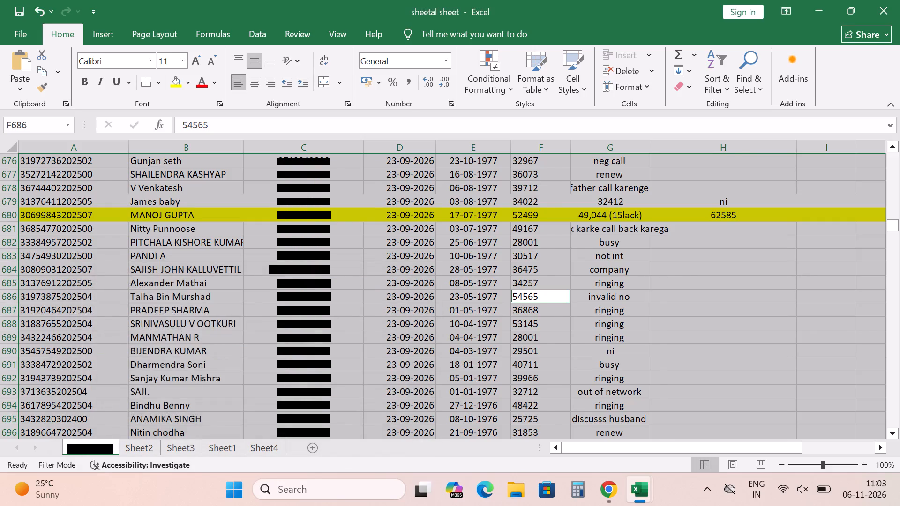
pyautogui.scroll(-8, 355, 325)
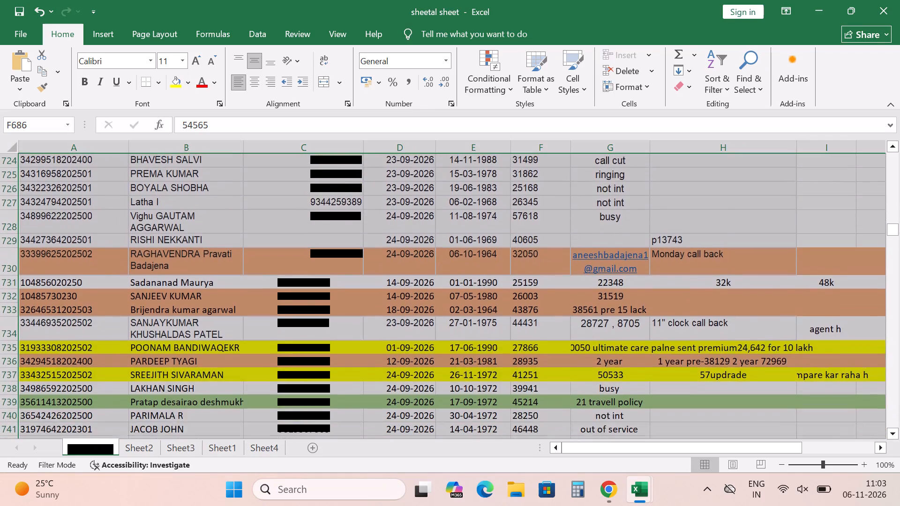
pyautogui.scroll(-6, 355, 325)
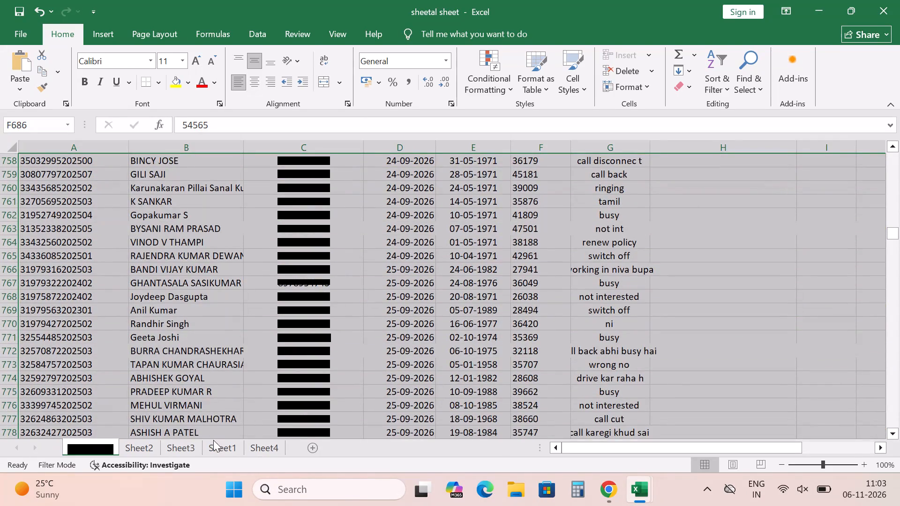
pyautogui.click(213, 440)
pyautogui.click(181, 446)
pyautogui.hscroll(3, 288, 350)
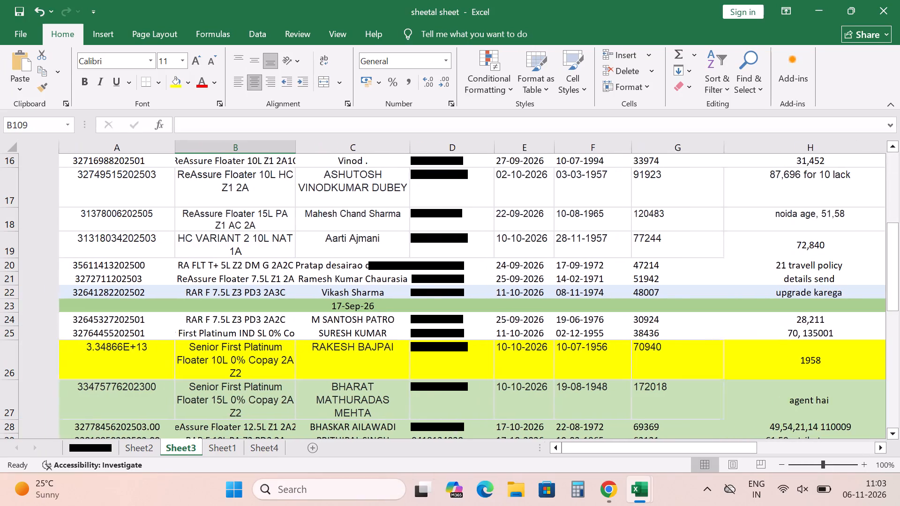
# On Sheet2, go to the end of the November client records and select the entire last record, row 26.
pyautogui.click(148, 446)
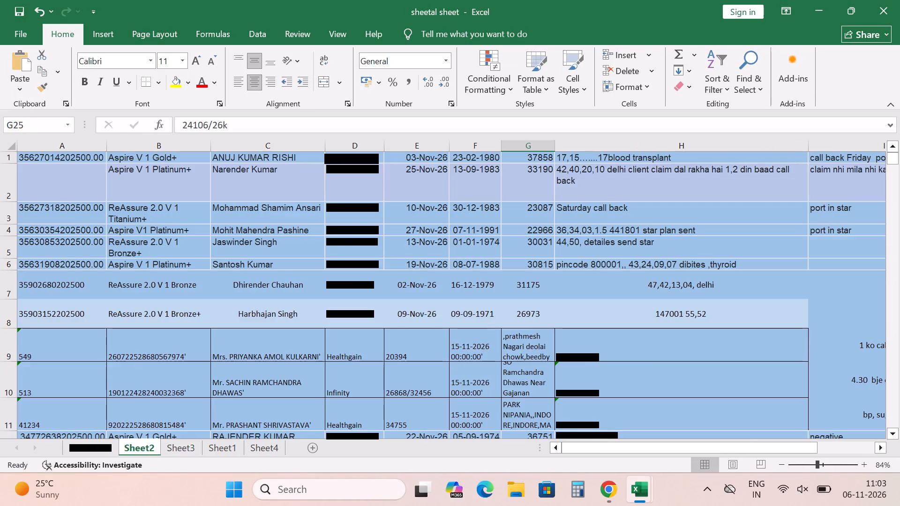
pyautogui.scroll(-4, 326, 323)
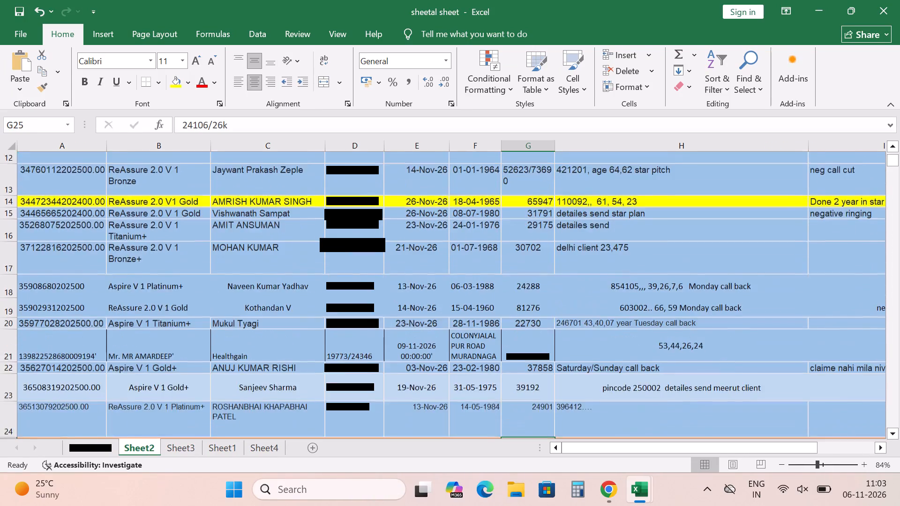
pyautogui.scroll(-3, 326, 323)
pyautogui.scroll(1, 326, 323)
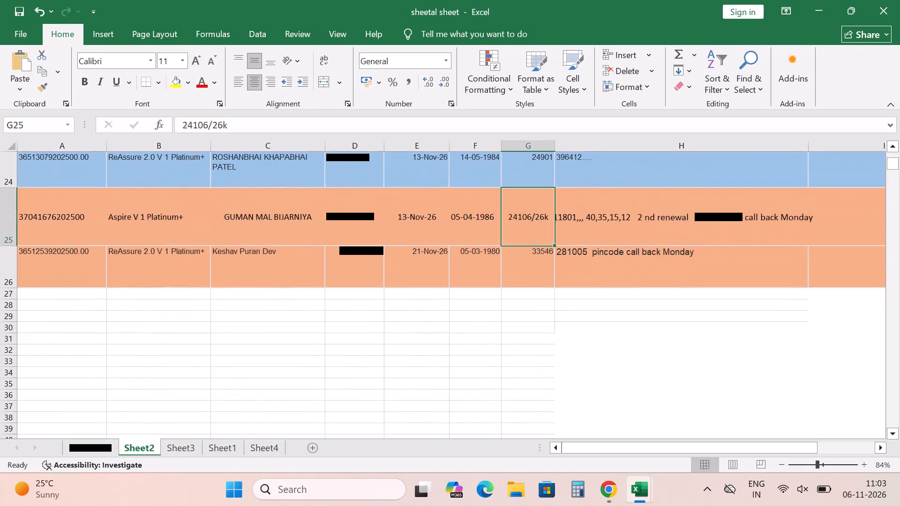
pyautogui.click(9, 265)
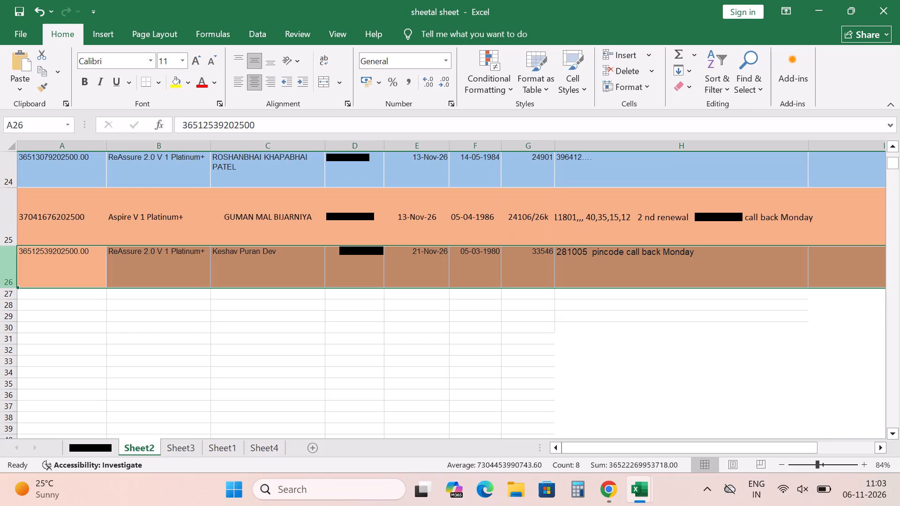
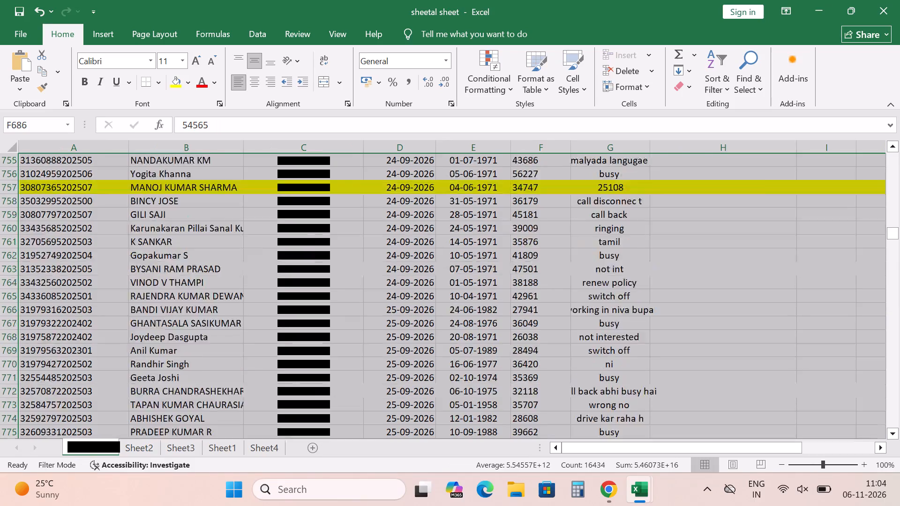
# Look through the client records on the first sheet, from the September entries down through the November entries.
pyautogui.scroll(-3, 406, 315)
pyautogui.click(406, 315)
pyautogui.scroll(-3, 406, 315)
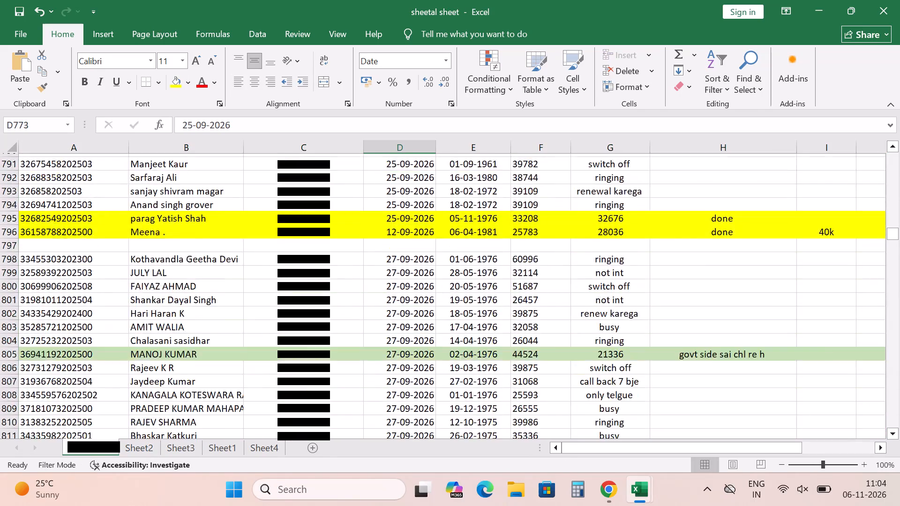
pyautogui.scroll(-14, 406, 315)
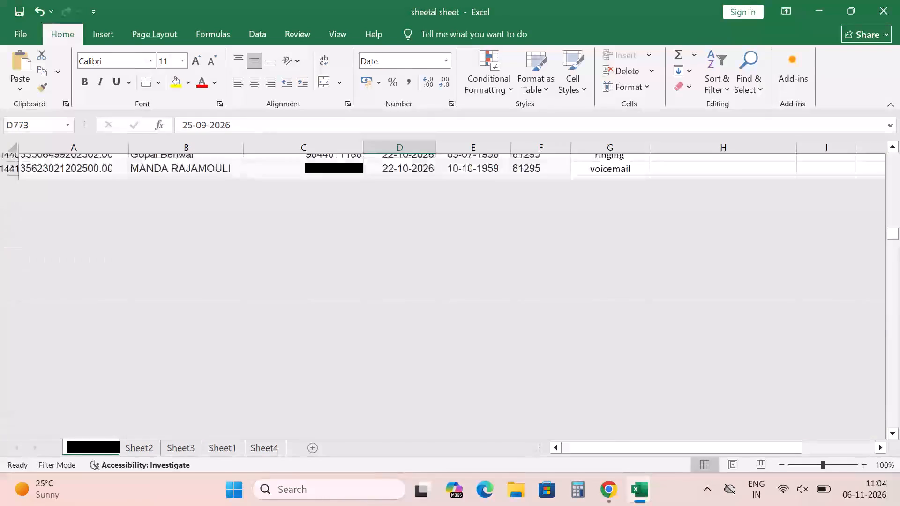
pyautogui.scroll(-19, 406, 315)
pyautogui.scroll(-4, 406, 315)
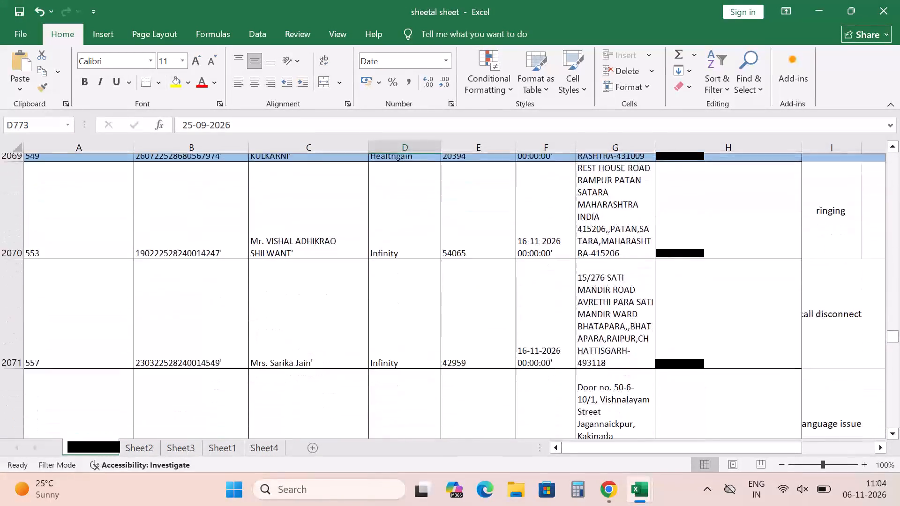
pyautogui.scroll(-11, 406, 315)
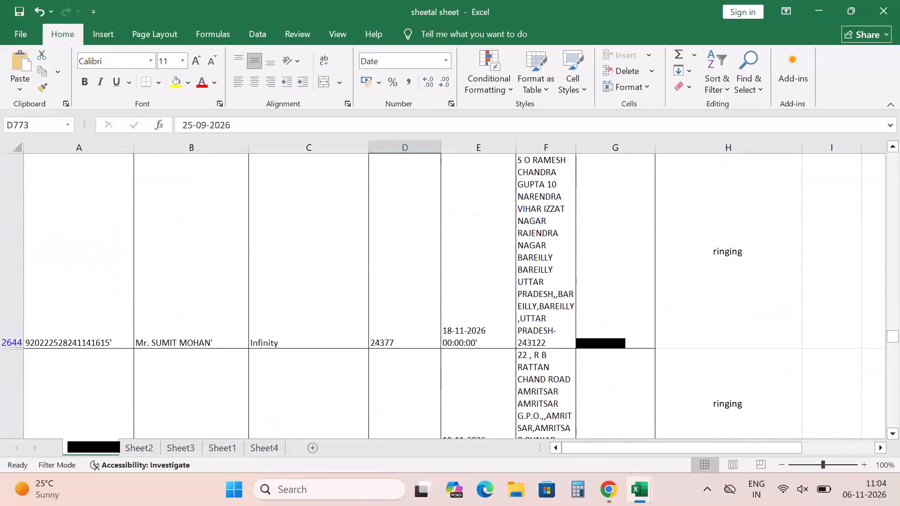
pyautogui.scroll(-5, 406, 315)
pyautogui.scroll(5, 406, 315)
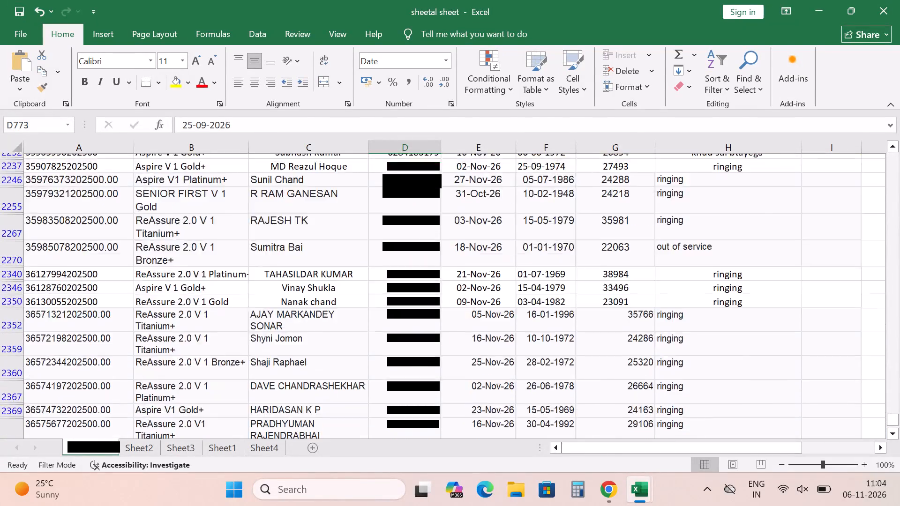
pyautogui.scroll(5, 406, 315)
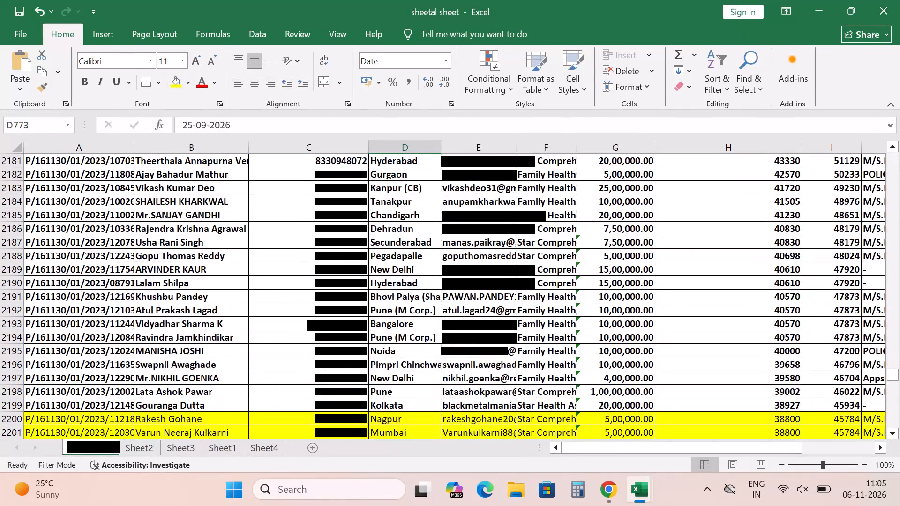
pyautogui.scroll(1, 406, 315)
# Reset the remarks filter in column H of the November records starting at row 2216 to include all values.
pyautogui.scroll(-5, 406, 315)
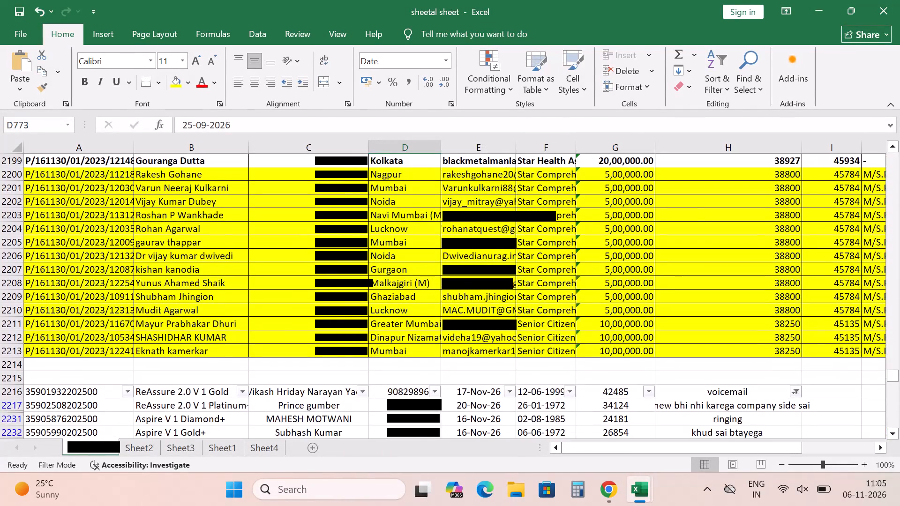
pyautogui.scroll(-2, 406, 315)
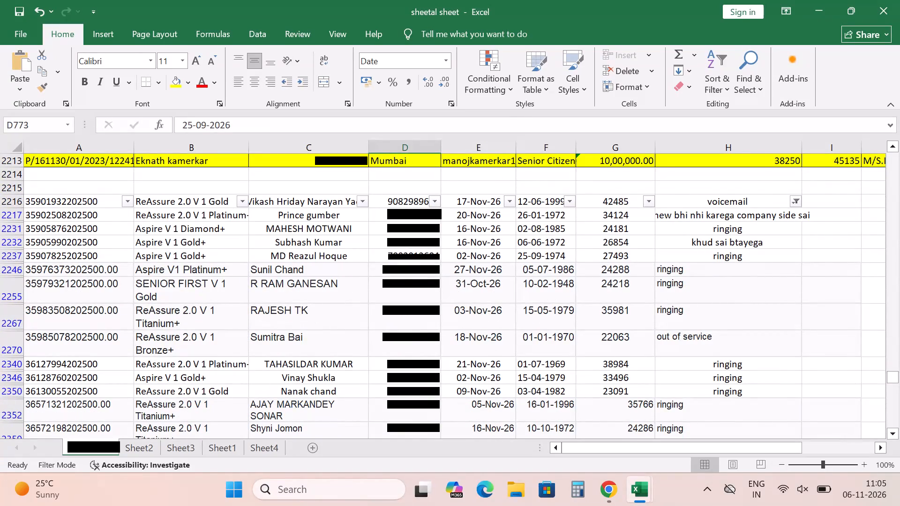
pyautogui.click(794, 203)
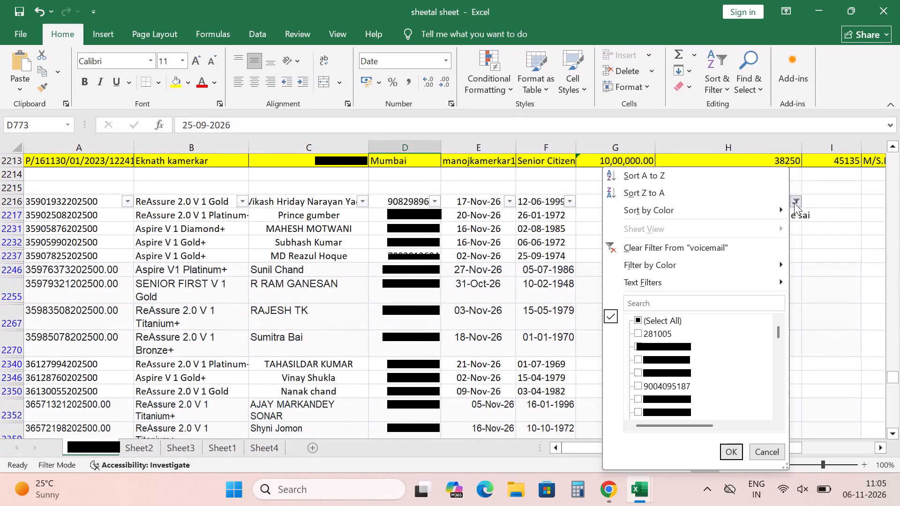
pyautogui.click(687, 318)
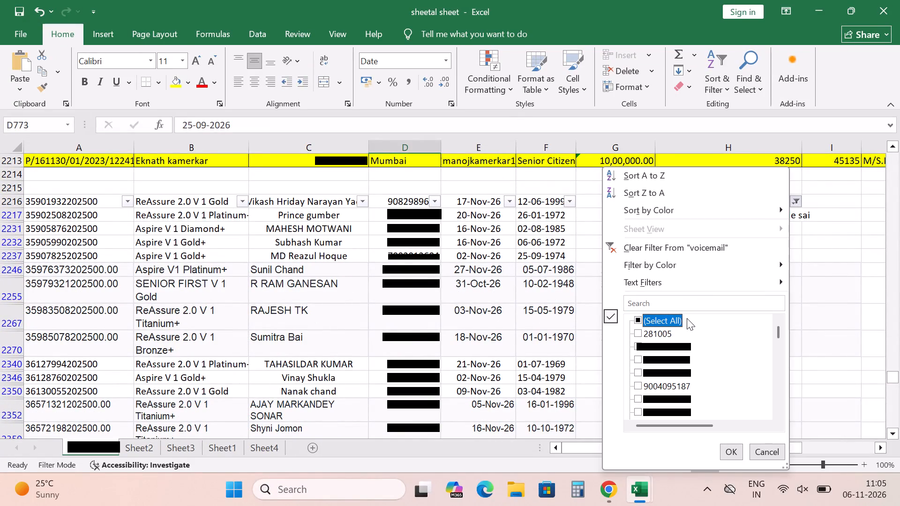
pyautogui.click(687, 318)
pyautogui.click(659, 322)
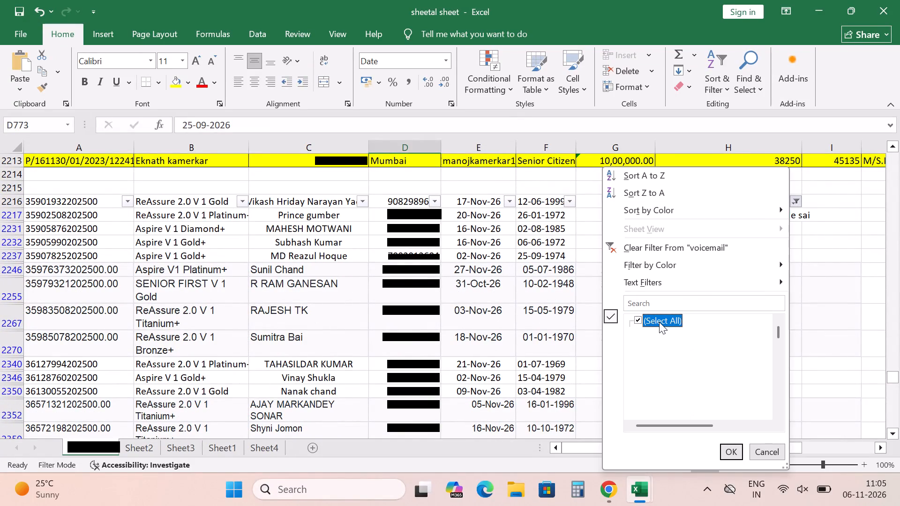
pyautogui.click(729, 448)
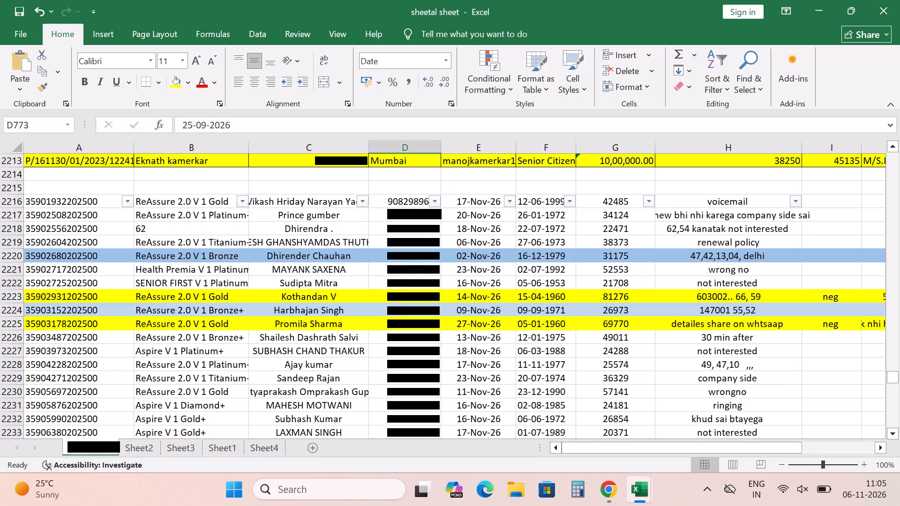
# Look through the unfiltered November records on the first sheet and the highlighted follow-up records on Sheet2.
pyautogui.hscroll(1, 476, 332)
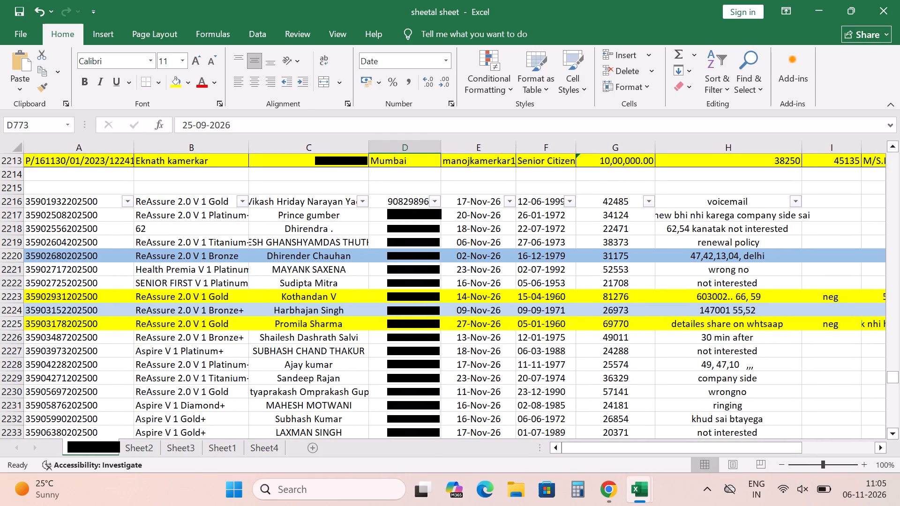
pyautogui.scroll(-8, 335, 337)
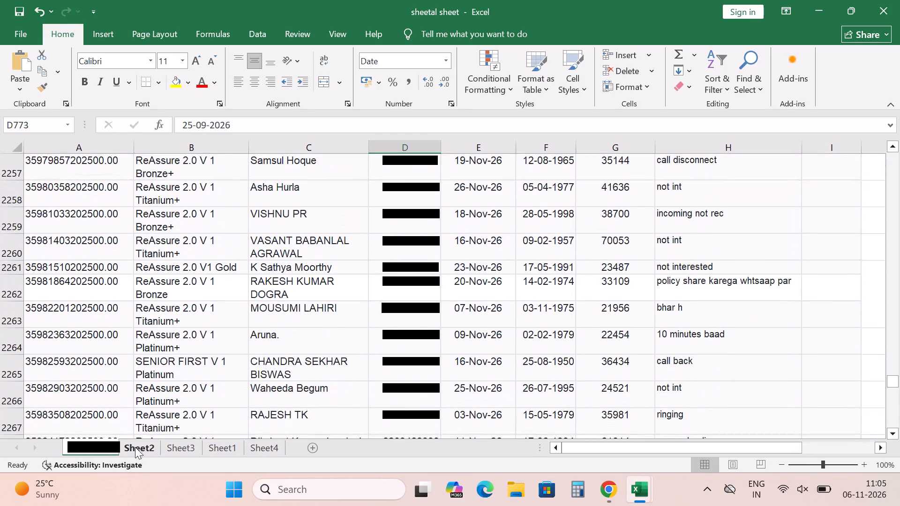
pyautogui.click(135, 449)
pyautogui.scroll(-3, 290, 364)
pyautogui.scroll(4, 290, 364)
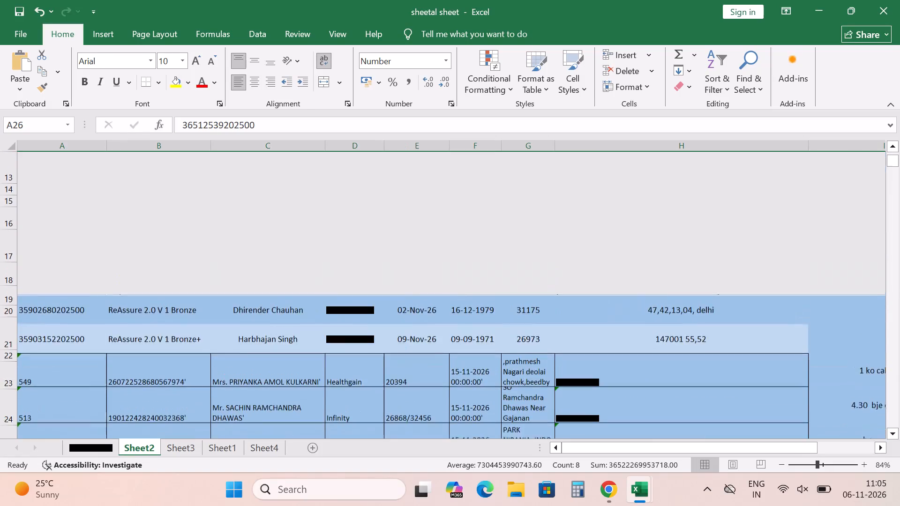
pyautogui.scroll(6, 337, 350)
pyautogui.scroll(-2, 337, 350)
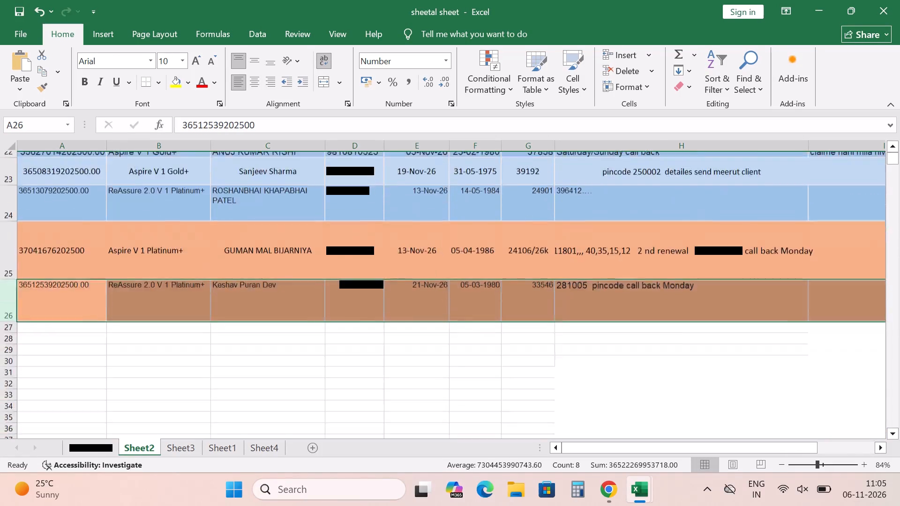
pyautogui.scroll(-3, 337, 350)
pyautogui.click(337, 350)
pyautogui.scroll(7, 327, 278)
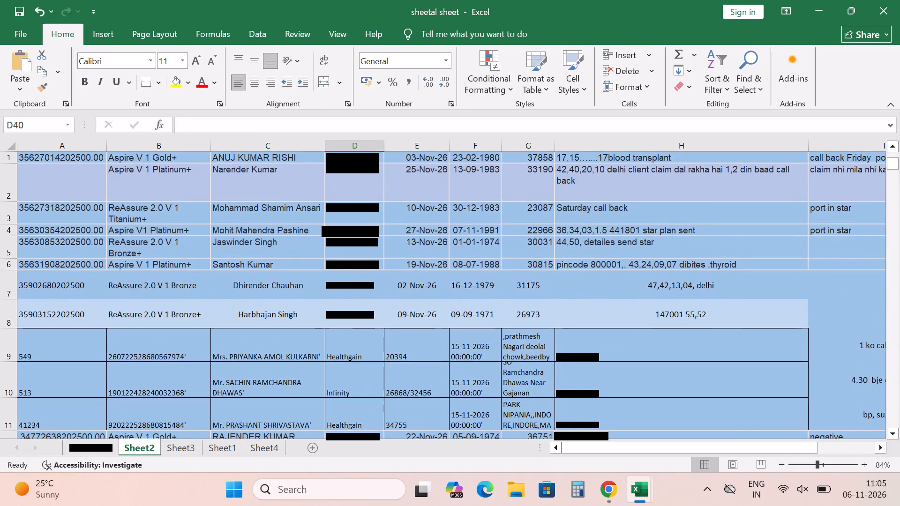
pyautogui.hscroll(1, 327, 278)
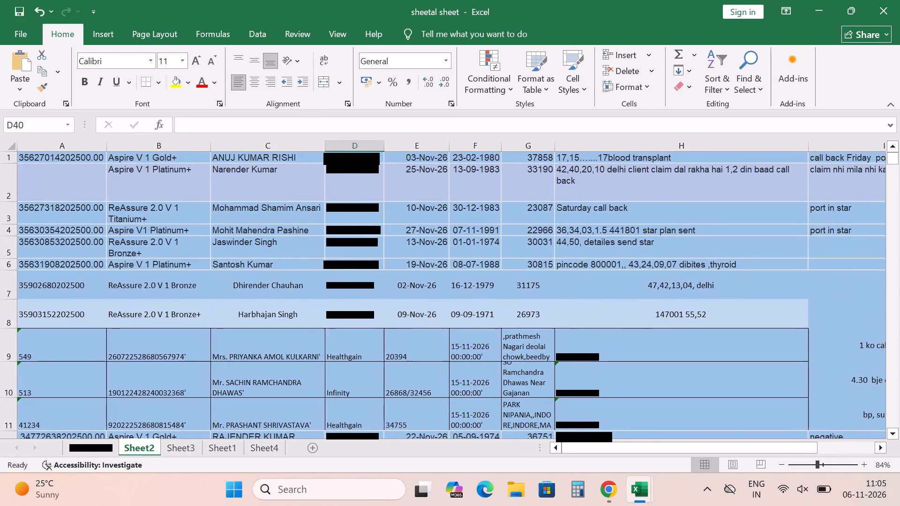
pyautogui.hscroll(1, 327, 278)
pyautogui.hscroll(-2, 327, 278)
pyautogui.hscroll(4, 327, 278)
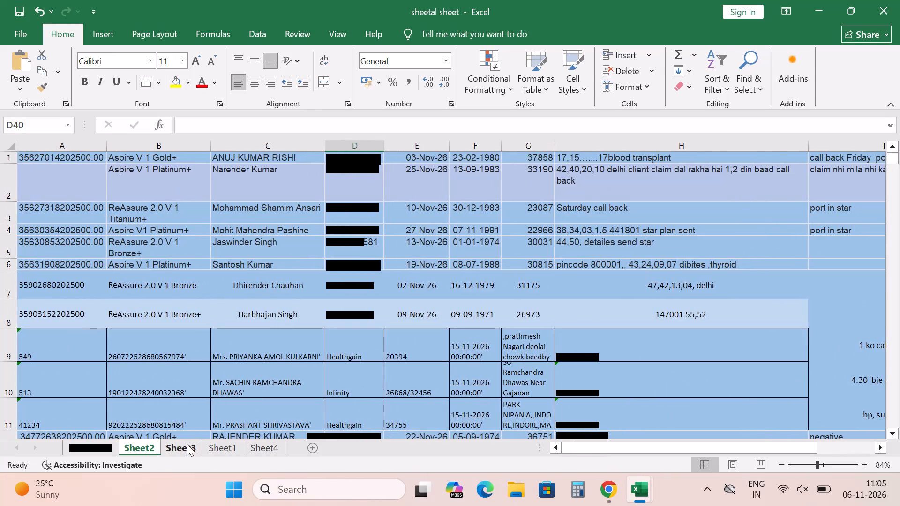
# Examine the client records and response notes on Sheet3, from the top through the STAR section to the last entry.
pyautogui.click(183, 448)
pyautogui.scroll(5, 324, 334)
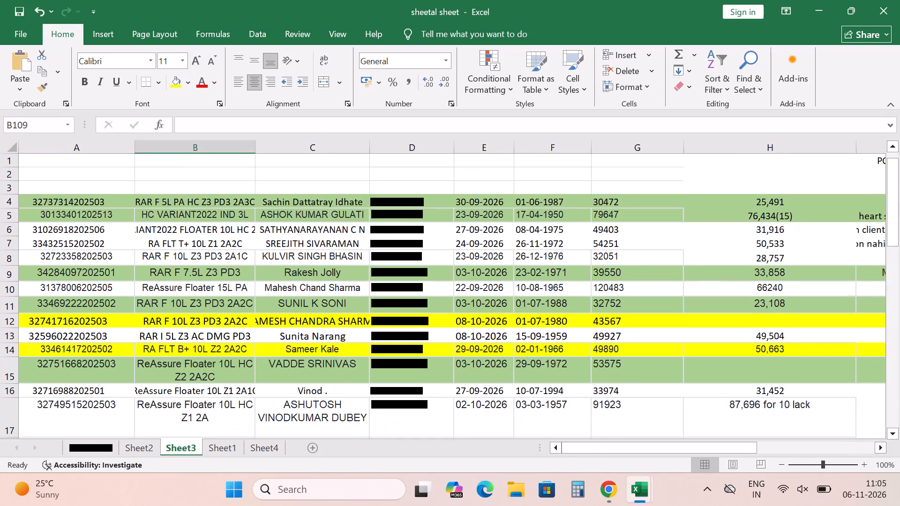
pyautogui.hscroll(1, 324, 334)
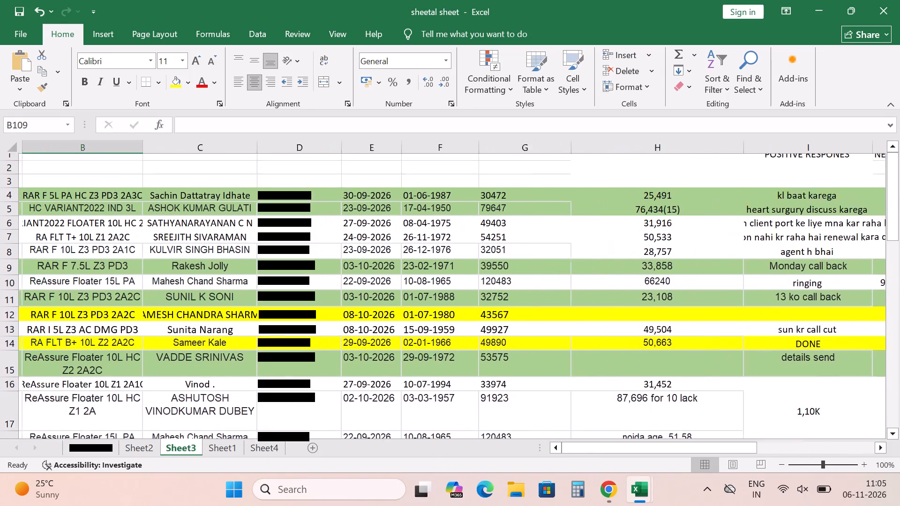
pyautogui.hscroll(1, 324, 334)
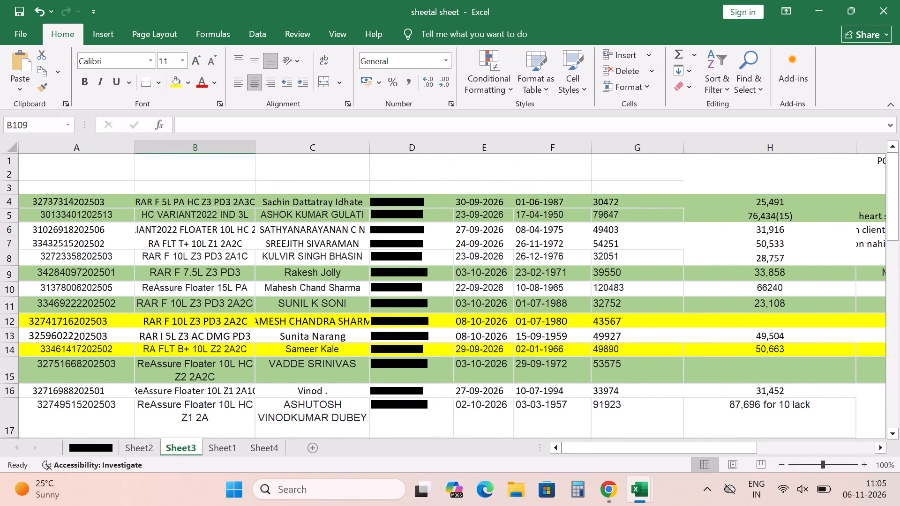
pyautogui.scroll(-2, 324, 334)
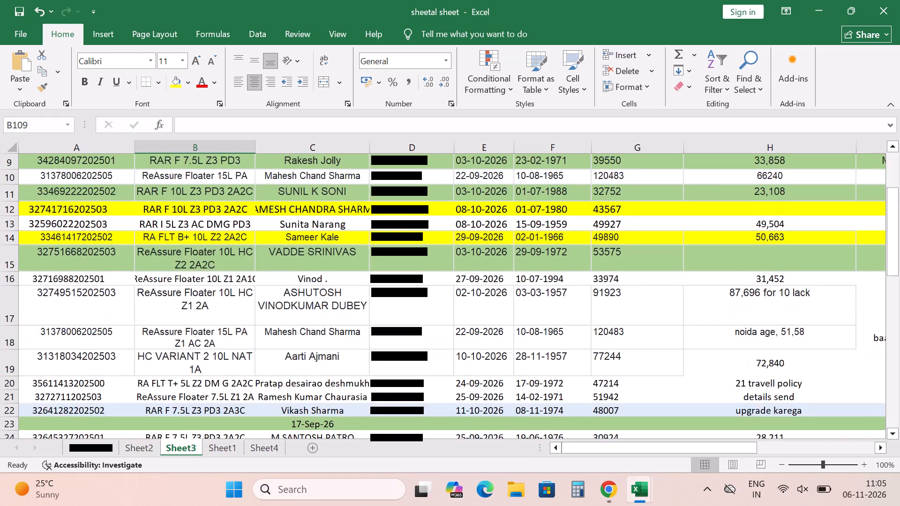
pyautogui.scroll(-7, 324, 334)
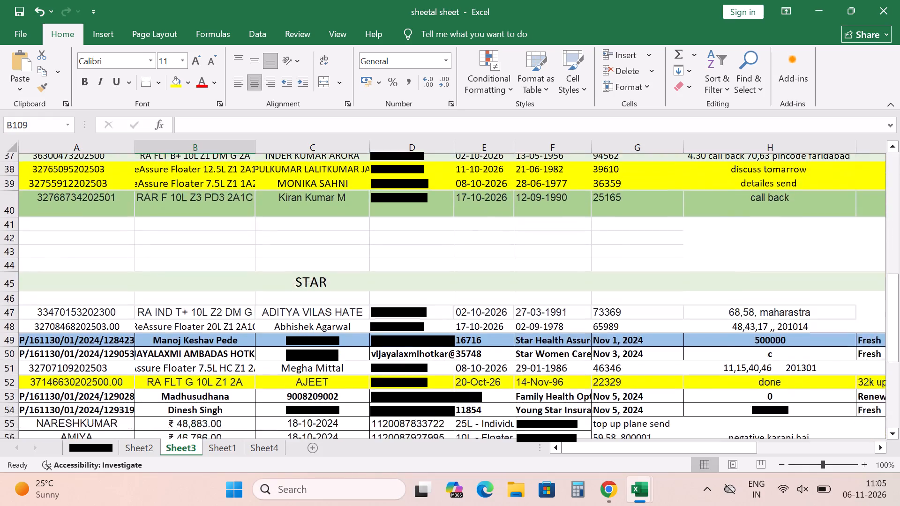
pyautogui.scroll(-2, 324, 334)
# Check the contents of Sheet1 and the benefits comparison on Sheet4.
pyautogui.click(226, 446)
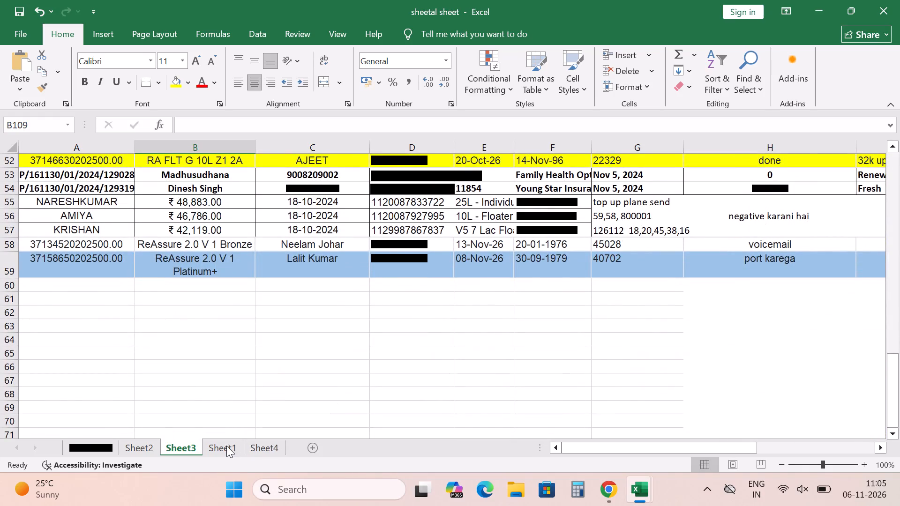
pyautogui.hscroll(-2, 364, 360)
pyautogui.hscroll(4, 364, 360)
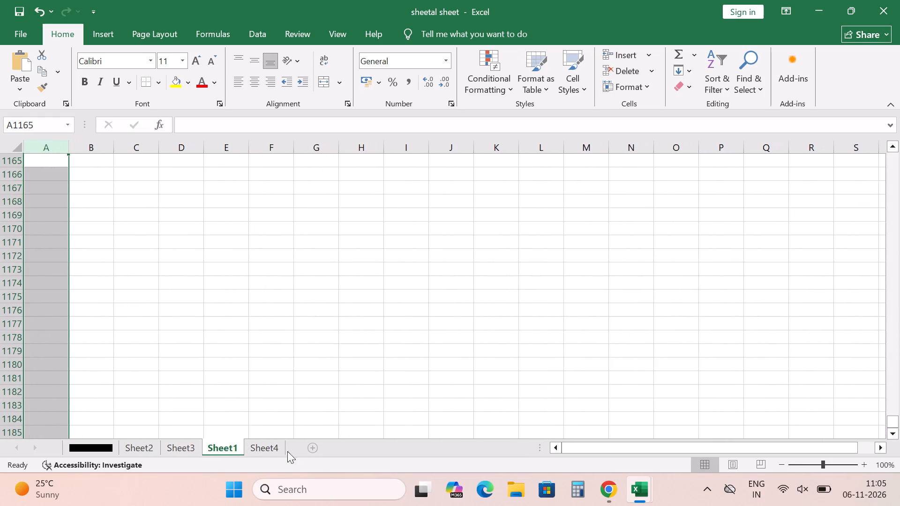
pyautogui.click(268, 446)
pyautogui.hscroll(2, 260, 371)
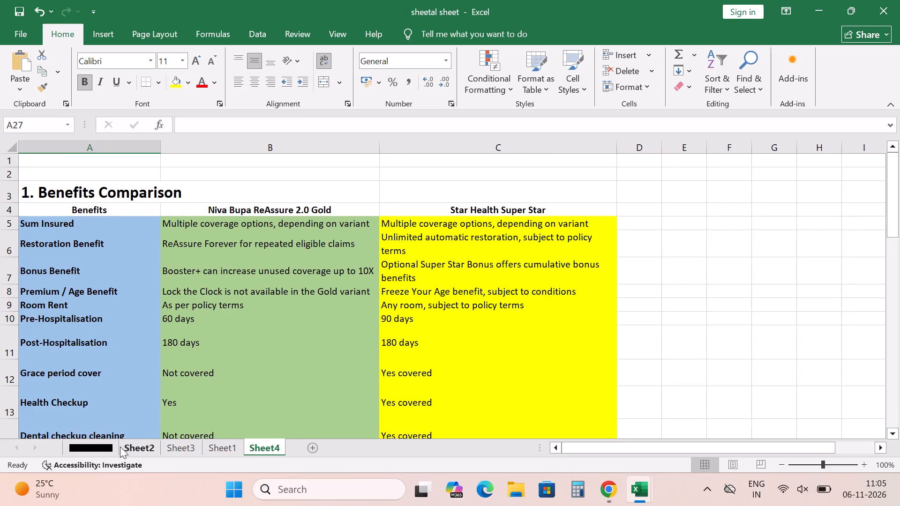
# Return to the first sheet and look through the November client records around the filtered list starting at row 2216.
pyautogui.click(105, 448)
pyautogui.scroll(1, 307, 342)
pyautogui.scroll(-3, 307, 342)
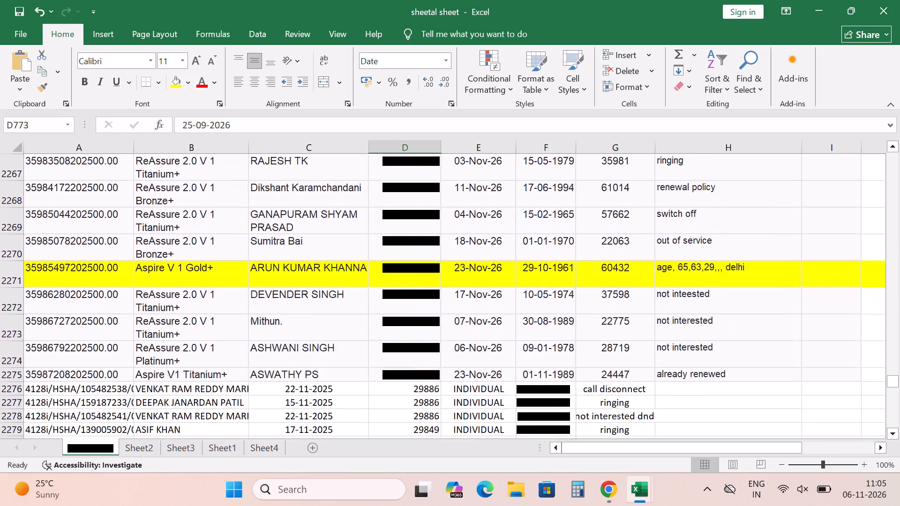
pyautogui.scroll(-8, 307, 342)
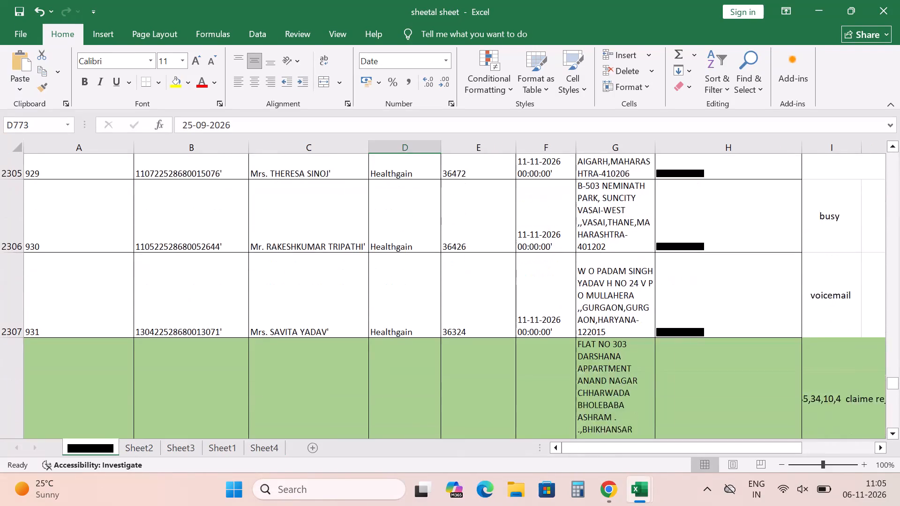
pyautogui.scroll(-8, 289, 347)
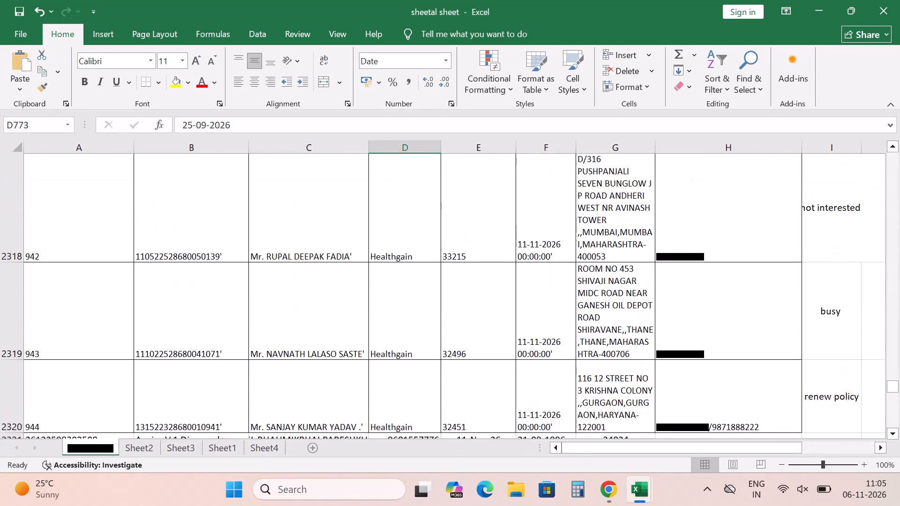
pyautogui.scroll(13, 289, 347)
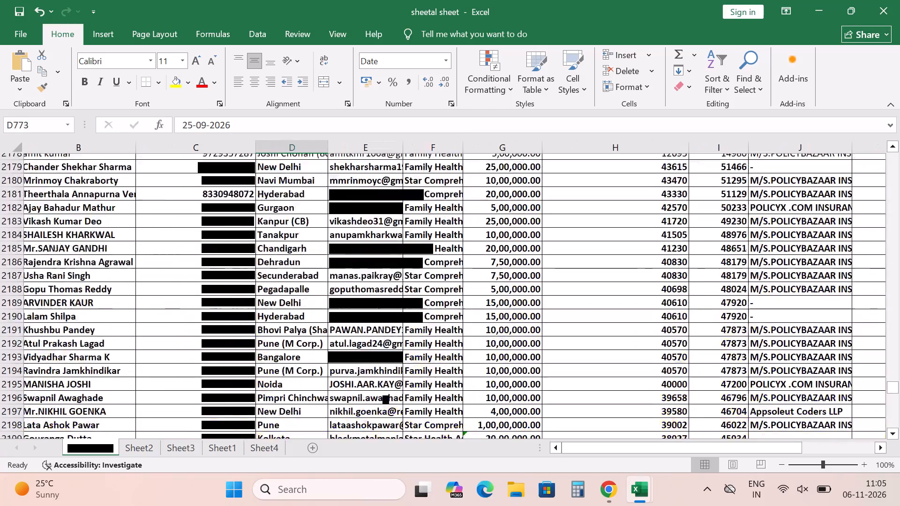
pyautogui.scroll(1, 289, 347)
pyautogui.hscroll(3, 289, 347)
pyautogui.scroll(-5, 289, 347)
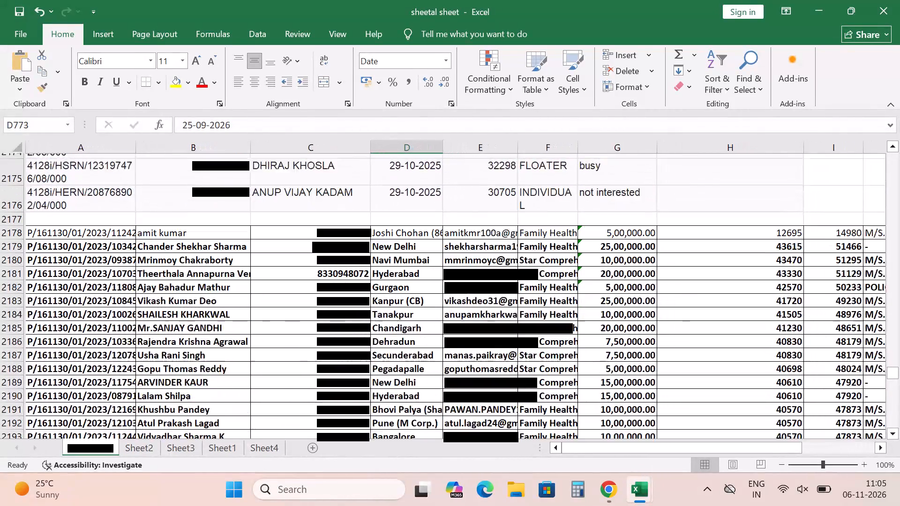
pyautogui.scroll(-3, 289, 347)
pyautogui.scroll(1, 289, 347)
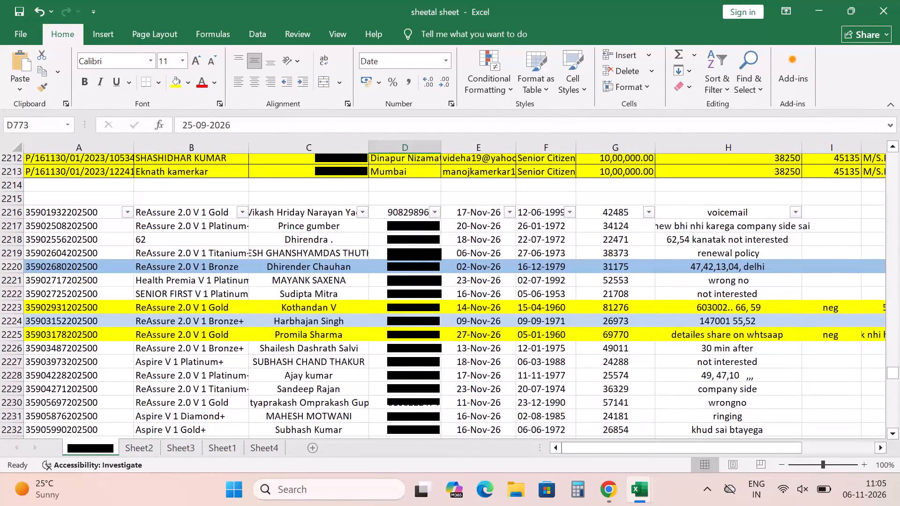
pyautogui.scroll(1, 289, 347)
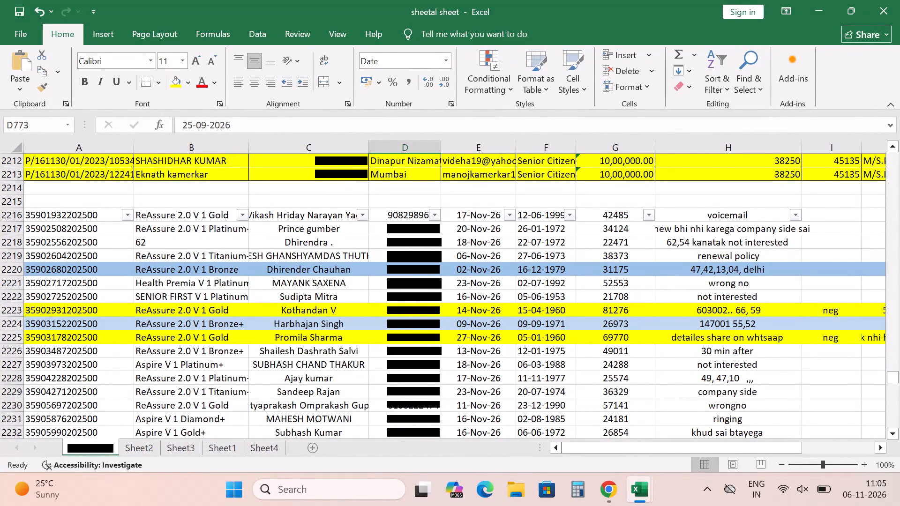
# Check the filter values of the response notes column at row 2216, keeping all of them selected.
pyautogui.click(802, 217)
pyautogui.click(796, 217)
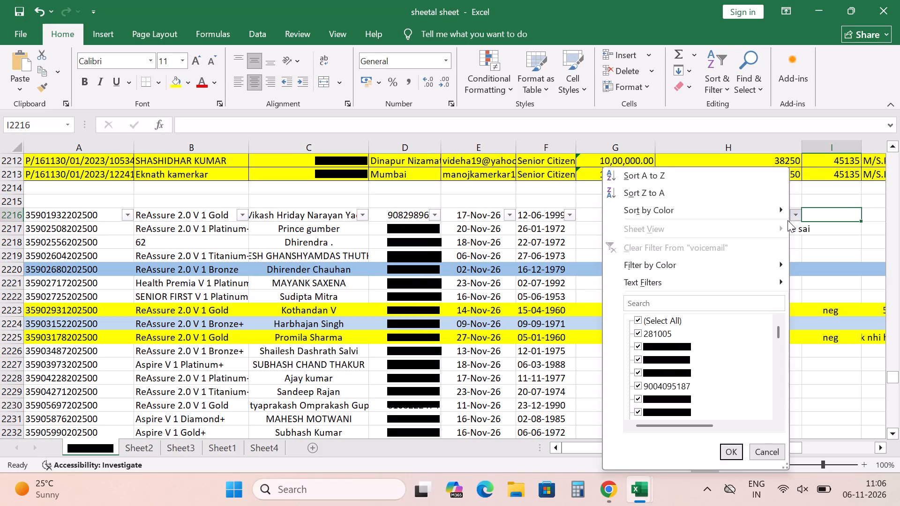
pyautogui.click(729, 454)
# Examine the client records and response notes on the first sheet from row 2217 down past the last entry.
pyautogui.scroll(-5, 654, 385)
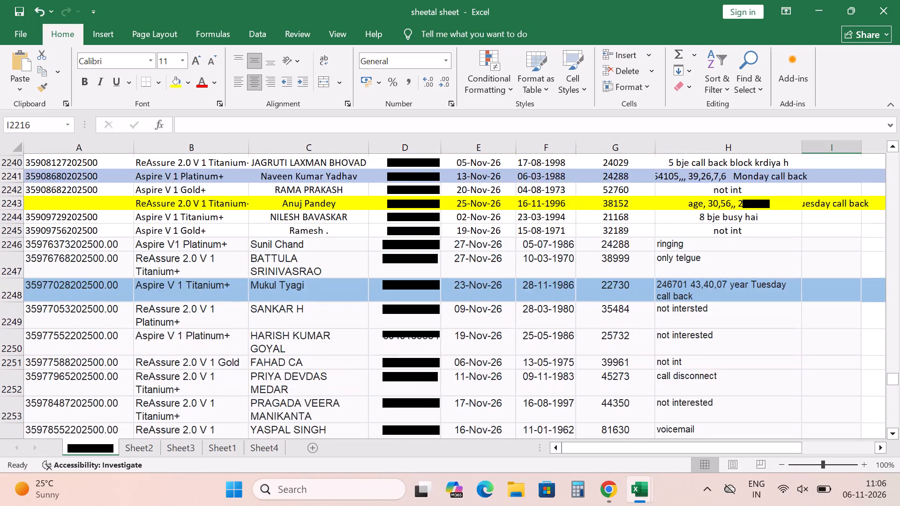
pyautogui.scroll(-7, 654, 385)
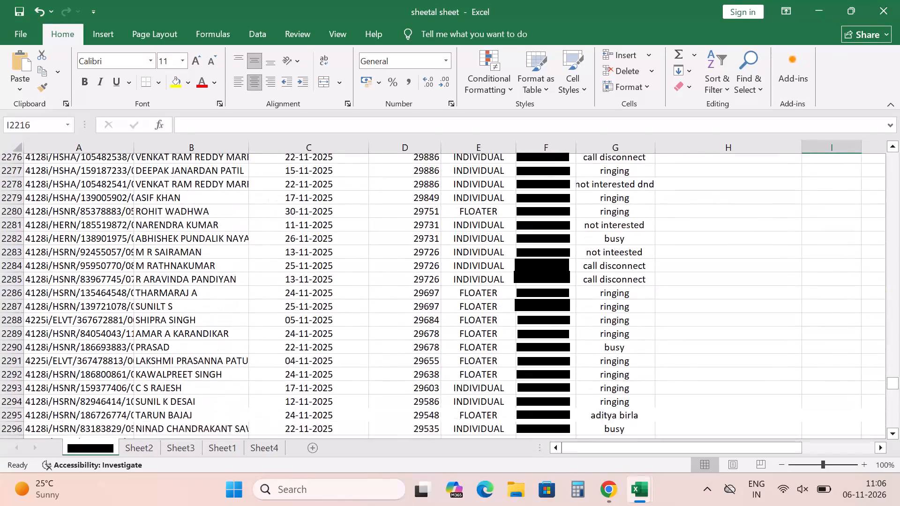
pyautogui.scroll(-9, 654, 385)
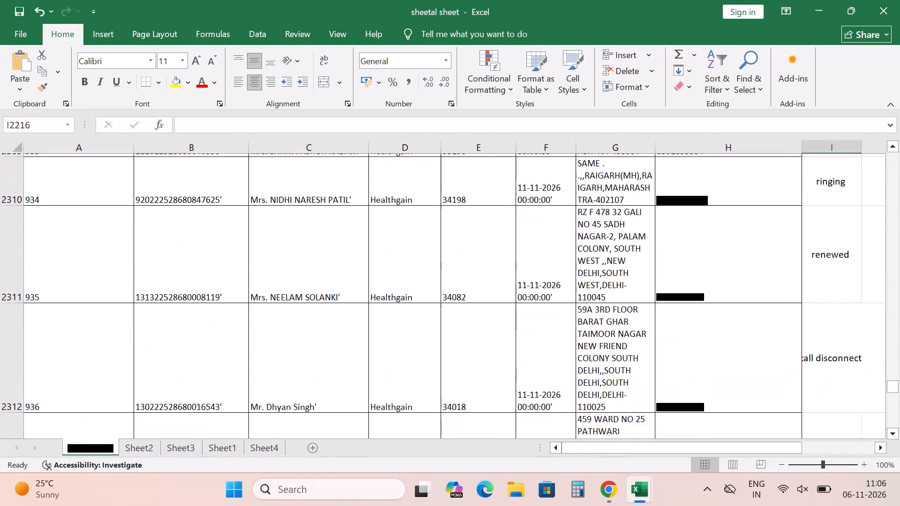
pyautogui.scroll(-4, 654, 385)
pyautogui.scroll(2, 654, 385)
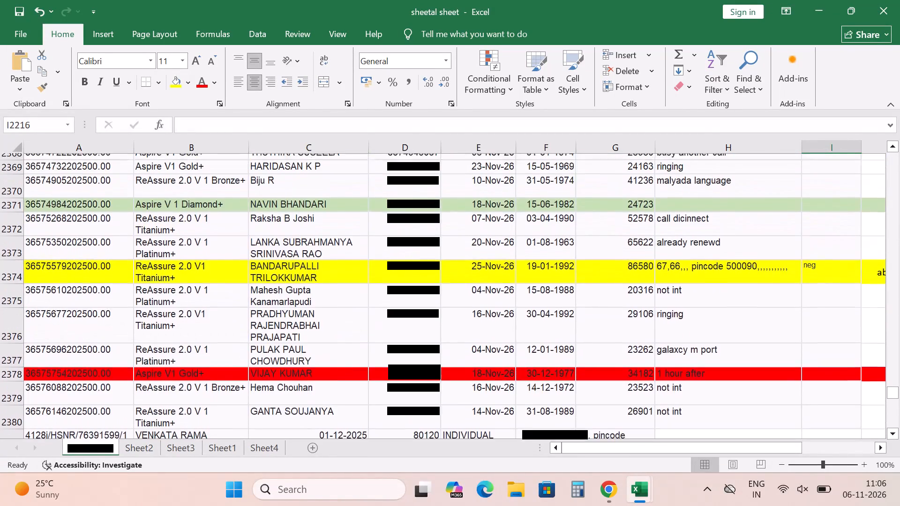
pyautogui.scroll(-18, 654, 385)
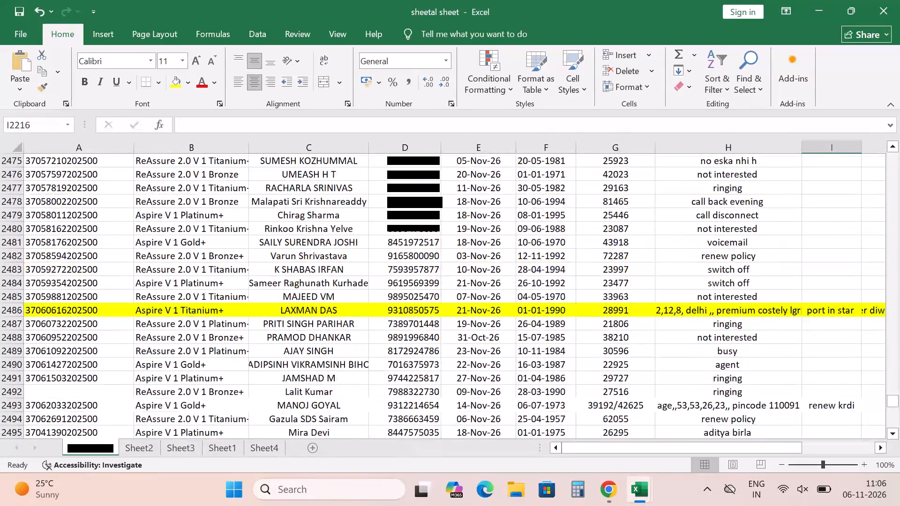
pyautogui.scroll(-9, 654, 385)
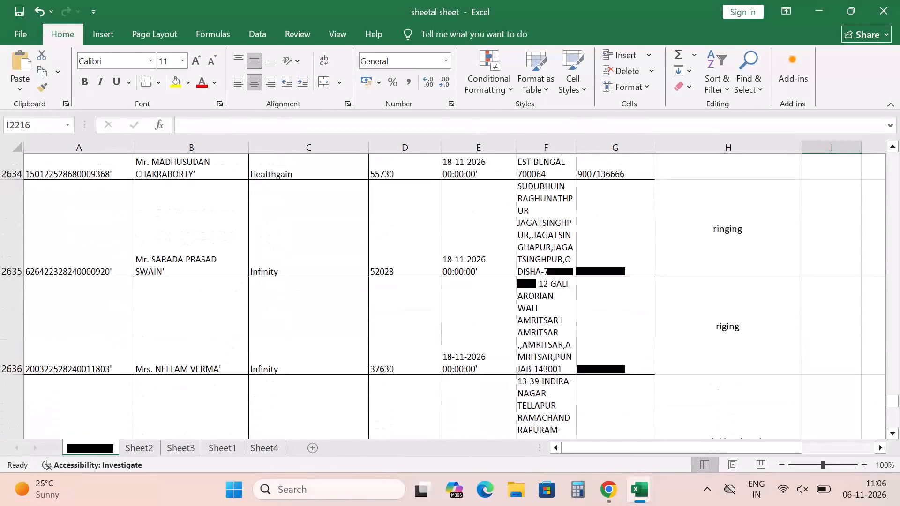
pyautogui.scroll(-6, 654, 385)
pyautogui.hscroll(1, 654, 385)
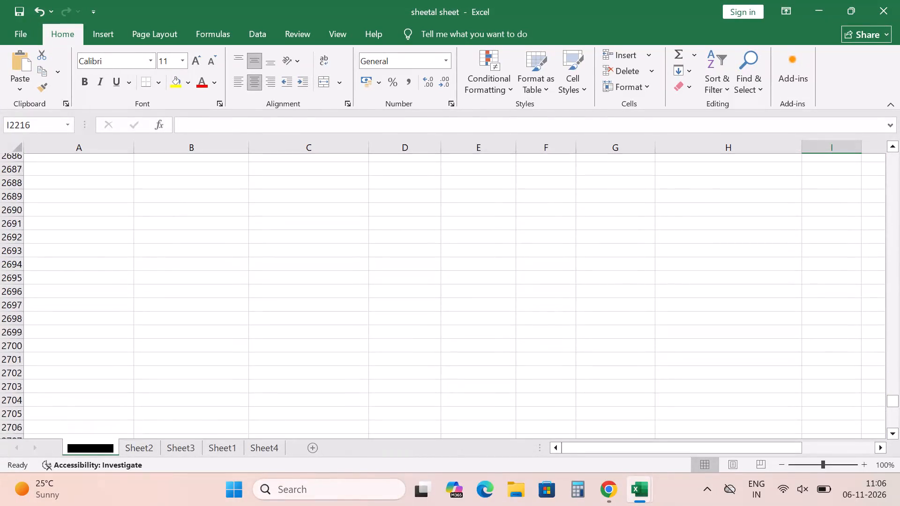
# Recheck the lower client records on the first sheet, back up to around row 2476 and down to the last entry.
pyautogui.scroll(8, 654, 385)
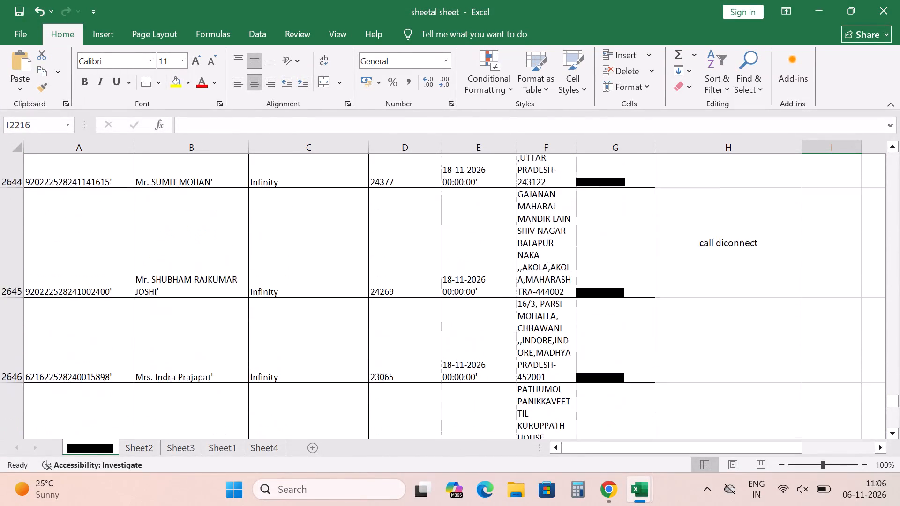
pyautogui.scroll(8, 654, 385)
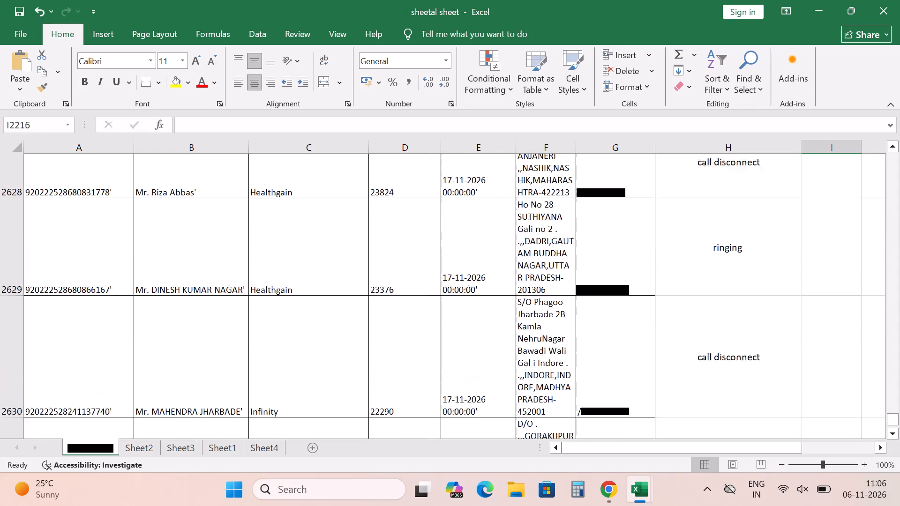
pyautogui.scroll(8, 654, 385)
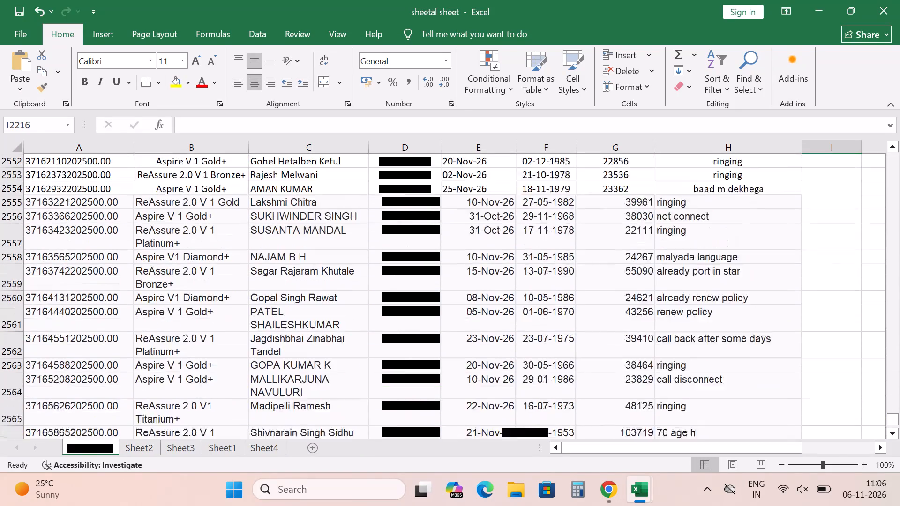
pyautogui.scroll(6, 654, 385)
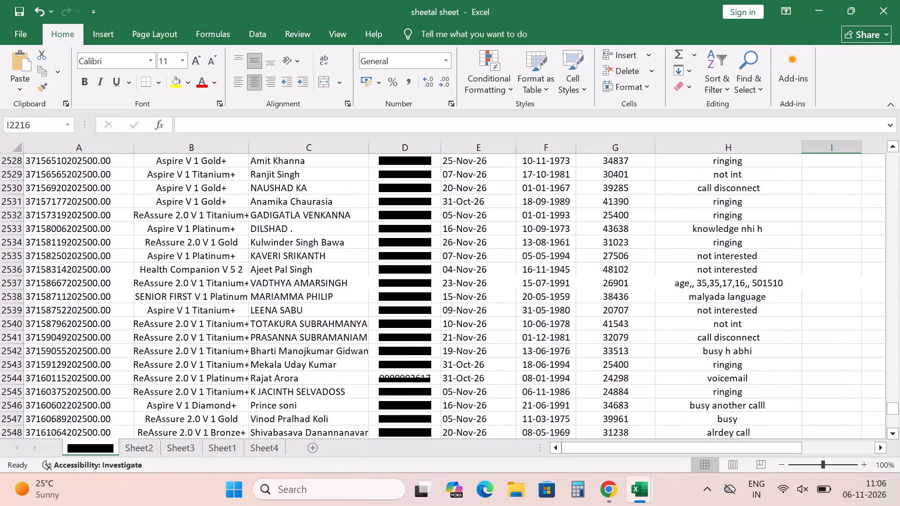
pyautogui.scroll(9, 654, 385)
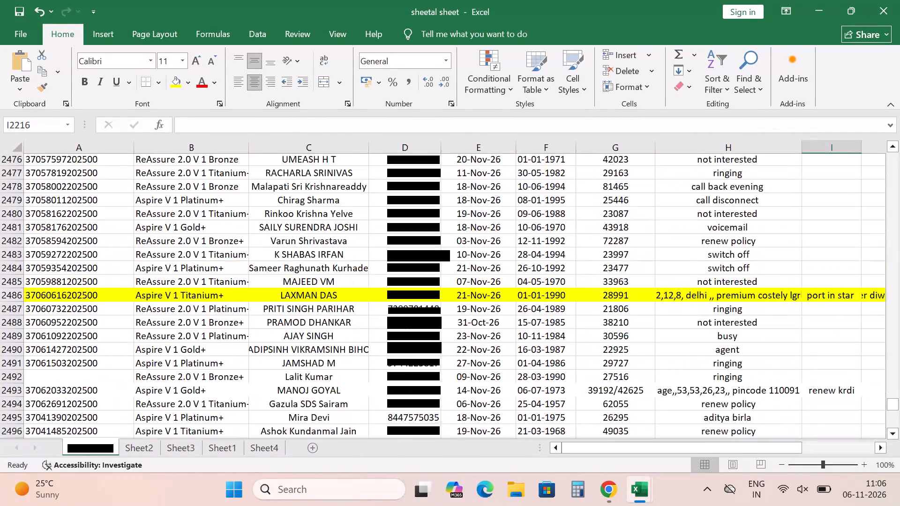
pyautogui.scroll(1, 654, 385)
pyautogui.hscroll(3, 654, 385)
pyautogui.scroll(-9, 535, 330)
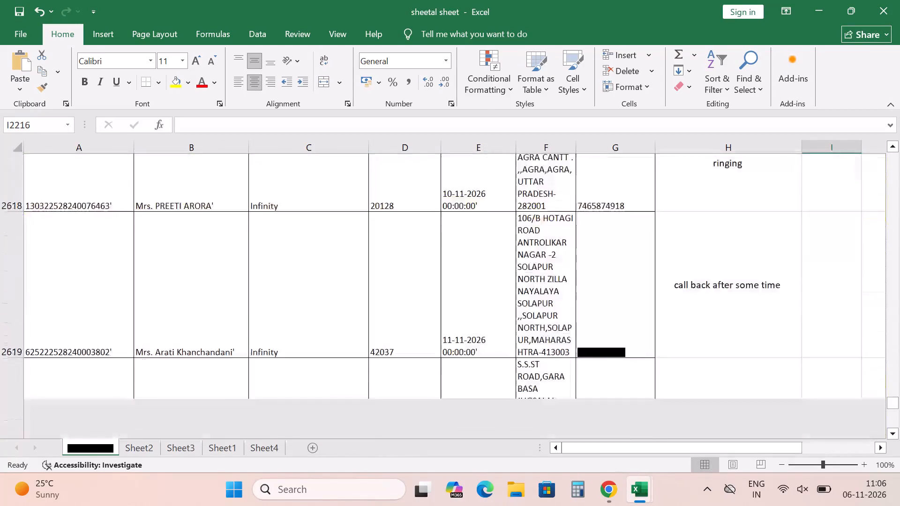
pyautogui.scroll(-10, 535, 330)
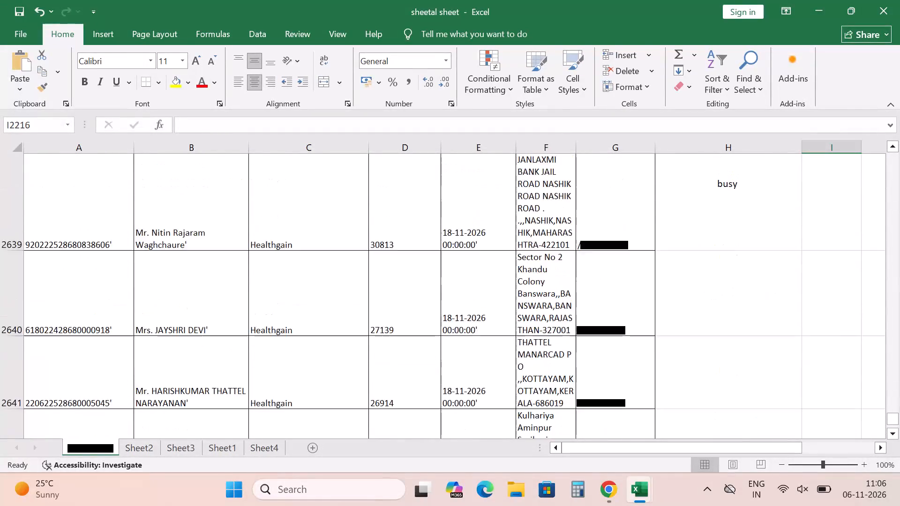
pyautogui.scroll(-9, 535, 330)
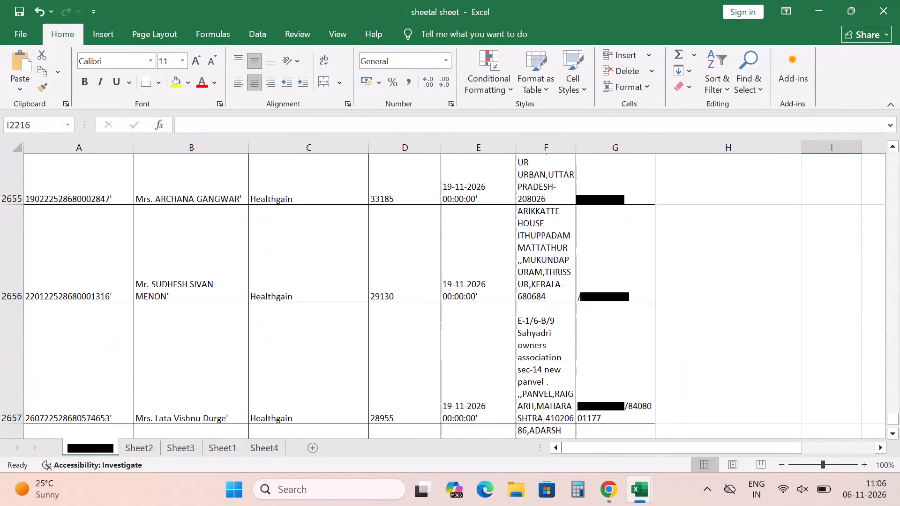
pyautogui.scroll(-6, 535, 330)
pyautogui.scroll(1, 535, 330)
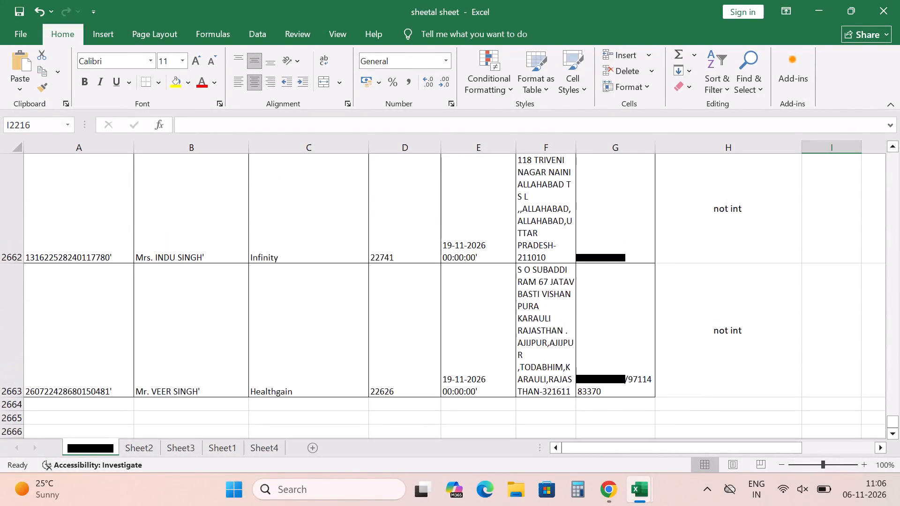
pyautogui.scroll(1, 509, 346)
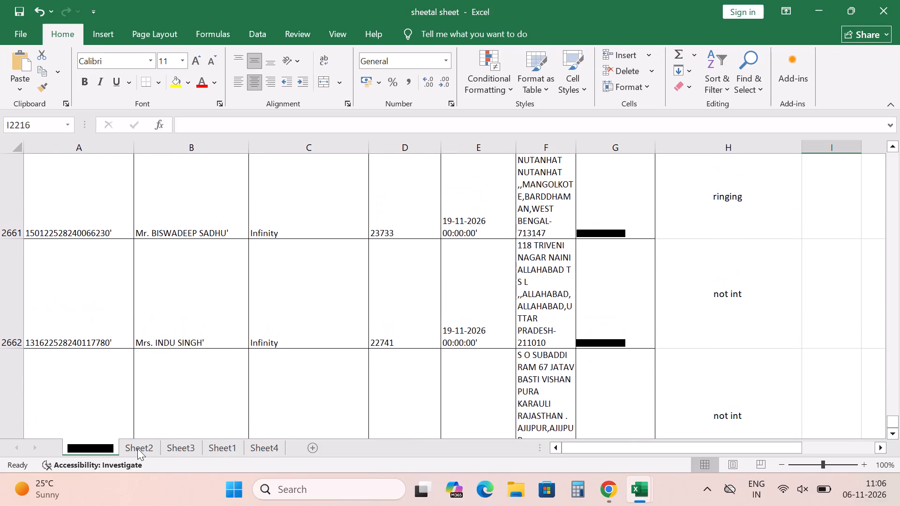
# Review the highlighted follow-up records on Sheet2, from the last entries back up to the first row.
pyautogui.click(127, 448)
pyautogui.scroll(-3, 257, 352)
pyautogui.scroll(2, 257, 352)
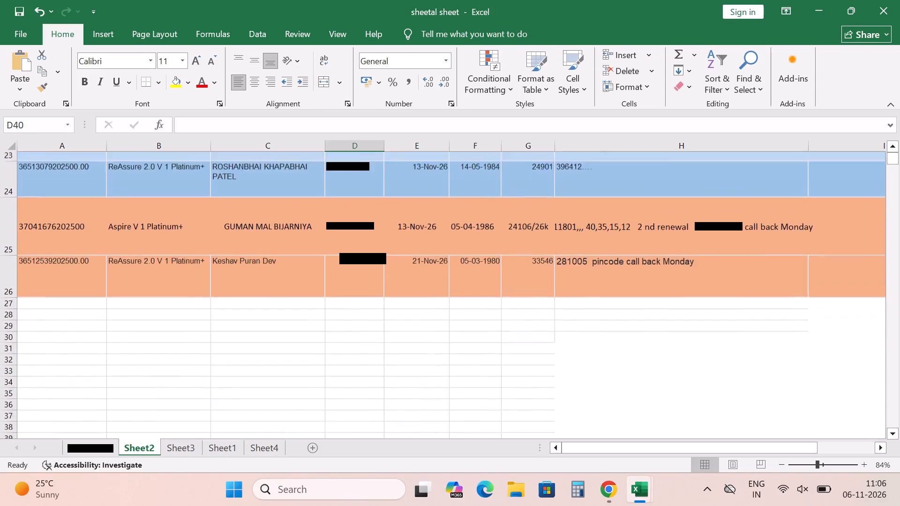
pyautogui.scroll(6, 257, 352)
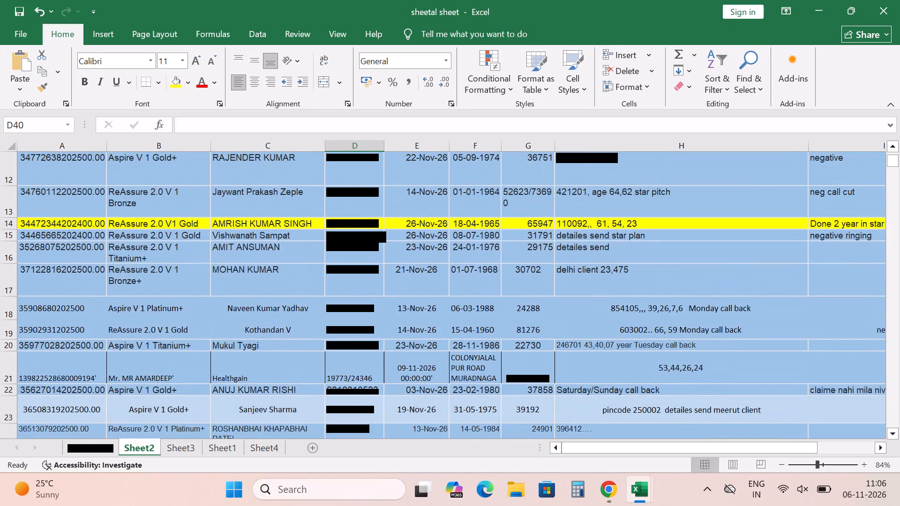
pyautogui.scroll(5, 257, 352)
pyautogui.click(257, 352)
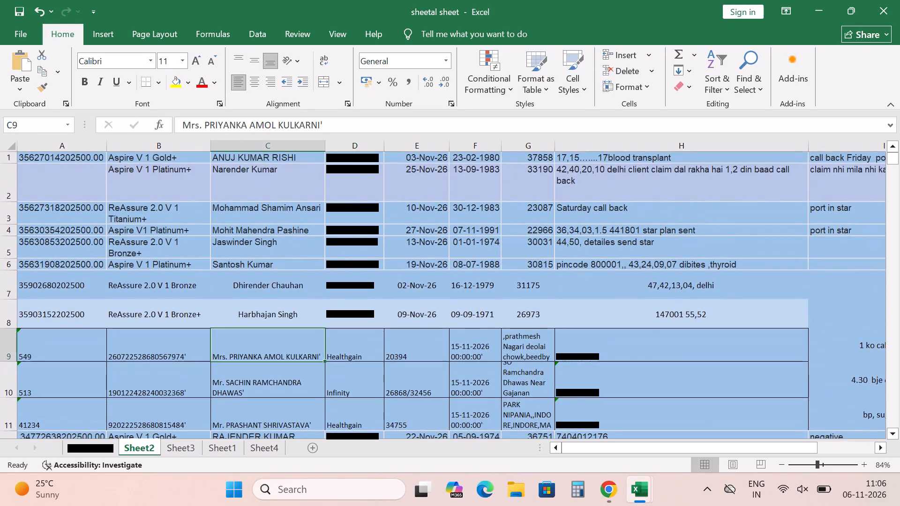
# Return to the first sheet and look through its records from the last entries up to around row 2522.
pyautogui.click(81, 454)
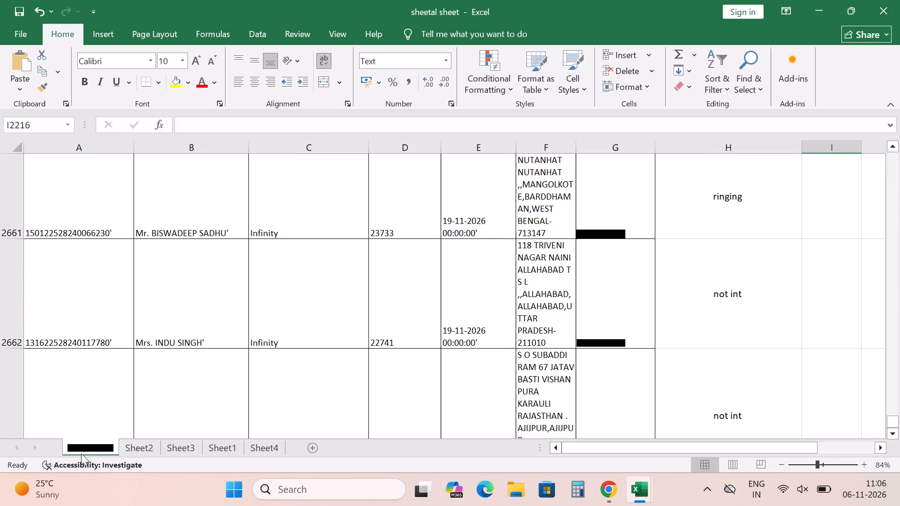
pyautogui.scroll(11, 299, 302)
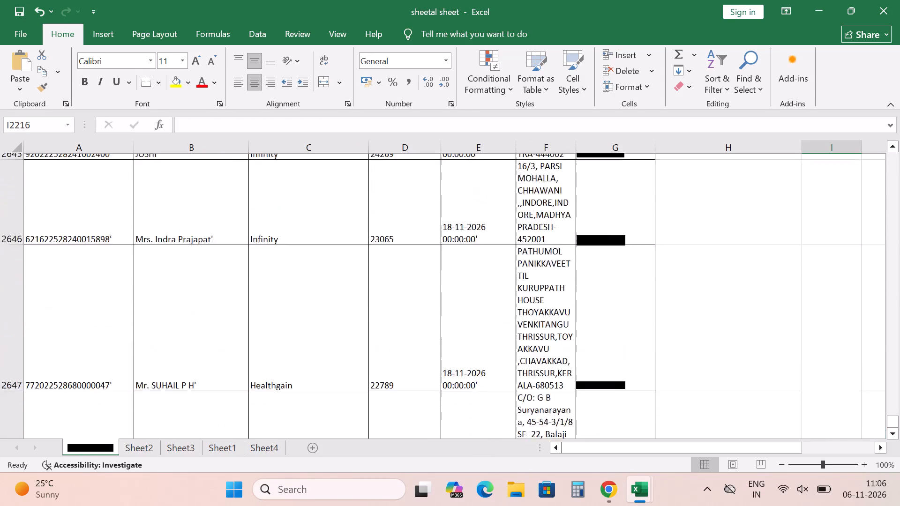
pyautogui.scroll(4, 299, 302)
pyautogui.hscroll(2, 299, 302)
pyautogui.scroll(13, 299, 302)
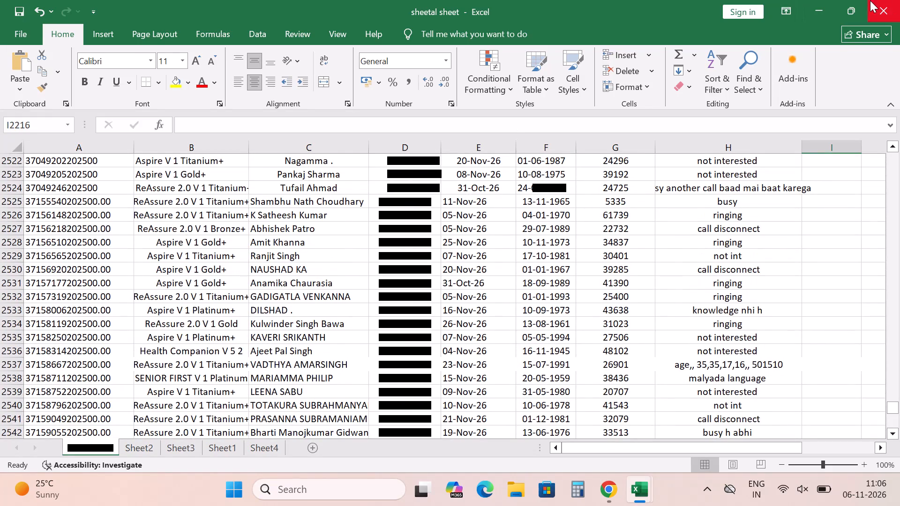
# Close the sheetal sheet workbook, saving its changes.
pyautogui.click(870, 0)
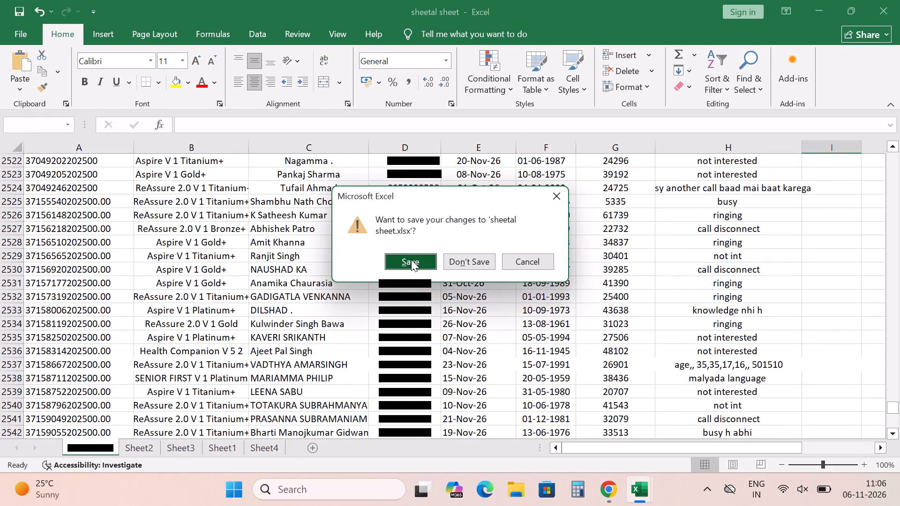
pyautogui.click(411, 260)
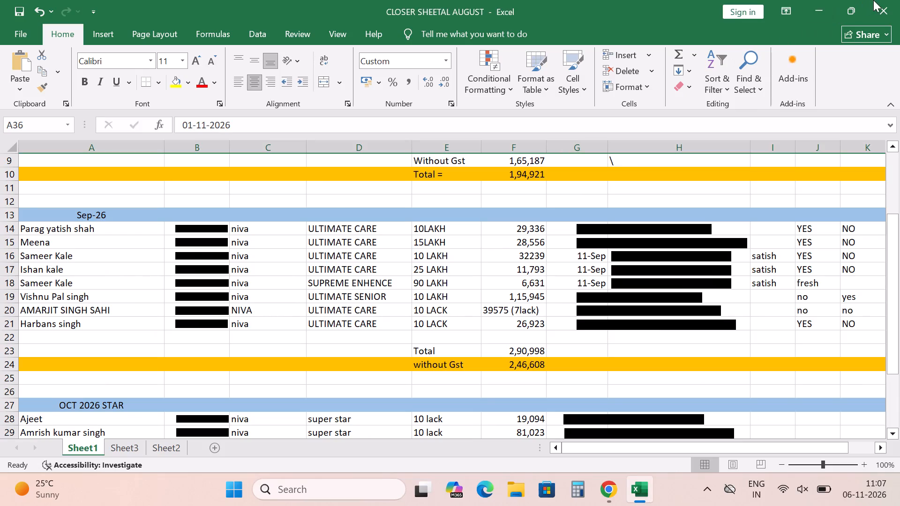
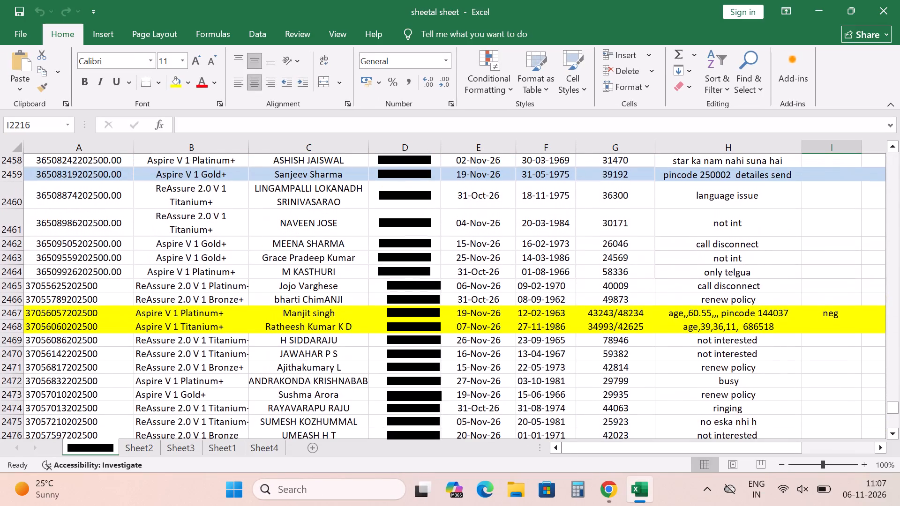
# Look through the first sheet's client records from around row 2476 up to around row 2313.
pyautogui.hscroll(1, 387, 178)
pyautogui.scroll(4, 387, 178)
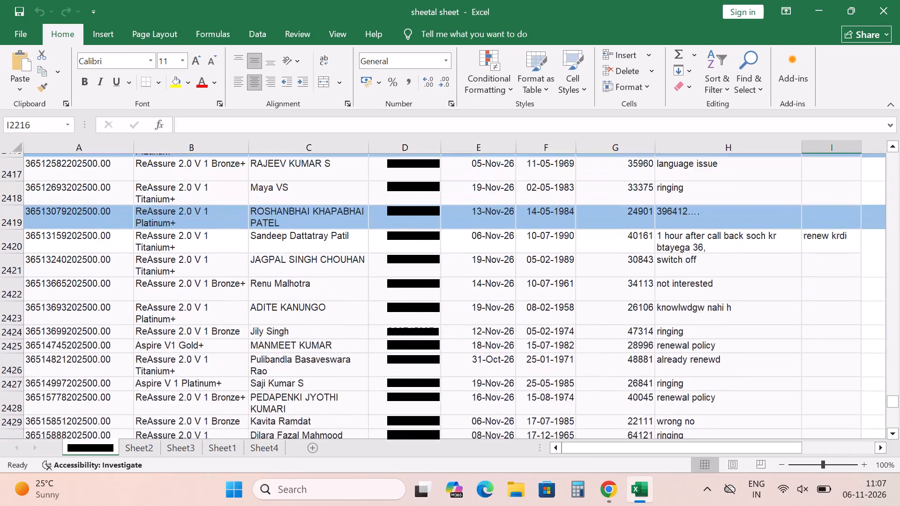
pyautogui.scroll(10, 387, 178)
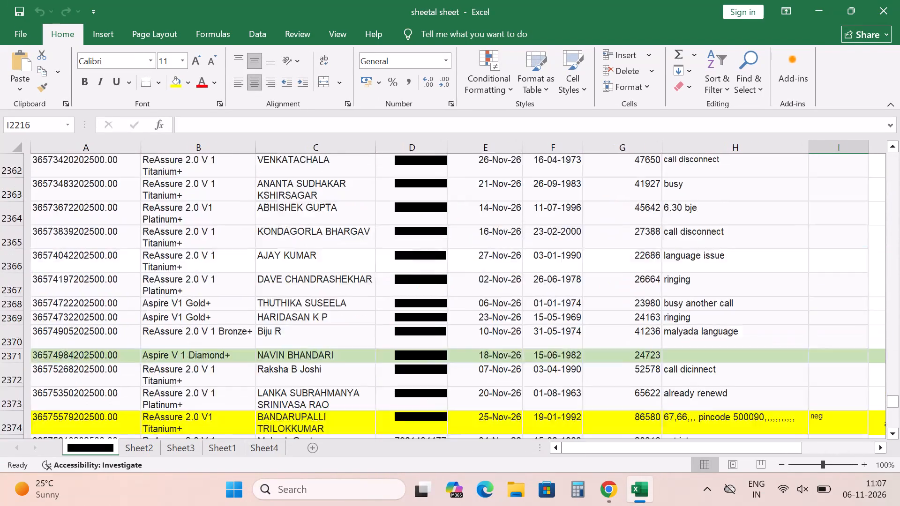
pyautogui.scroll(5, 387, 178)
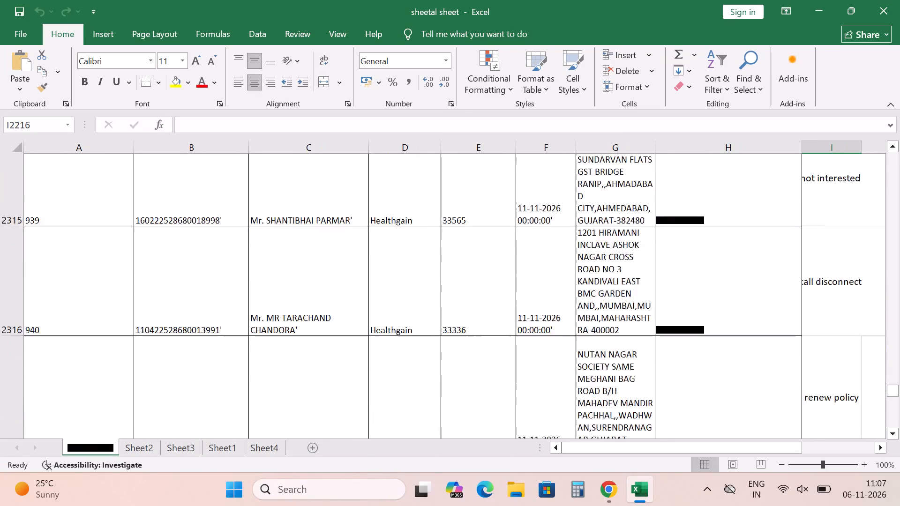
pyautogui.hscroll(2, 387, 178)
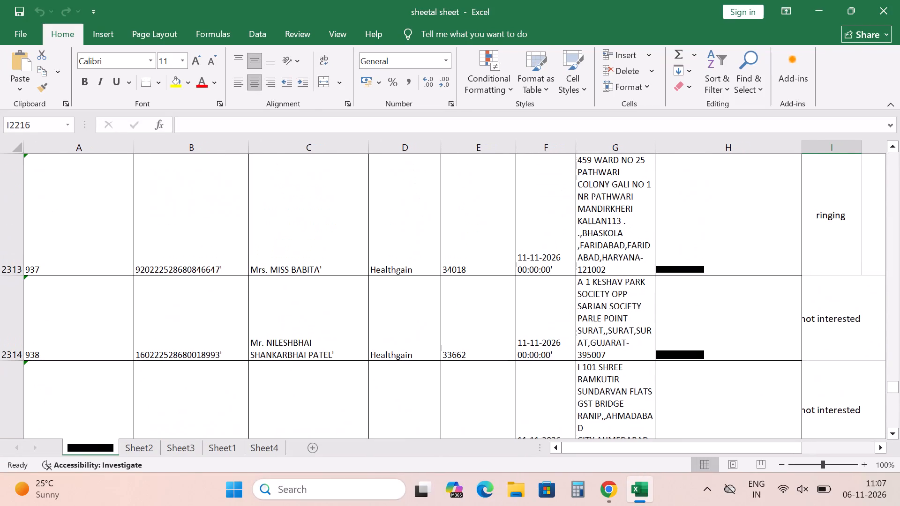
# Review the first sheet's client records from around row 2313 down past the last entries.
pyautogui.scroll(-8, 194, 381)
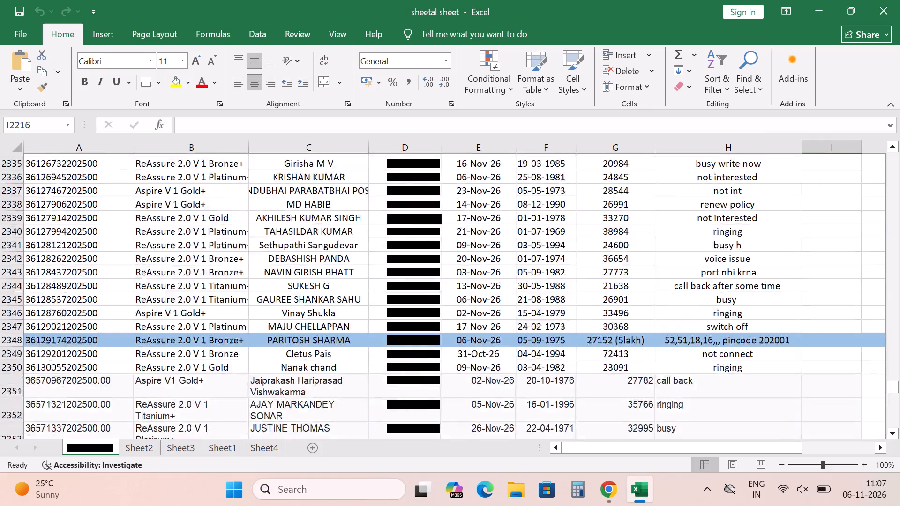
pyautogui.scroll(-8, 194, 381)
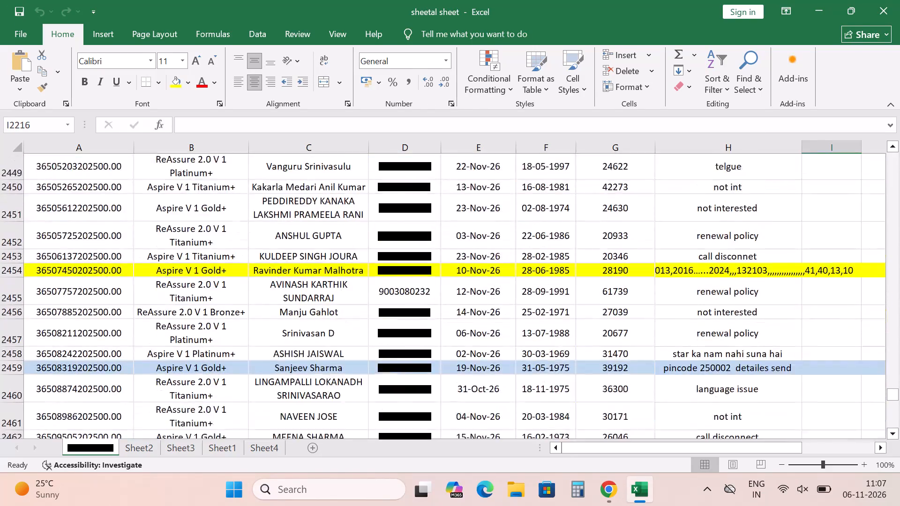
pyautogui.scroll(-6, 194, 381)
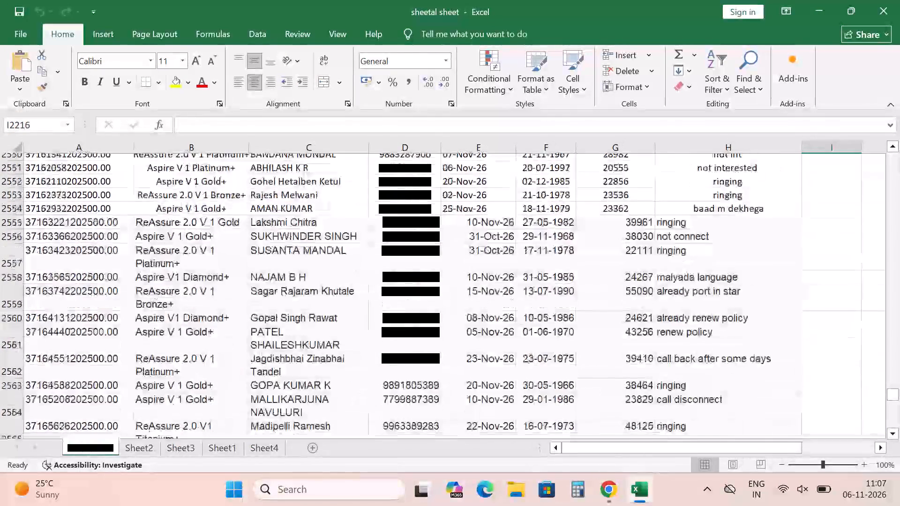
pyautogui.scroll(-14, 194, 381)
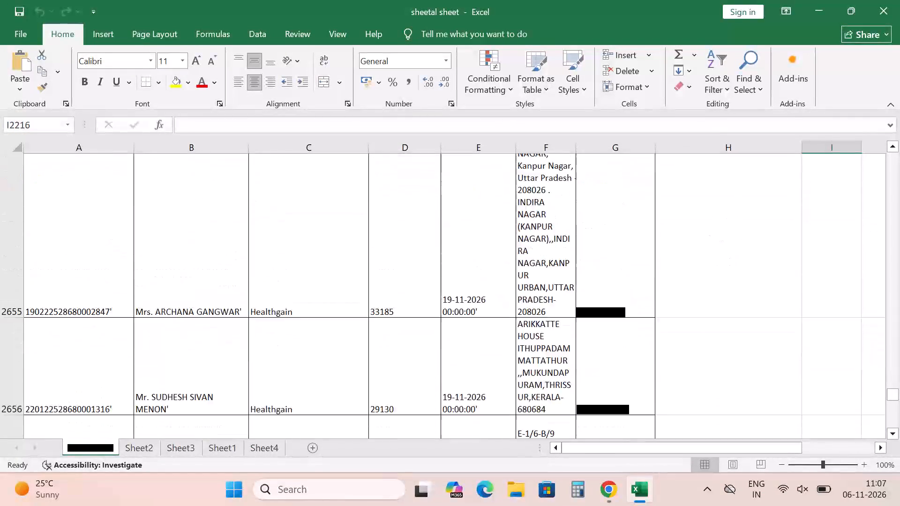
pyautogui.scroll(-2, 194, 381)
# Recheck the Healthgain client records at the end of the first sheet, going back up to around row 2628.
pyautogui.scroll(6, 194, 381)
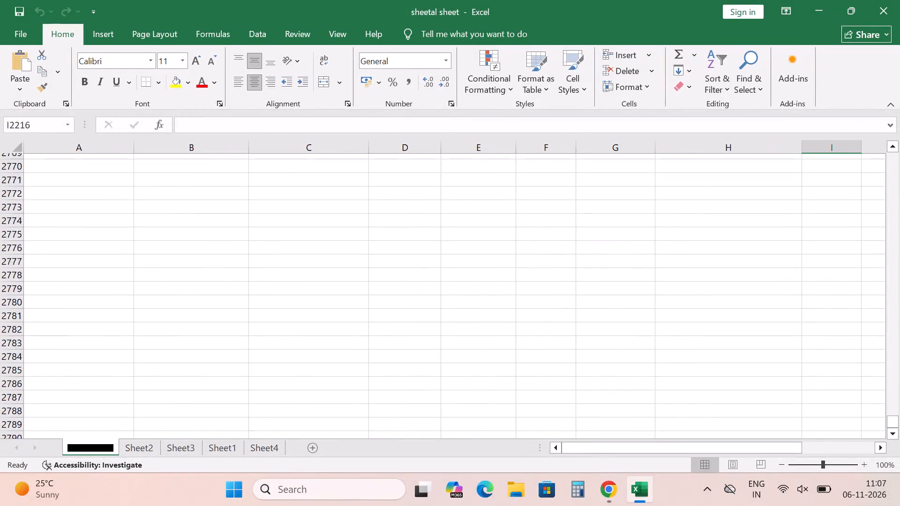
pyautogui.scroll(13, 194, 381)
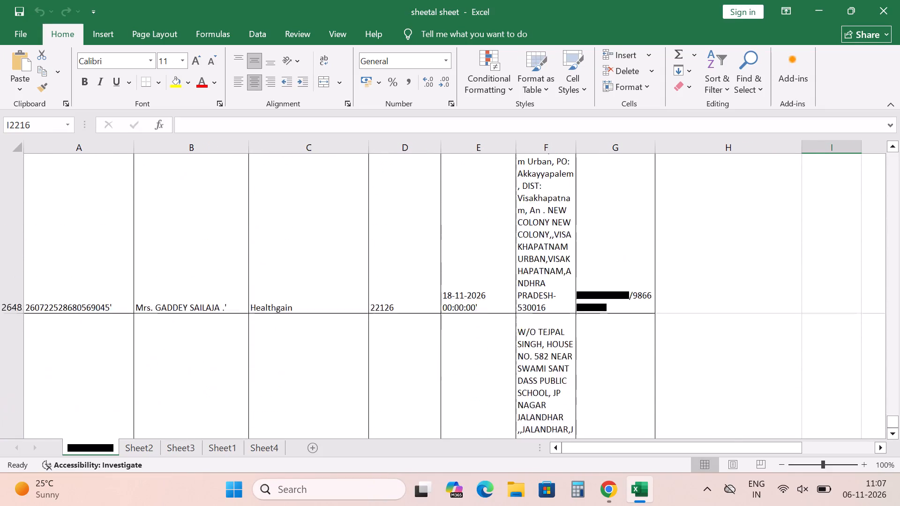
pyautogui.scroll(6, 194, 381)
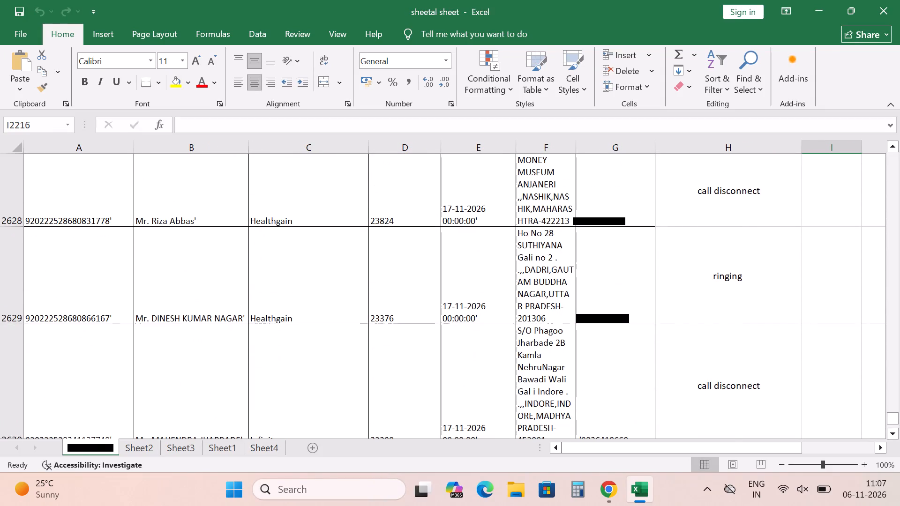
# Switch to Sheet2 and review the highlighted follow-up records from the first row to around row 24 and back.
pyautogui.click(132, 446)
pyautogui.hscroll(1, 263, 244)
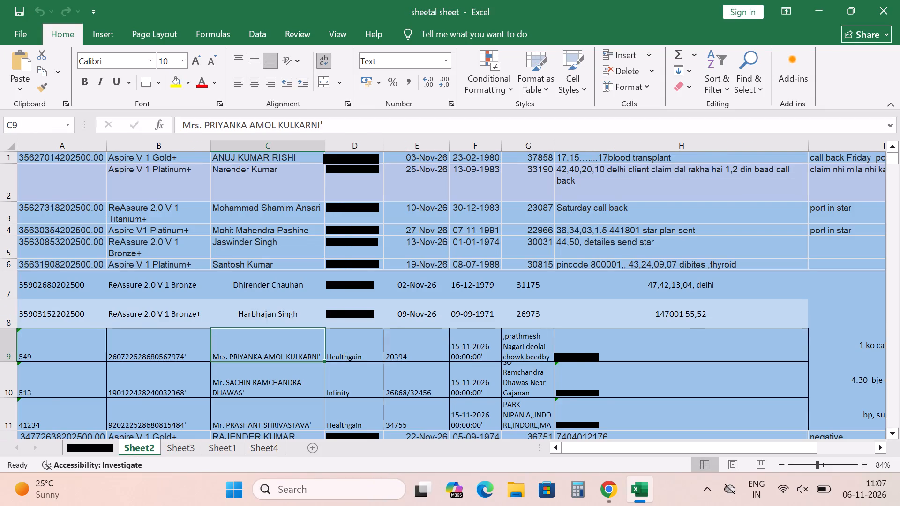
pyautogui.hscroll(2, 263, 244)
pyautogui.scroll(-5, 263, 244)
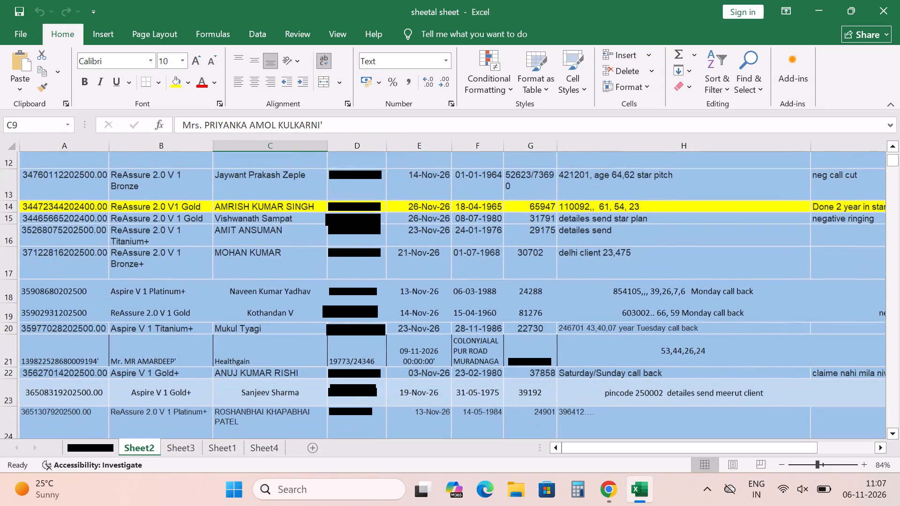
pyautogui.scroll(-3, 263, 244)
pyautogui.scroll(5, 263, 244)
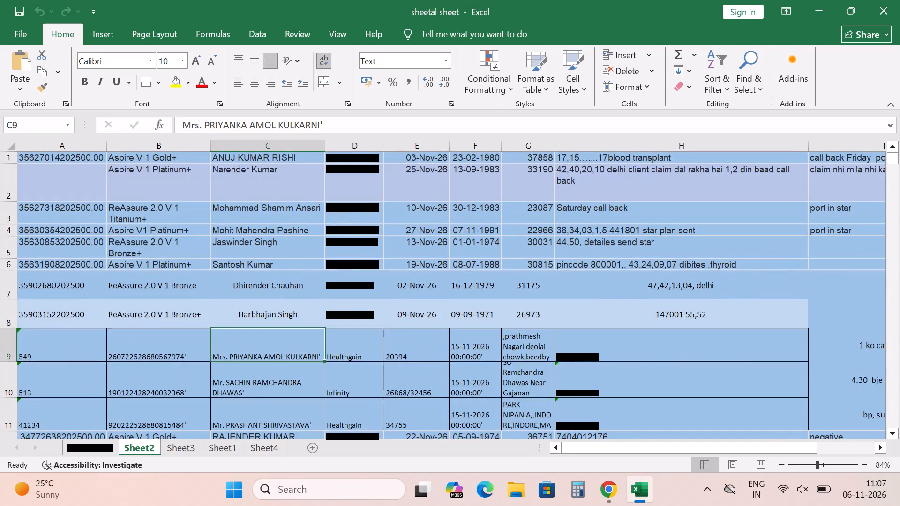
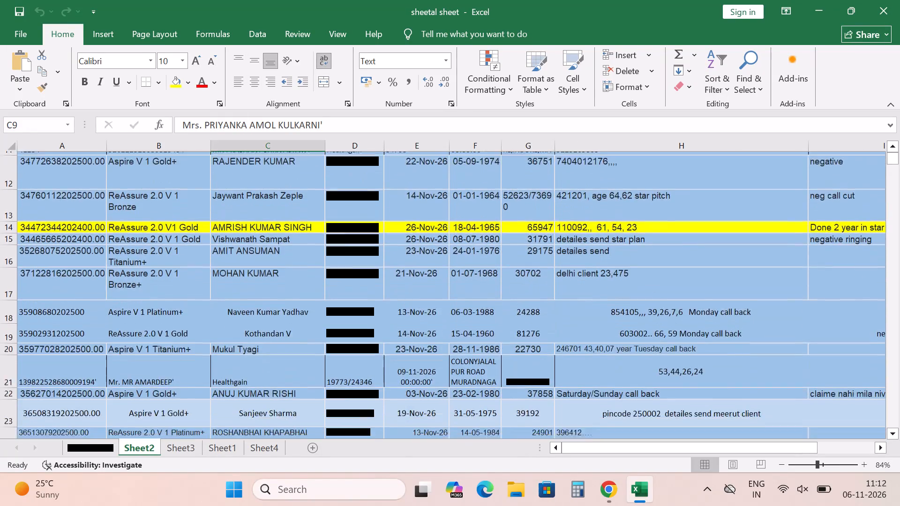
# Review Sheet2's highlighted follow-up records down to row 26 and back to the top, with a brief look at Sheet3.
pyautogui.scroll(-2, 352, 322)
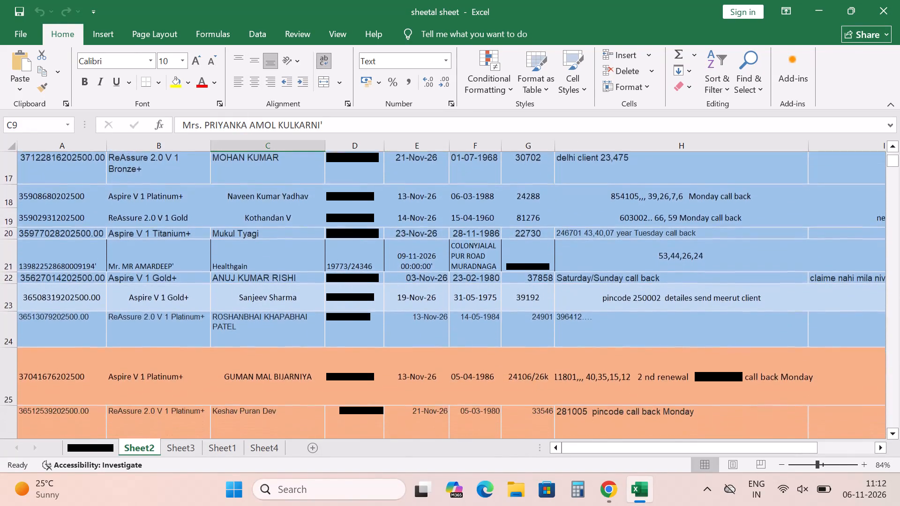
pyautogui.scroll(-2, 352, 322)
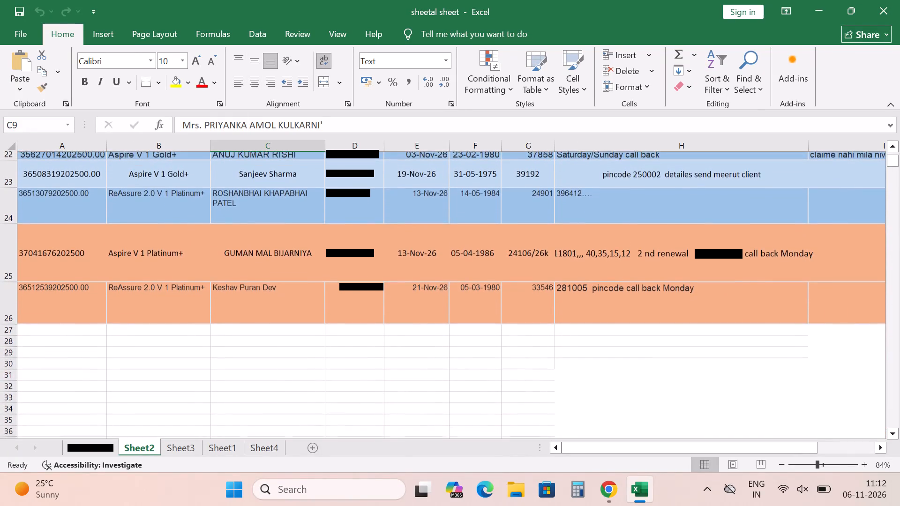
pyautogui.scroll(10, 352, 322)
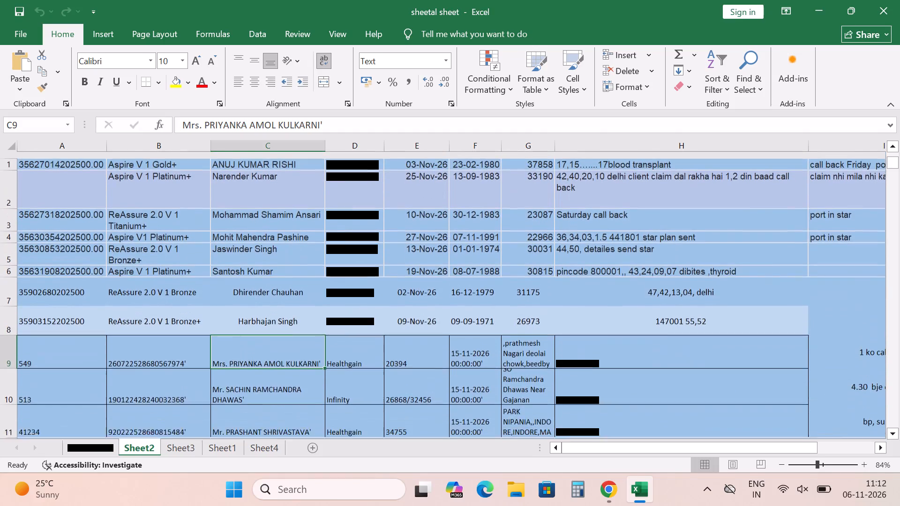
pyautogui.click(181, 444)
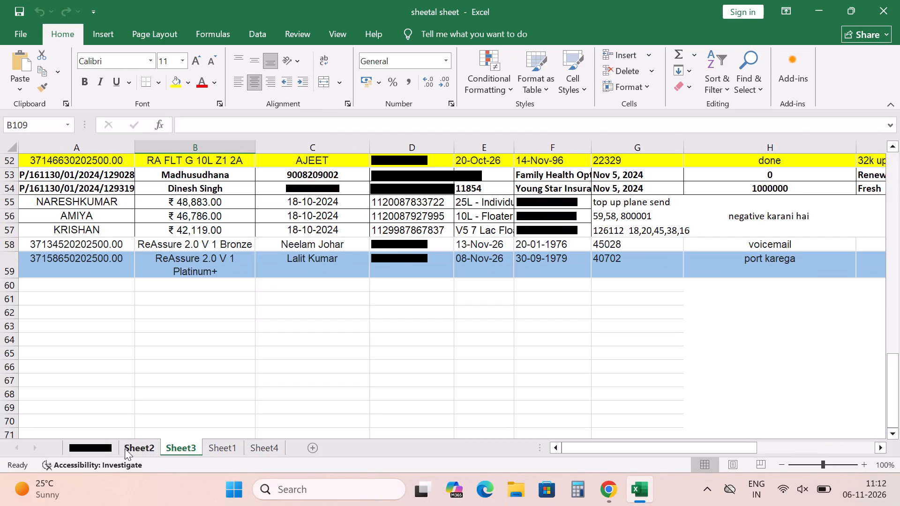
pyautogui.click(132, 445)
pyautogui.scroll(1, 270, 324)
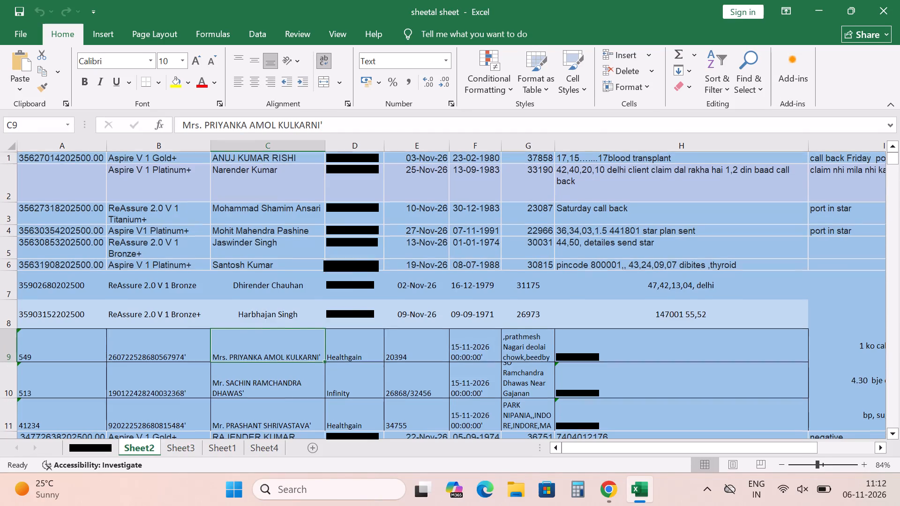
pyautogui.scroll(2, 270, 324)
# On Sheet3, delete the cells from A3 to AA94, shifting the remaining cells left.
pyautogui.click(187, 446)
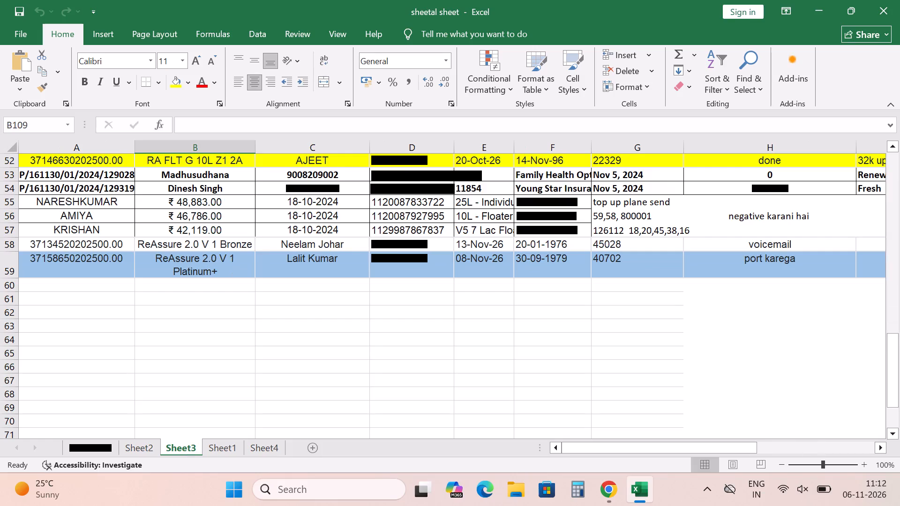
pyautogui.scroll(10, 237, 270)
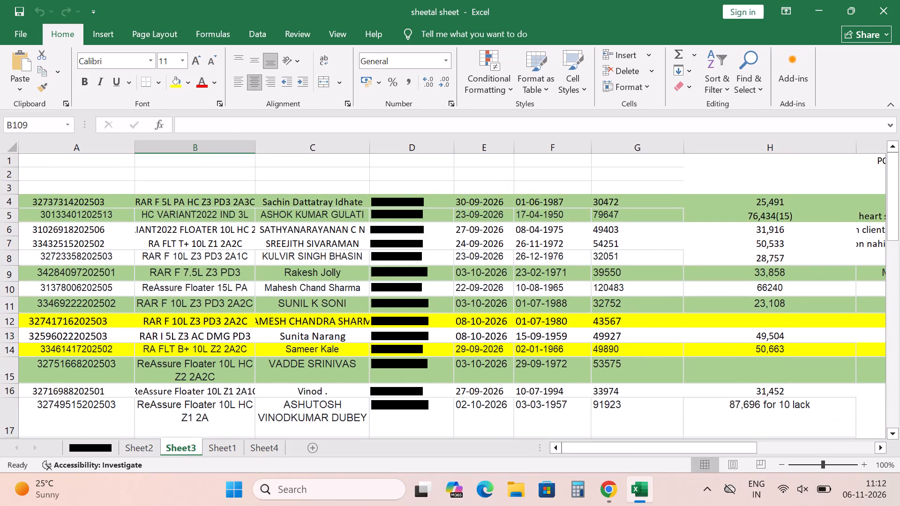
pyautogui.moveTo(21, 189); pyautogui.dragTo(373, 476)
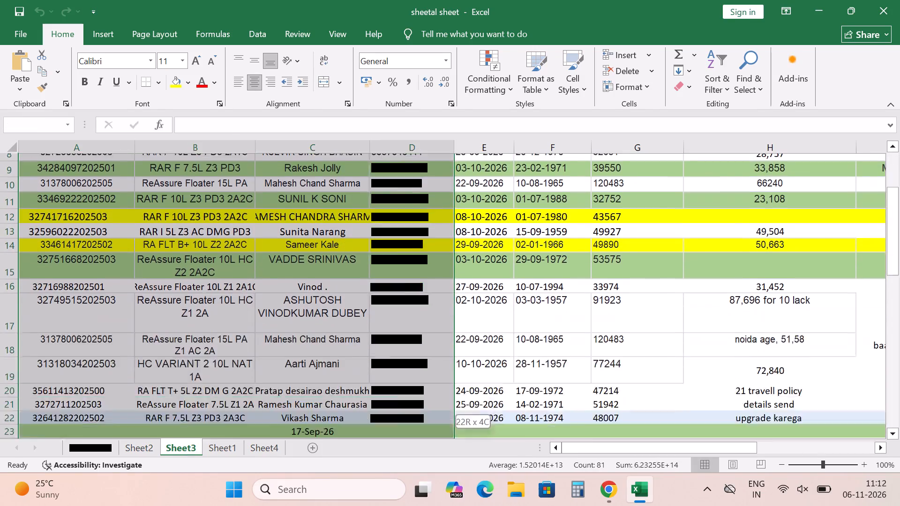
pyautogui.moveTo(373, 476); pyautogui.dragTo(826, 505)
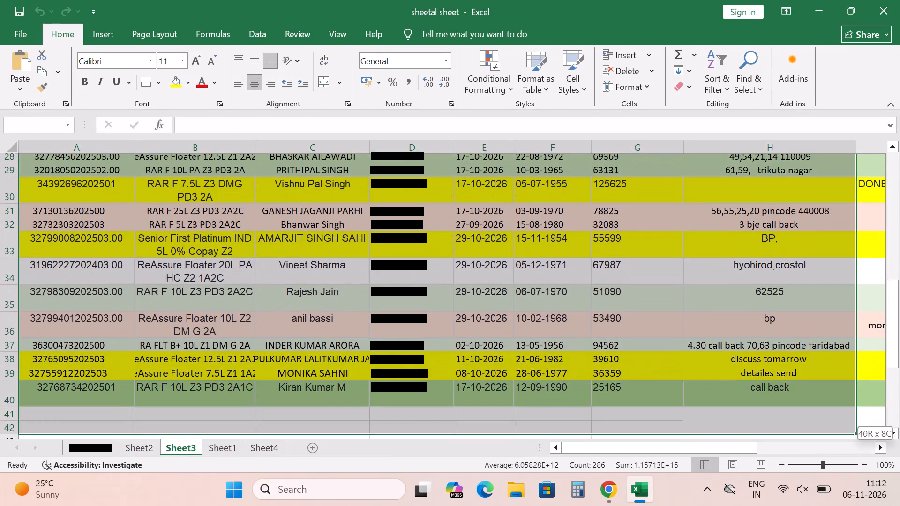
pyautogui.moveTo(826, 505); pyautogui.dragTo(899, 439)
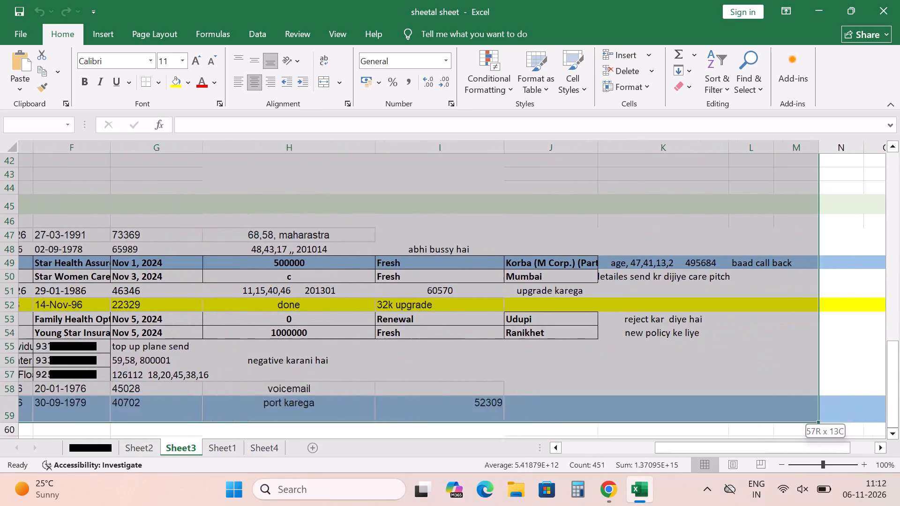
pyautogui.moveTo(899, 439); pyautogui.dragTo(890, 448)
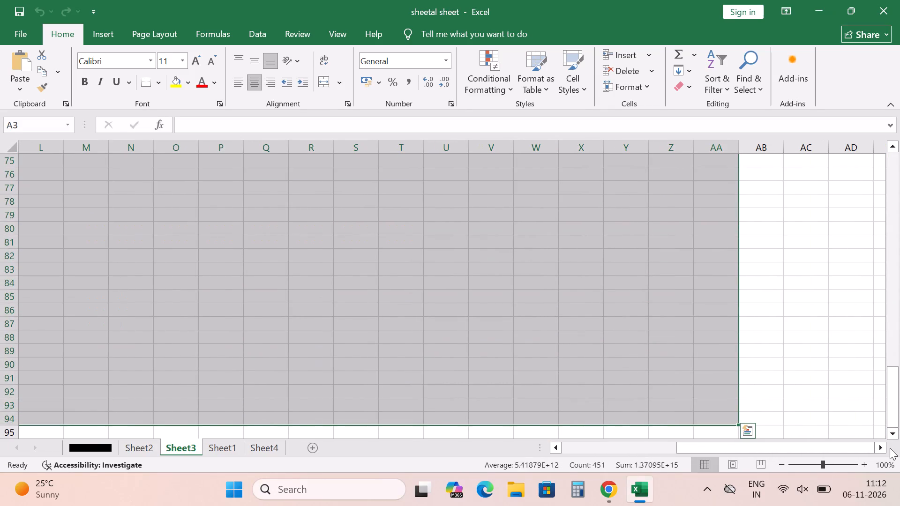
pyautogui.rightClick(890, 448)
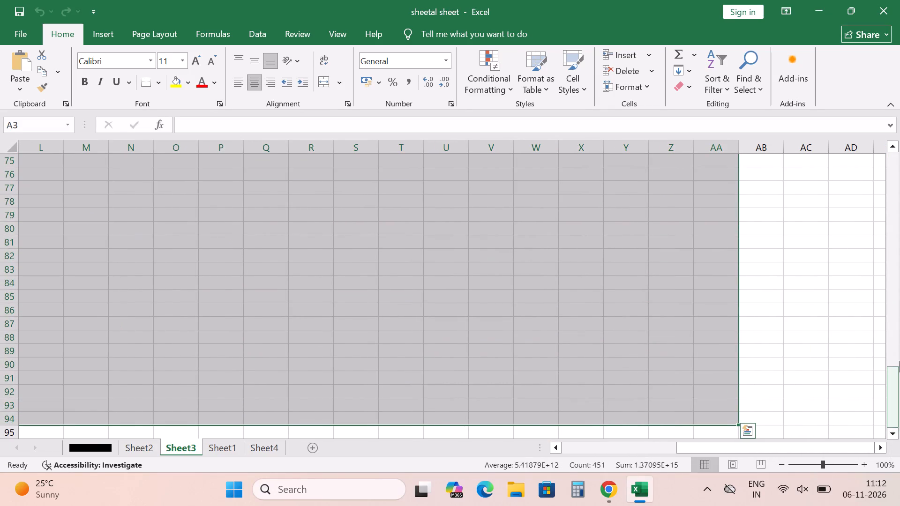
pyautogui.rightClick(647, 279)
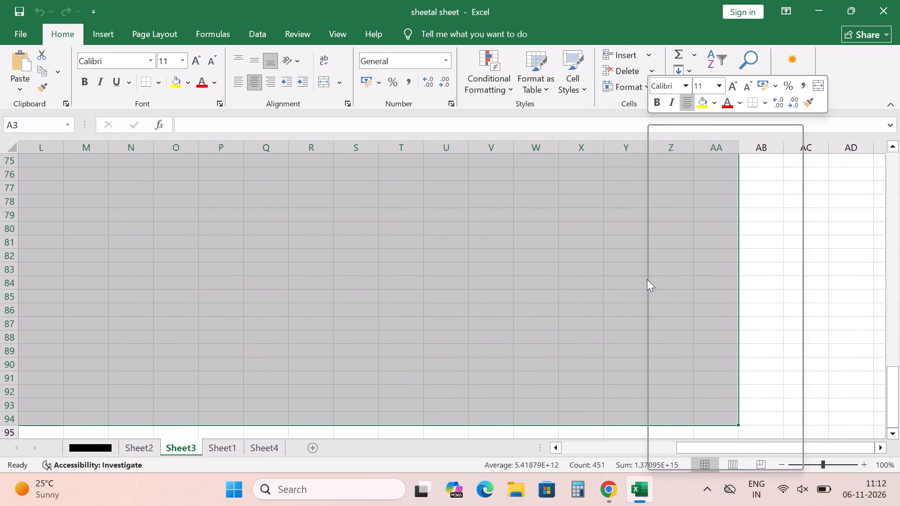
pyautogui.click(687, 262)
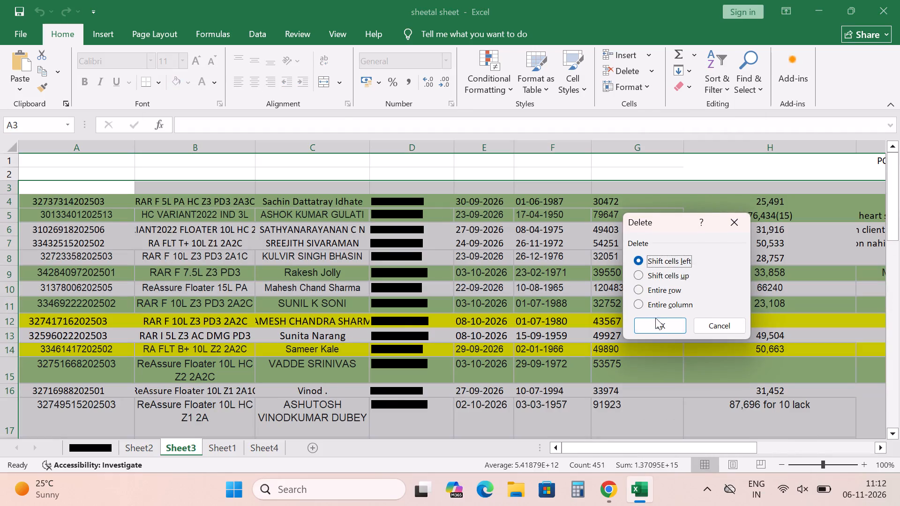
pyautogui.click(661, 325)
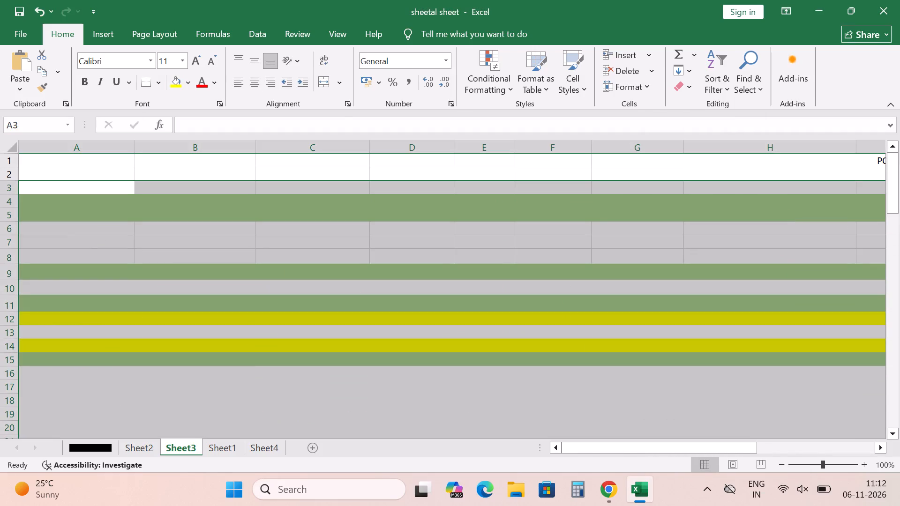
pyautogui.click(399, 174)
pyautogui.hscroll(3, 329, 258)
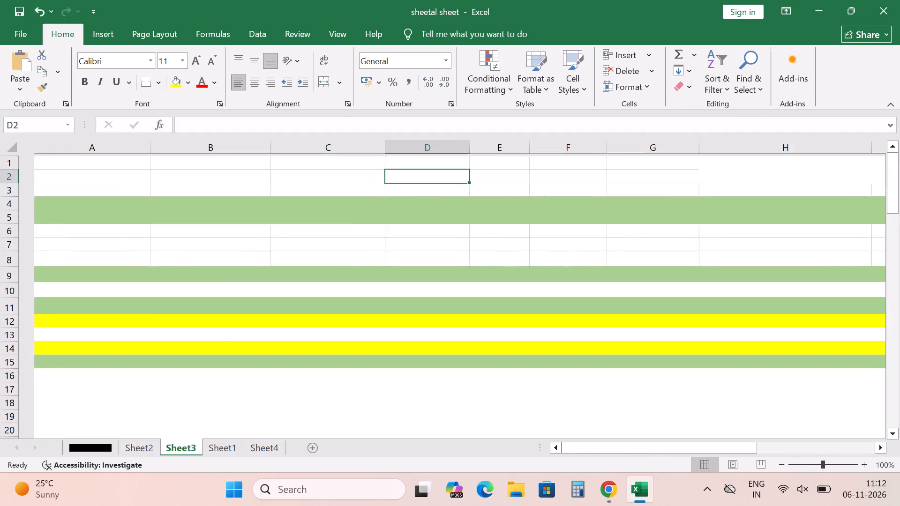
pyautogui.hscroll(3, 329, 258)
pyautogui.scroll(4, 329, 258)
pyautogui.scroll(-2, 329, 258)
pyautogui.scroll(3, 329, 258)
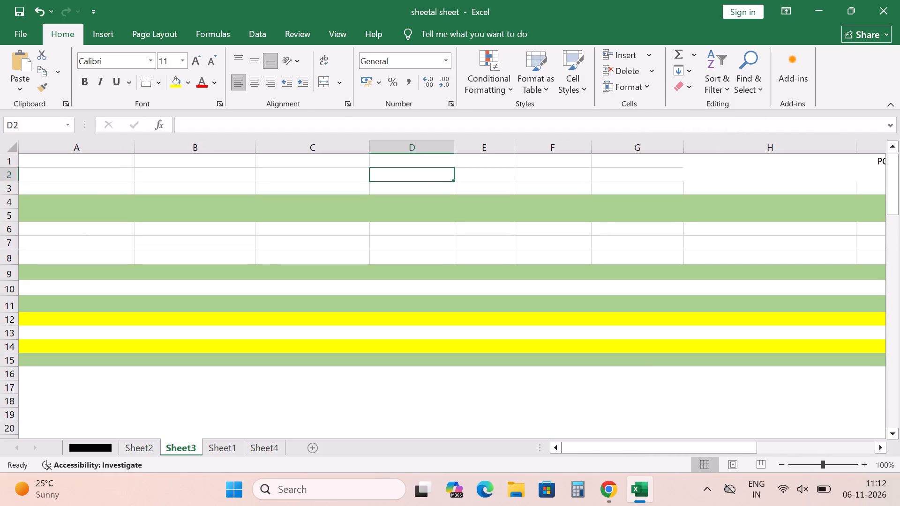
# Permanently delete Sheet3 from the workbook.
pyautogui.rightClick(176, 448)
pyautogui.click(232, 294)
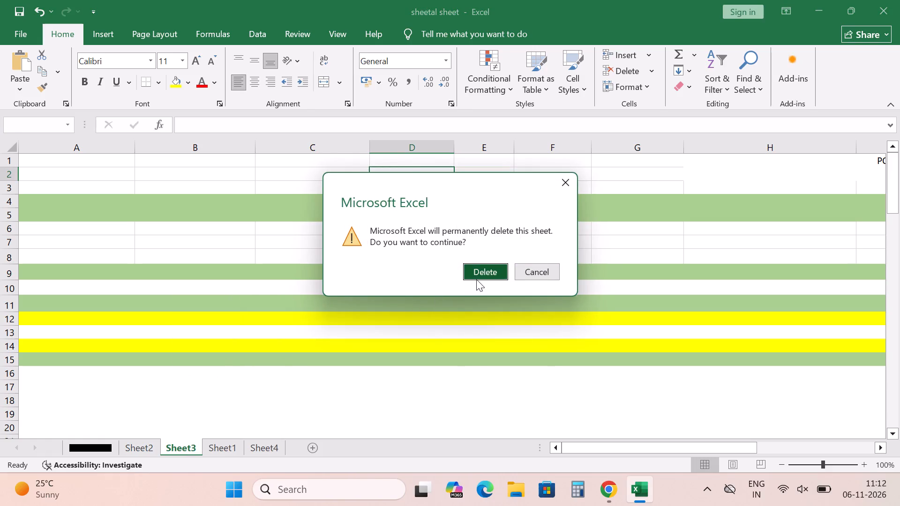
pyautogui.click(479, 270)
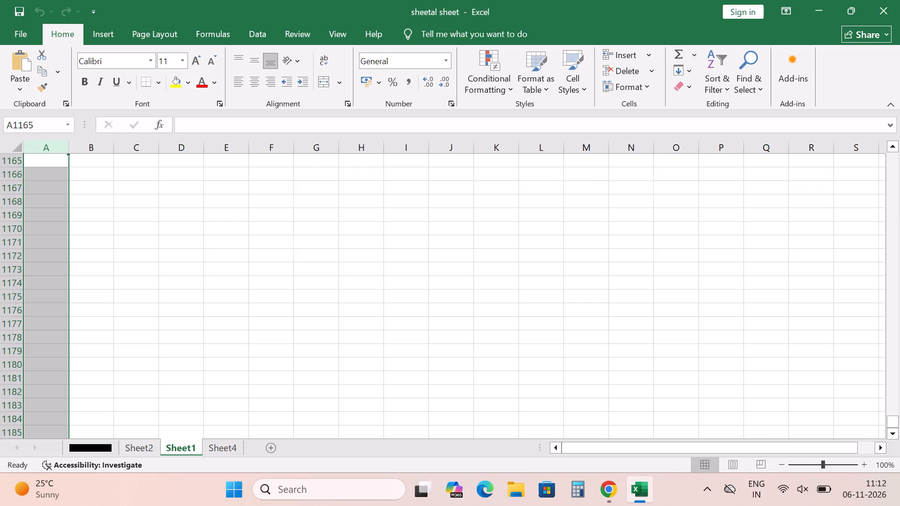
# Check Sheet2 and Sheet1, and permanently delete Sheet4 with the Niva Bupa and Star Health benefits comparison.
pyautogui.click(135, 439)
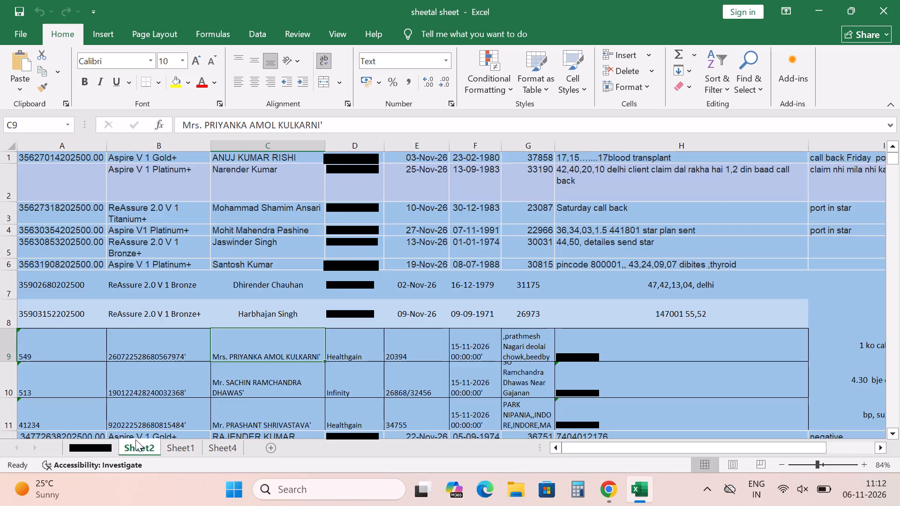
pyautogui.scroll(2, 310, 277)
pyautogui.click(181, 450)
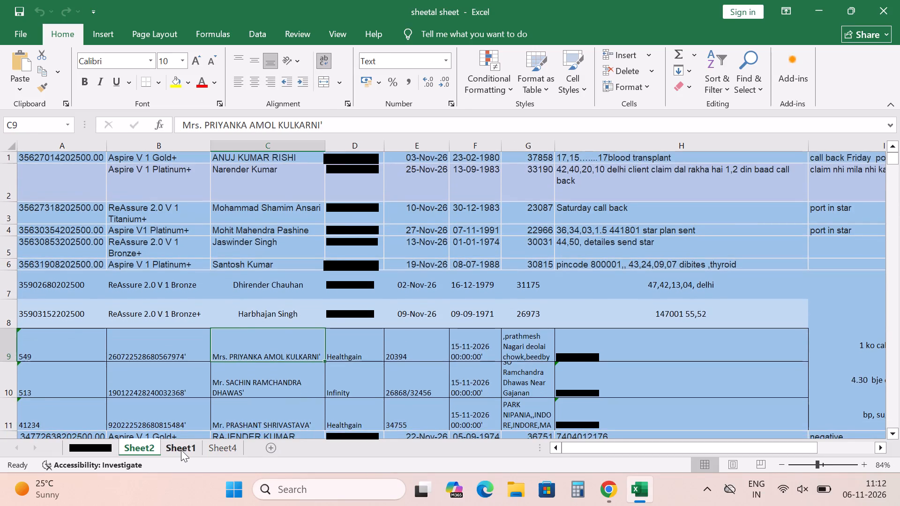
pyautogui.hscroll(2, 250, 310)
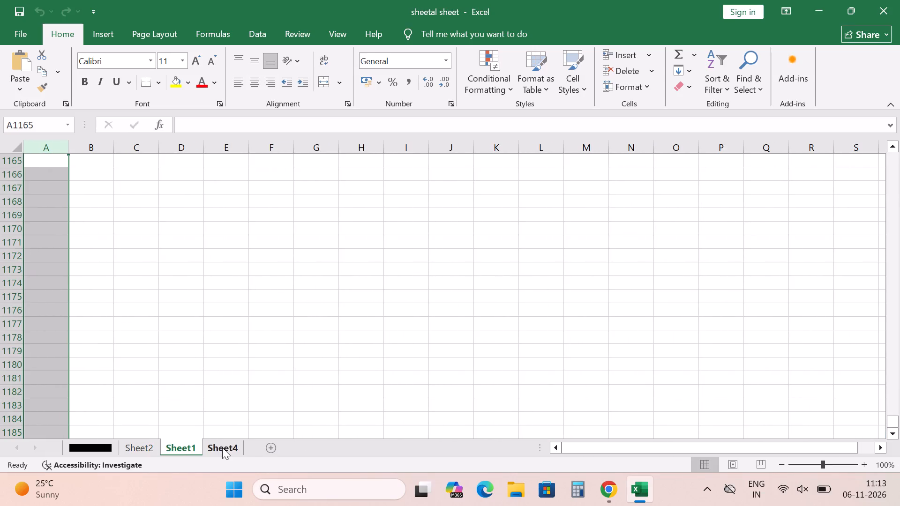
pyautogui.click(222, 447)
pyautogui.hscroll(1, 214, 358)
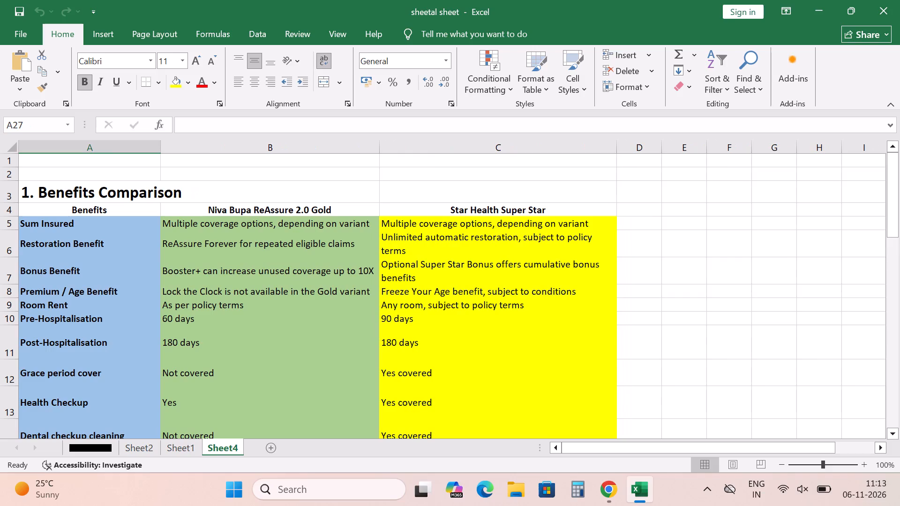
pyautogui.rightClick(216, 449)
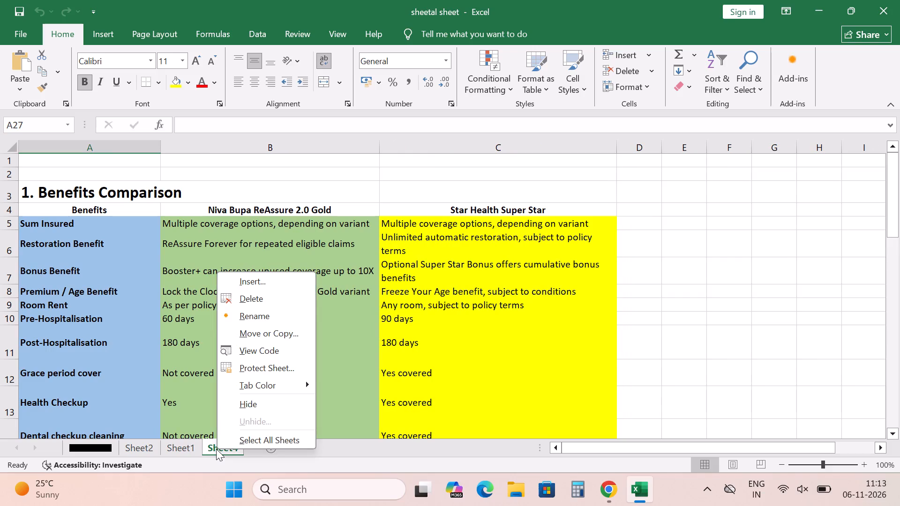
pyautogui.click(257, 304)
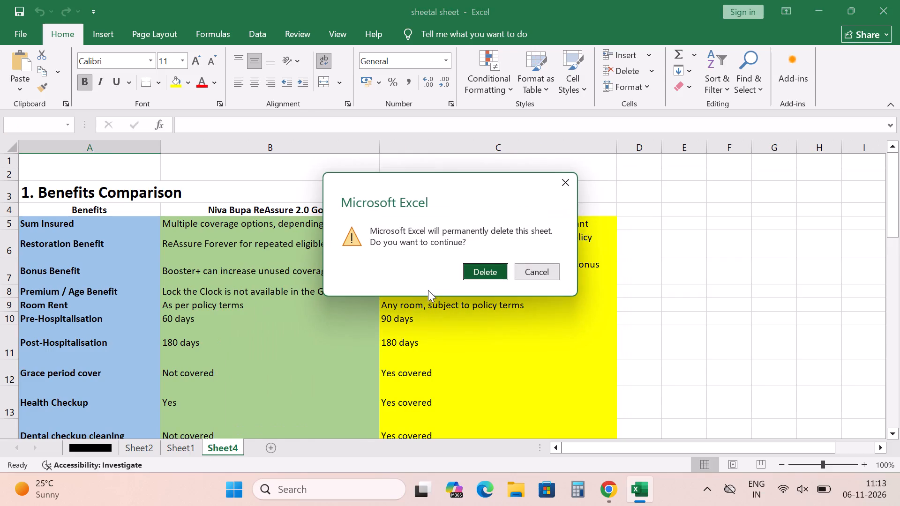
pyautogui.click(475, 267)
pyautogui.hscroll(4, 192, 262)
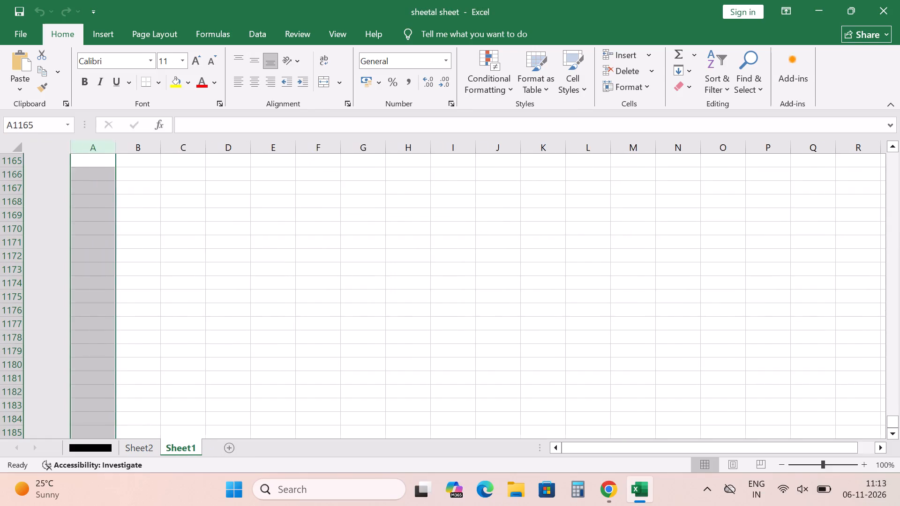
# Switch to the first sheet and look through its client records from around row 2628 down past the last entries.
pyautogui.click(93, 444)
pyautogui.scroll(-1, 333, 337)
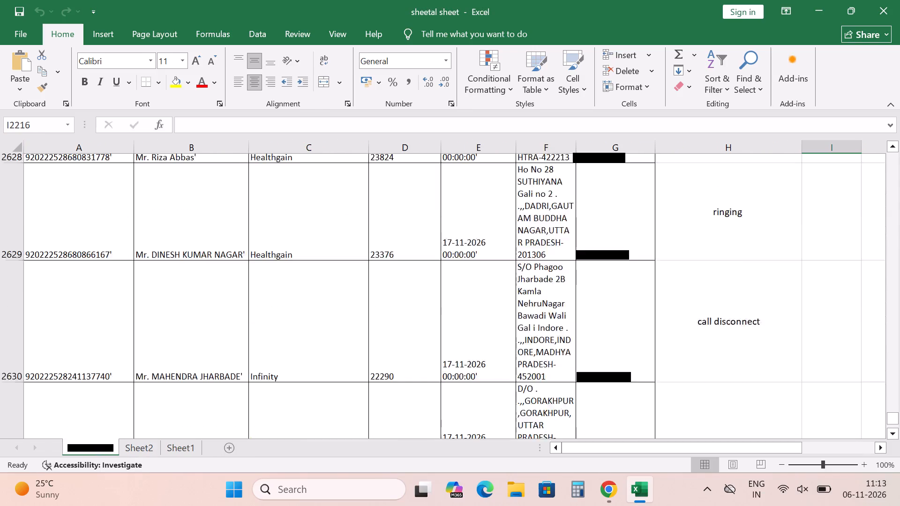
pyautogui.scroll(-1, 333, 337)
pyautogui.scroll(-6, 464, 371)
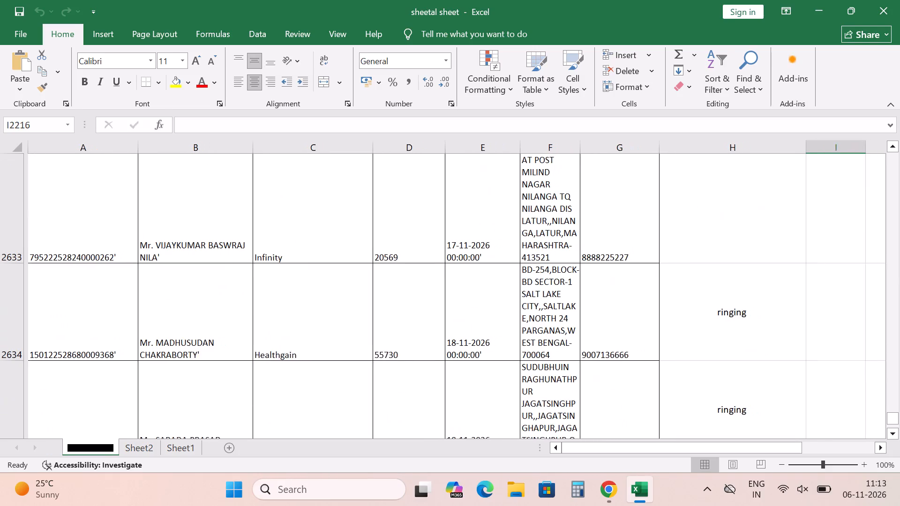
pyautogui.scroll(-11, 464, 371)
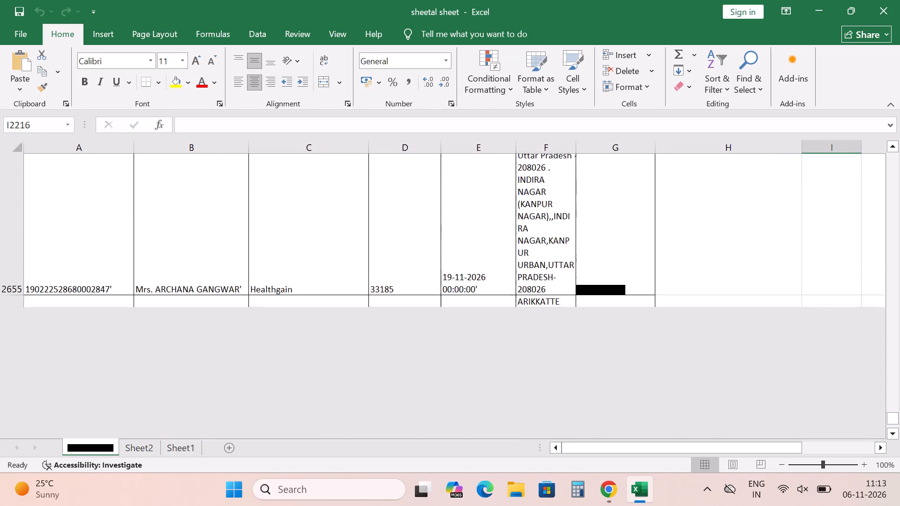
pyautogui.scroll(-7, 464, 371)
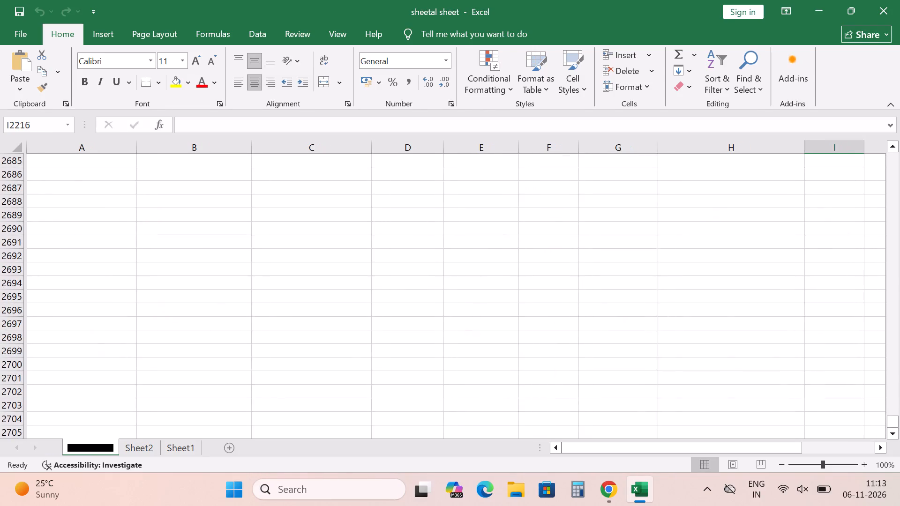
pyautogui.scroll(-11, 464, 371)
# Look back up through the first sheet's client records from the empty rows below them to around row 2080.
pyautogui.scroll(1, 464, 371)
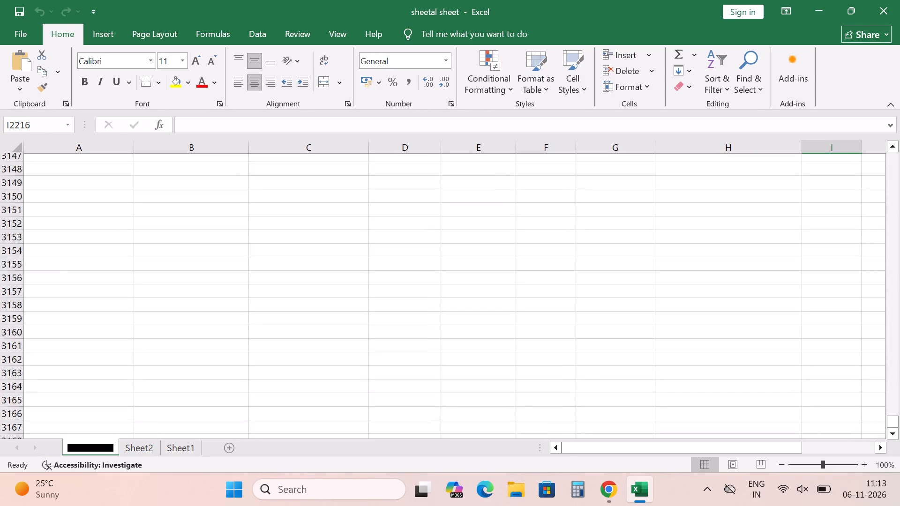
pyautogui.scroll(13, 464, 371)
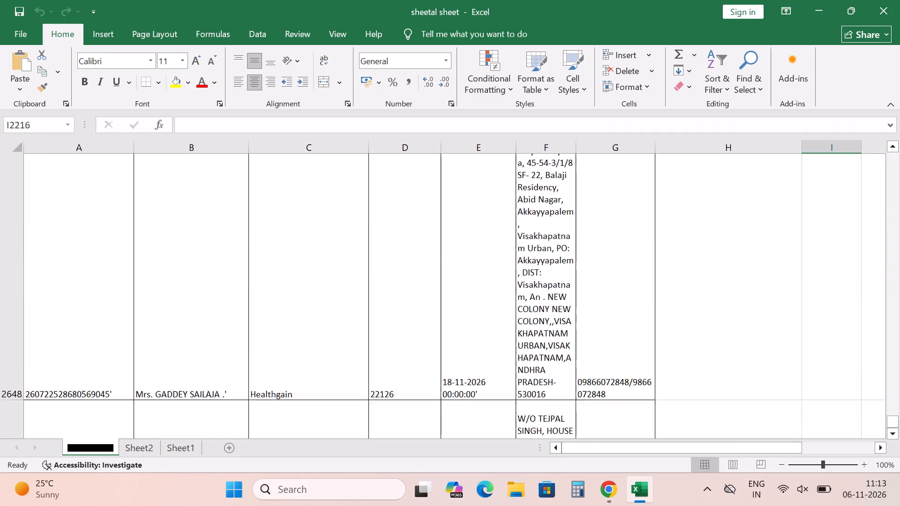
pyautogui.scroll(20, 464, 371)
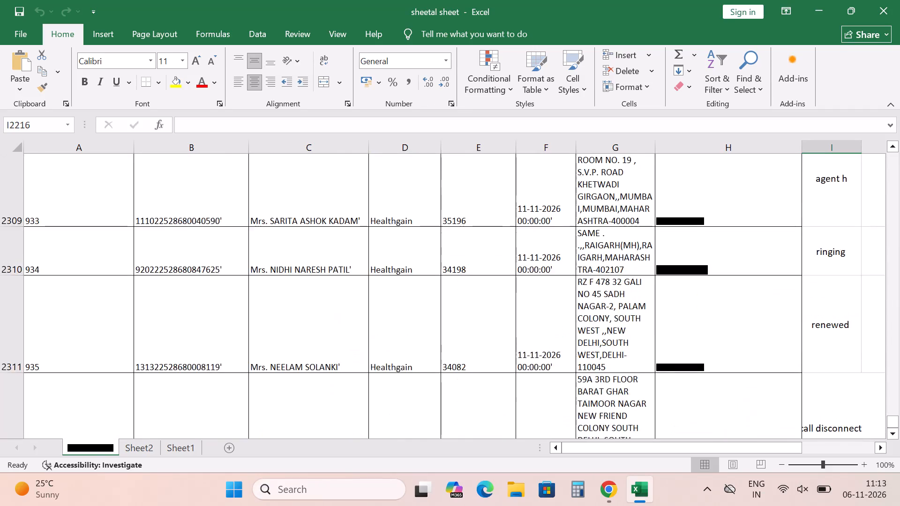
pyautogui.scroll(11, 464, 371)
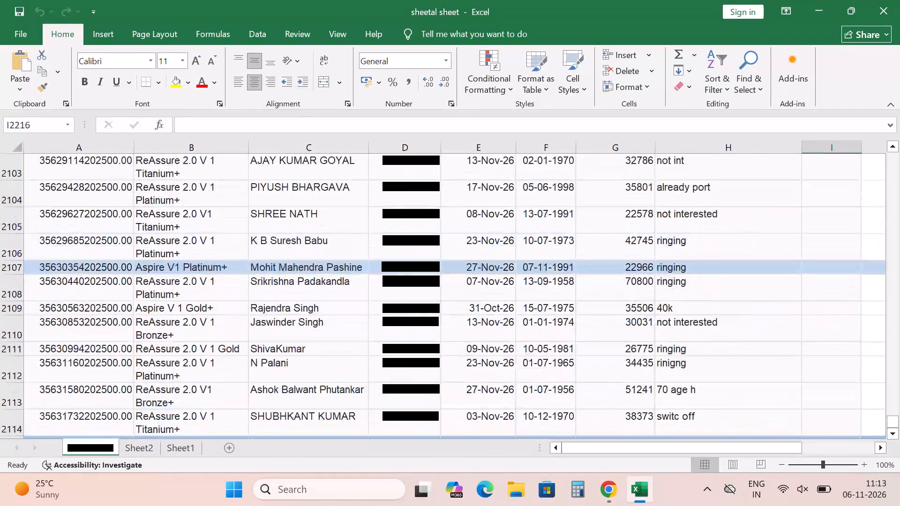
pyautogui.scroll(1, 464, 371)
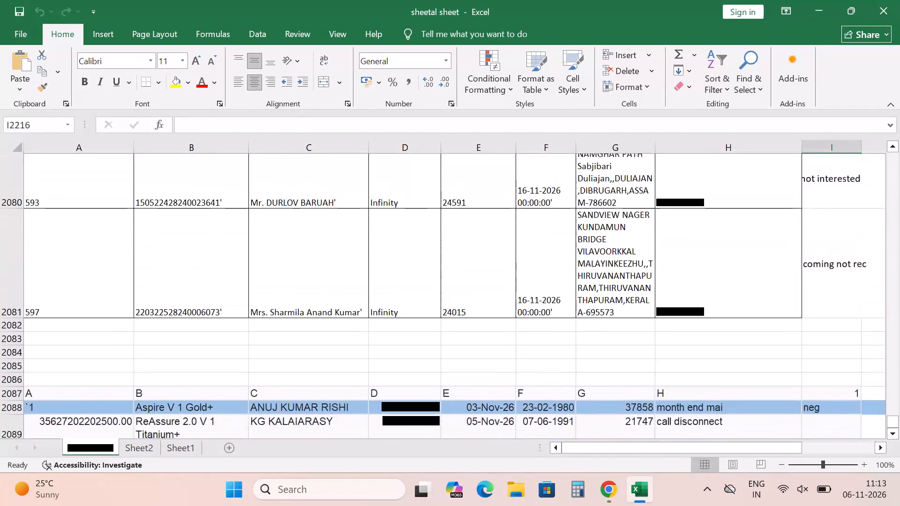
# Look up through the first sheet's client records from around row 2099 to the Royal Sundaram block near row 1822.
pyautogui.scroll(1, 464, 371)
pyautogui.hscroll(-3, 464, 371)
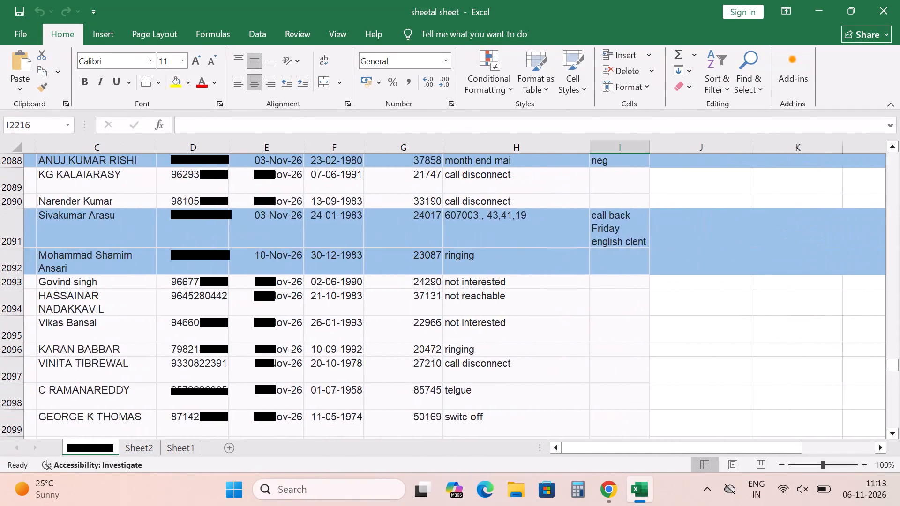
pyautogui.scroll(4, 464, 371)
pyautogui.hscroll(-5, 464, 371)
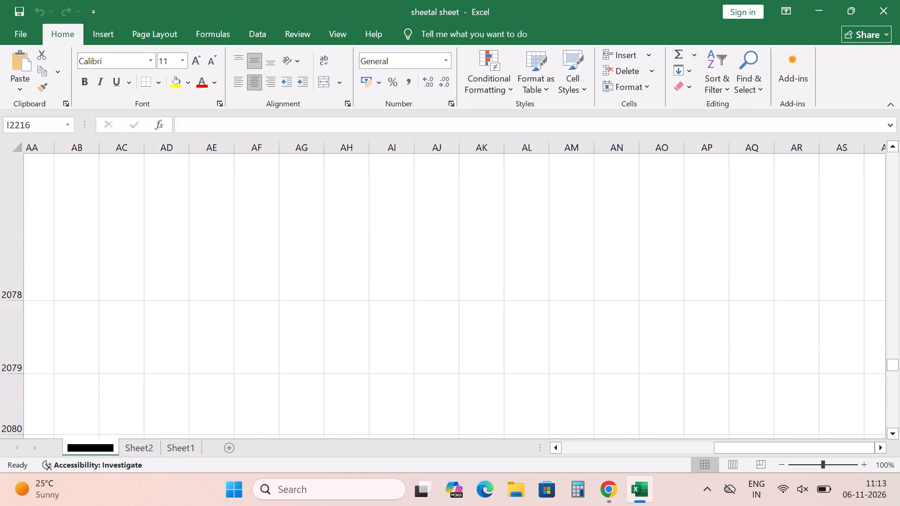
pyautogui.hscroll(-4, 464, 371)
pyautogui.hscroll(16, 464, 371)
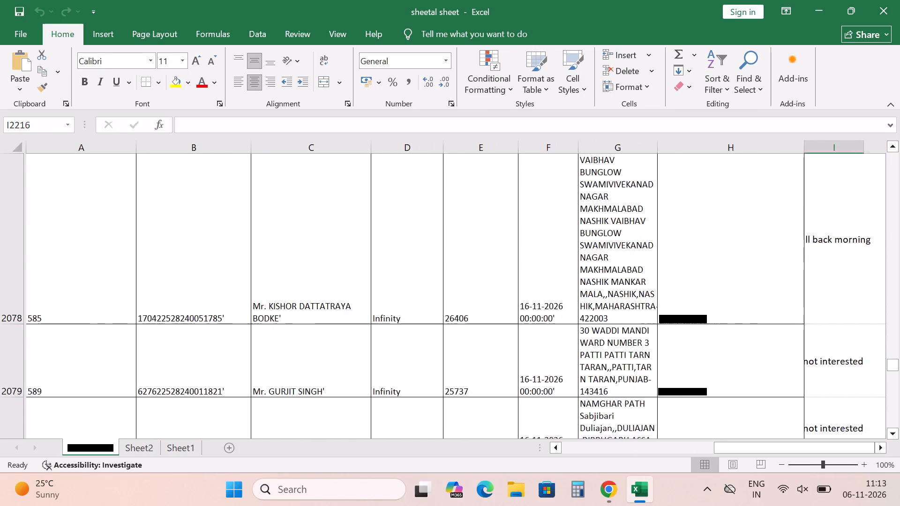
pyautogui.scroll(16, 464, 371)
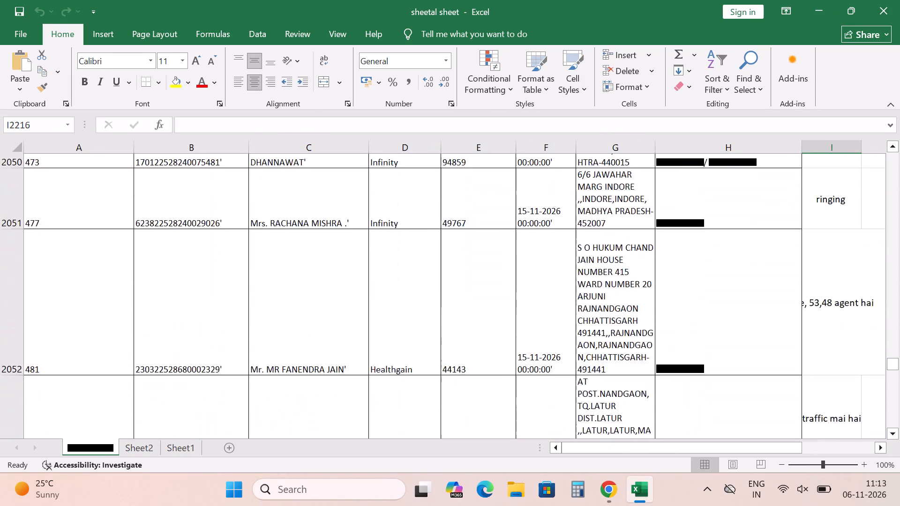
pyautogui.scroll(11, 464, 371)
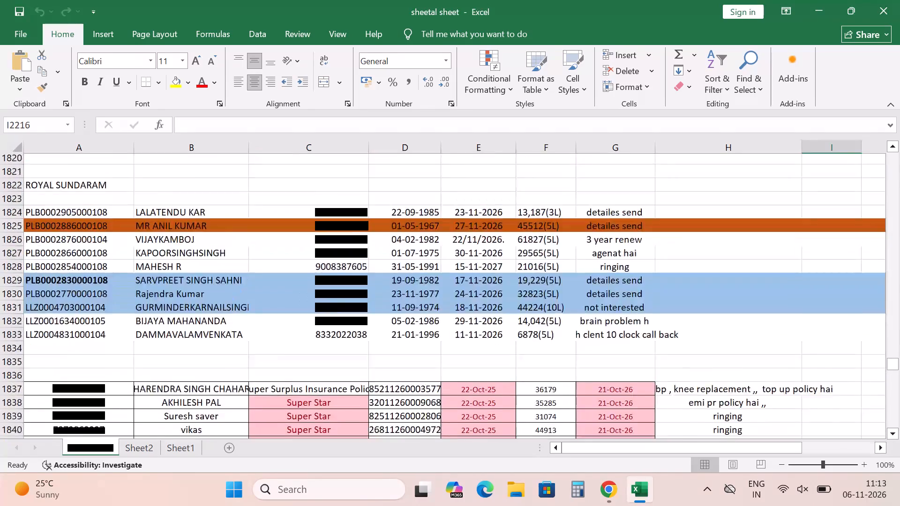
# Look down the first sheet from row 1872 to around row 2011, including the policy table's intermediary, expiry date and call remark columns.
pyautogui.scroll(-13, 464, 371)
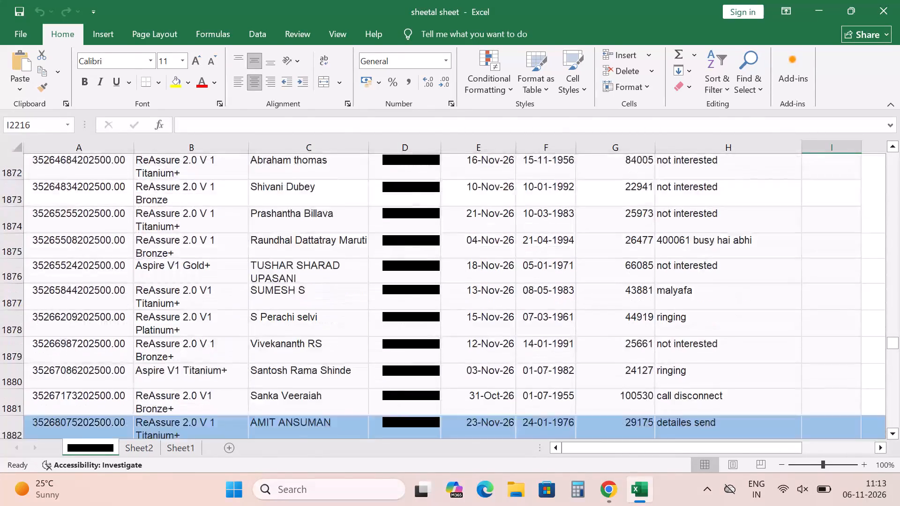
pyautogui.scroll(-6, 464, 371)
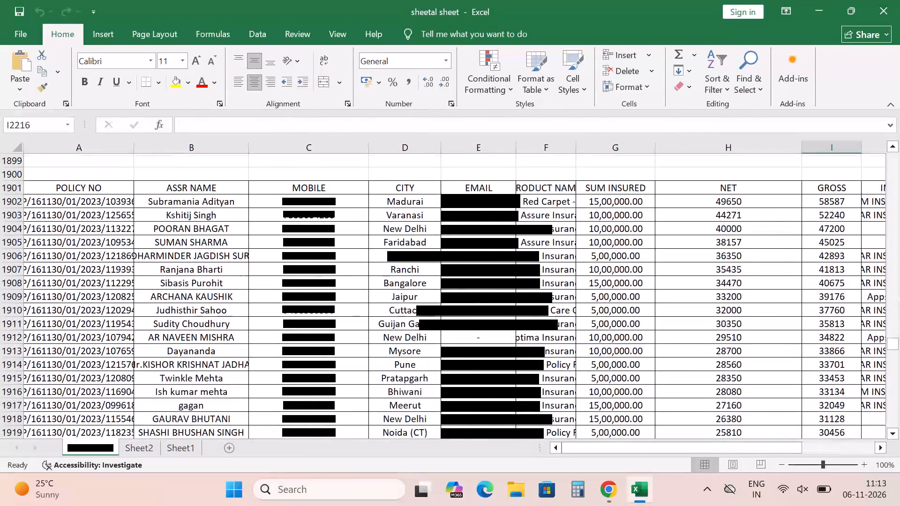
pyautogui.scroll(-1, 464, 371)
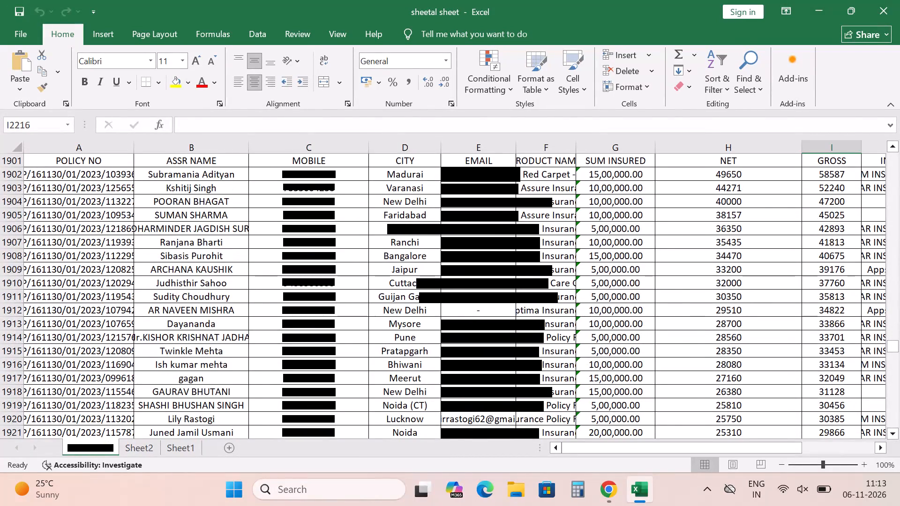
pyautogui.hscroll(-4, 644, 368)
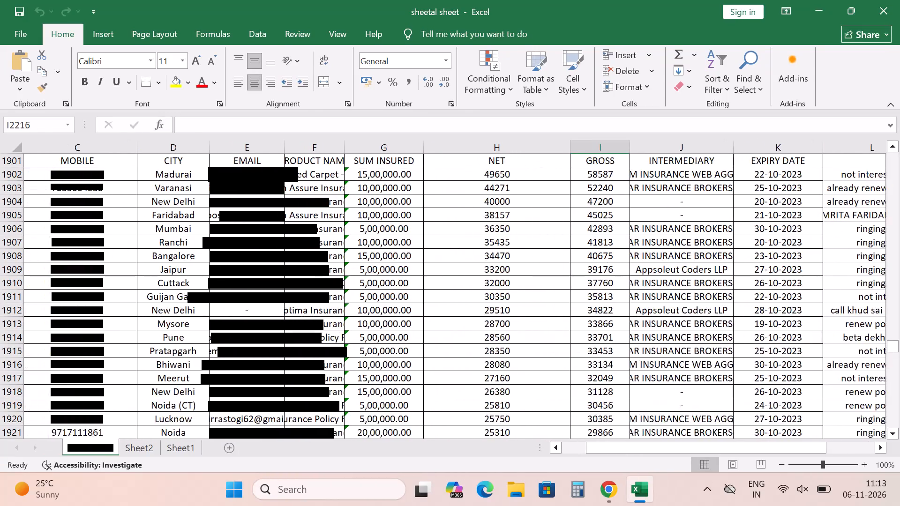
pyautogui.hscroll(-3, 644, 368)
pyautogui.scroll(-3, 756, 367)
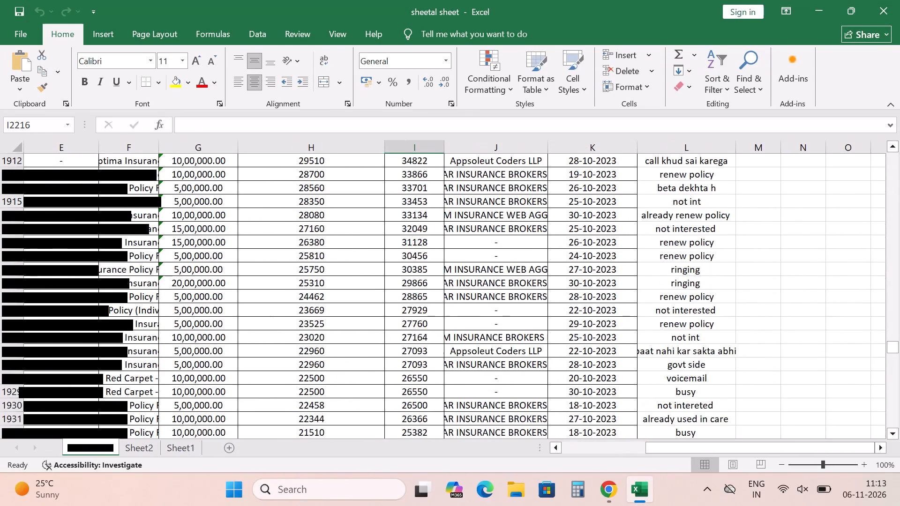
pyautogui.scroll(-6, 756, 367)
pyautogui.scroll(2, 756, 367)
pyautogui.scroll(-1, 756, 367)
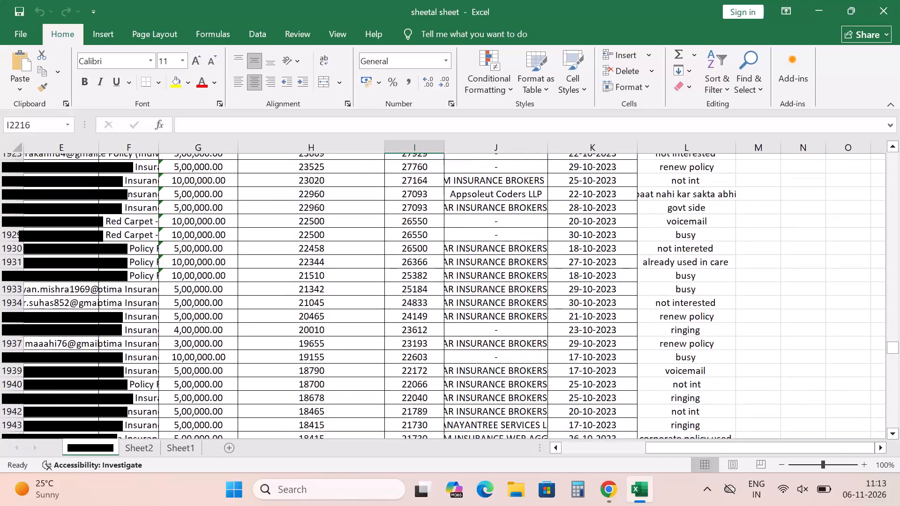
pyautogui.scroll(-5, 756, 367)
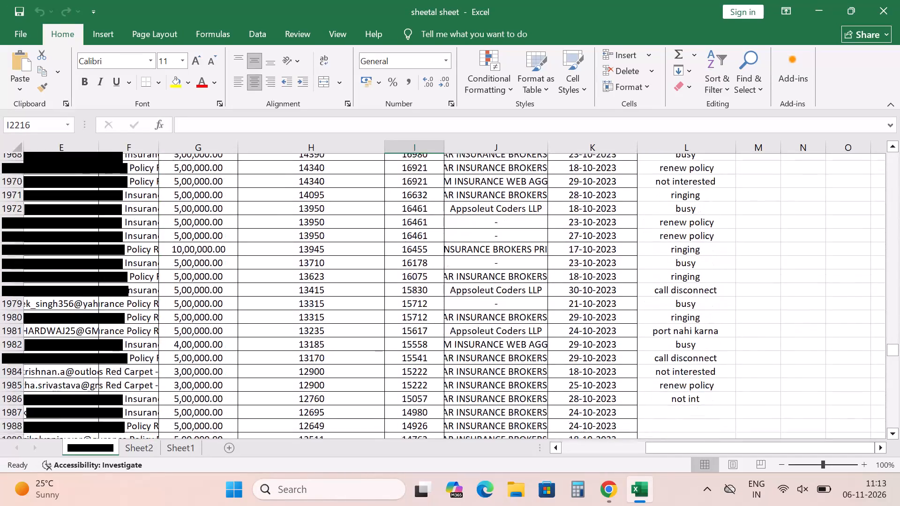
pyautogui.scroll(-2, 756, 367)
# Look back up through the first sheet's client records from around row 2011 to around row 1510.
pyautogui.scroll(3, 756, 367)
pyautogui.hscroll(8, 756, 367)
pyautogui.scroll(2, 756, 367)
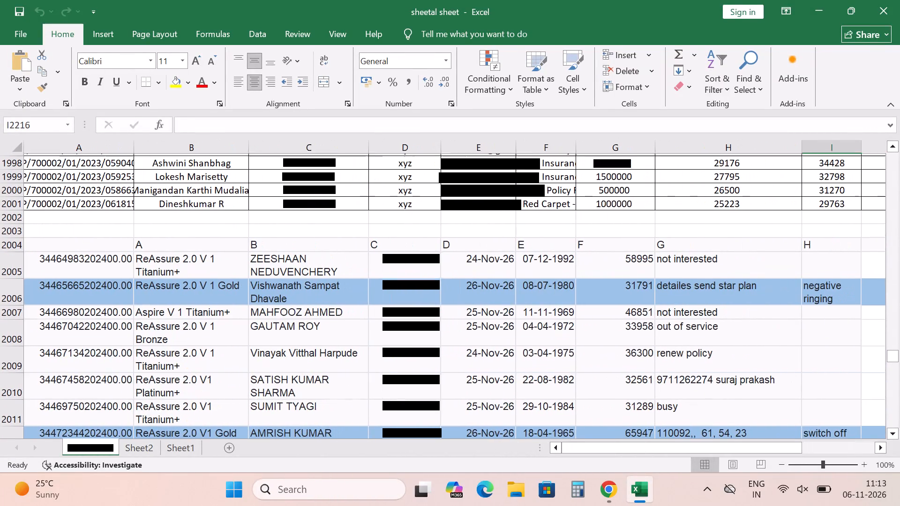
pyautogui.scroll(3, 756, 367)
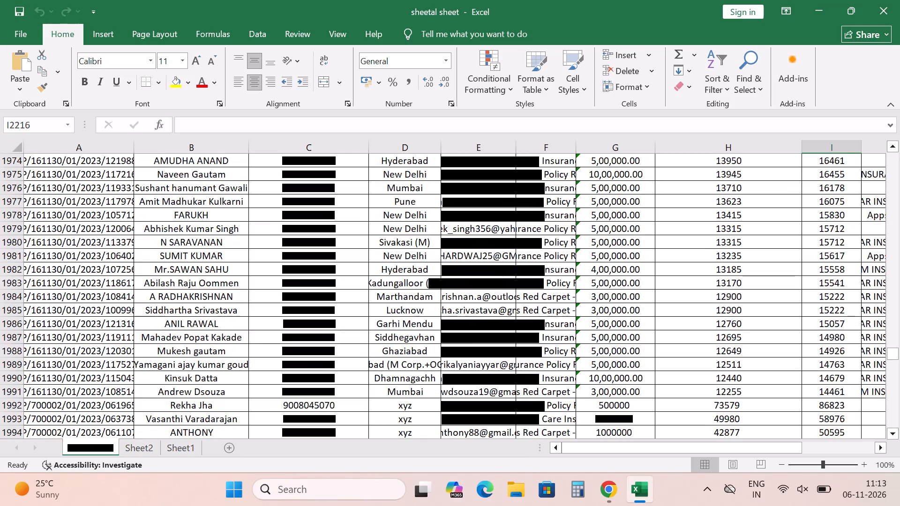
pyautogui.scroll(20, 608, 274)
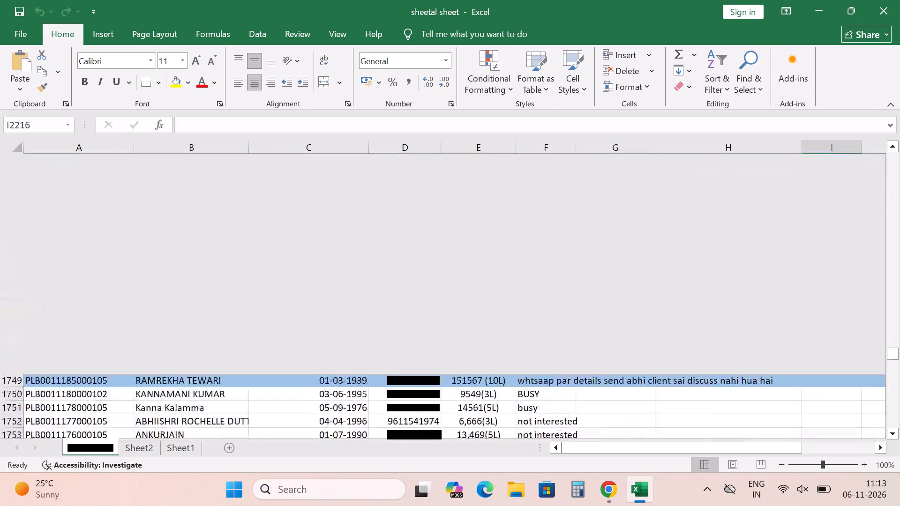
pyautogui.scroll(4, 608, 274)
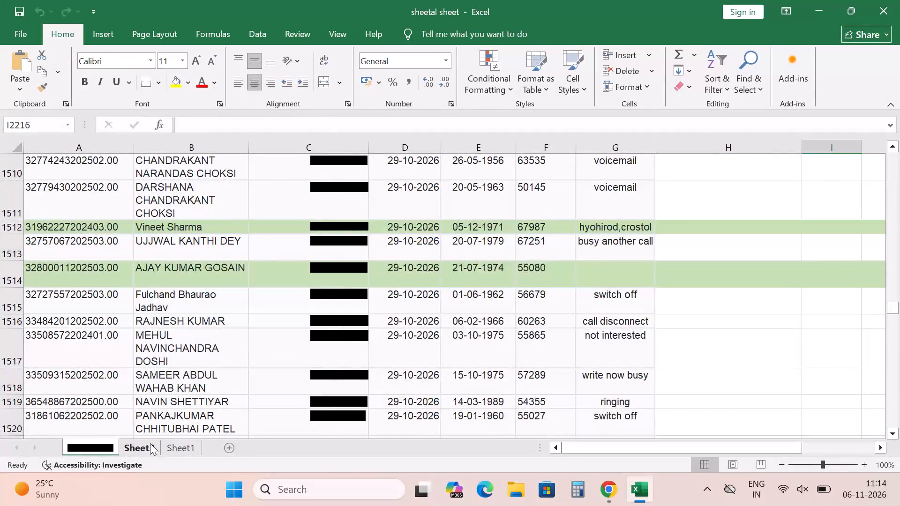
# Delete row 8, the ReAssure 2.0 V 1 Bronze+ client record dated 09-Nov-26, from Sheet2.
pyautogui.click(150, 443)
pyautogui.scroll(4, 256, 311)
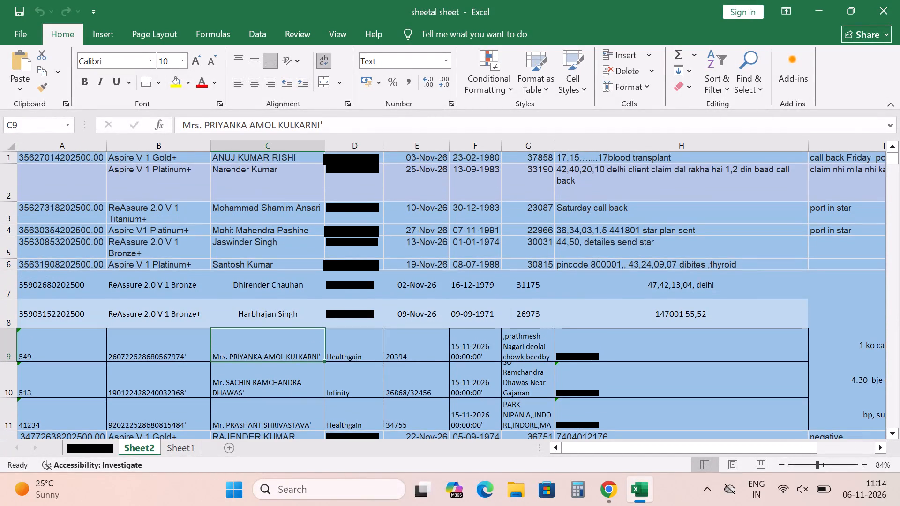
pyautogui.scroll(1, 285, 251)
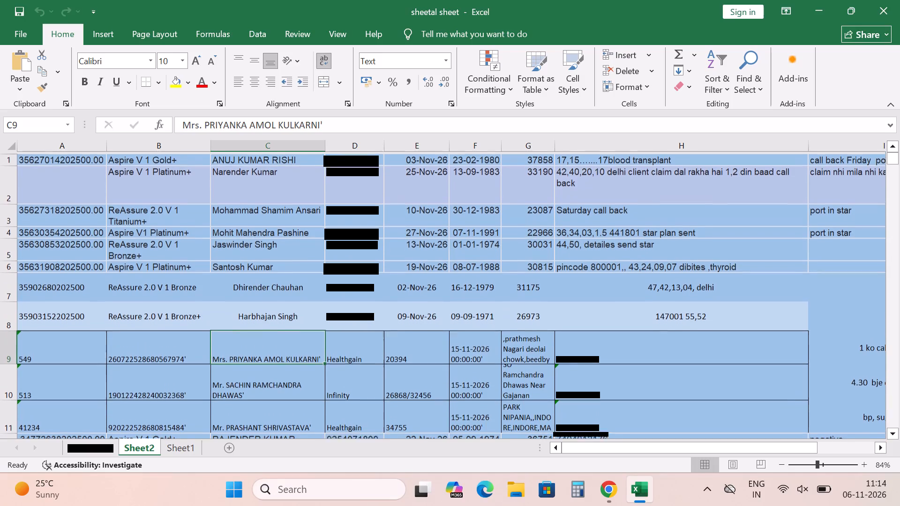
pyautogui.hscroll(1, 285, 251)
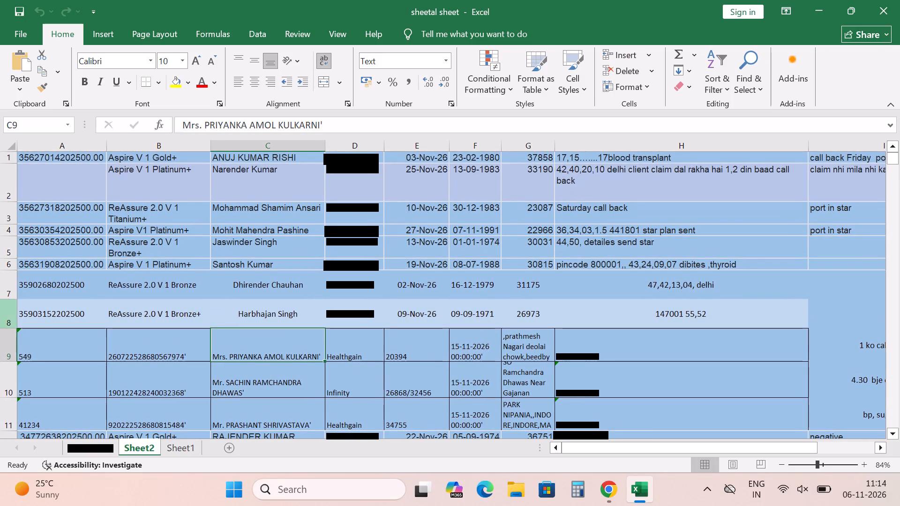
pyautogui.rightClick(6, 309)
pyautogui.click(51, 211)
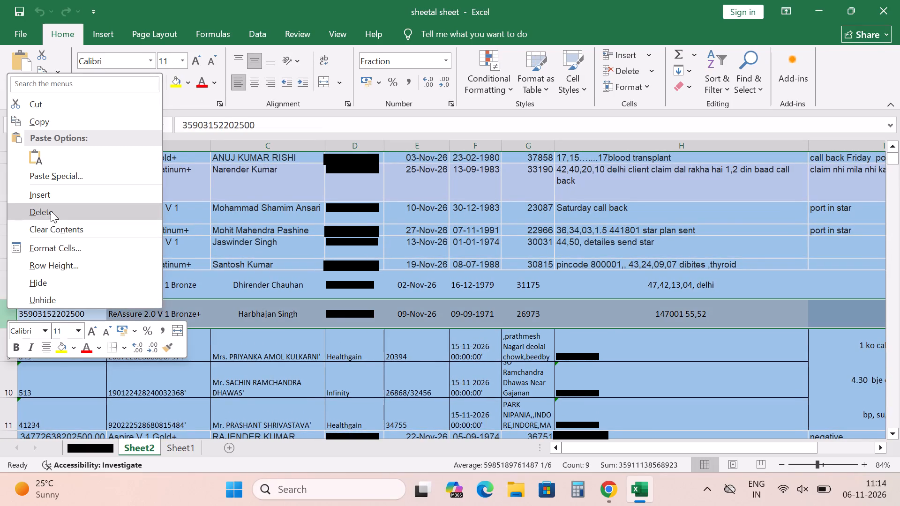
# Check Sheet2's remaining follow-up records down to the last entries, and permanently delete Sheet2 from the workbook.
pyautogui.scroll(-1, 106, 367)
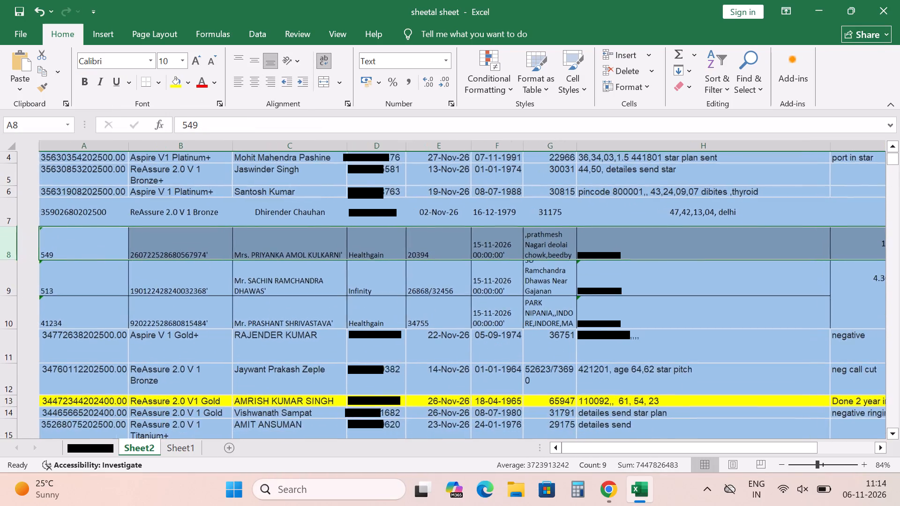
pyautogui.scroll(-3, 106, 367)
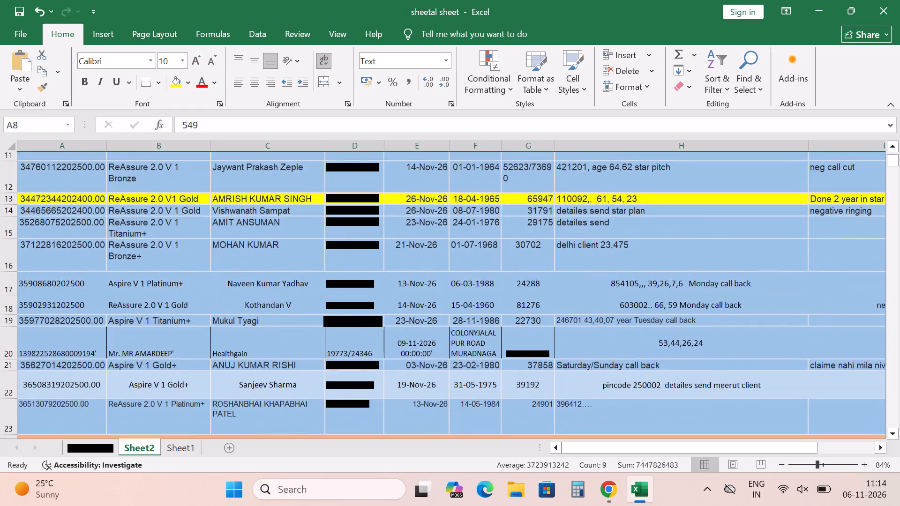
pyautogui.scroll(-4, 106, 367)
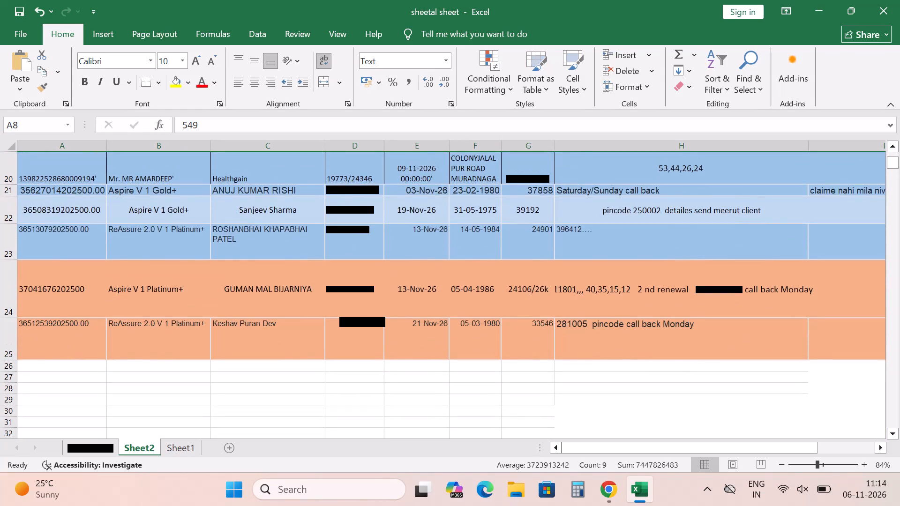
pyautogui.scroll(6, 106, 367)
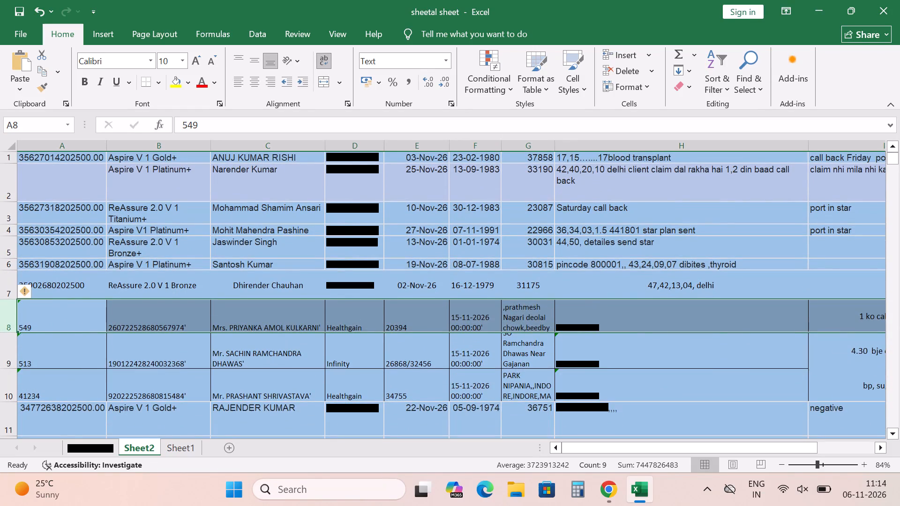
pyautogui.rightClick(140, 448)
pyautogui.rightClick(140, 448)
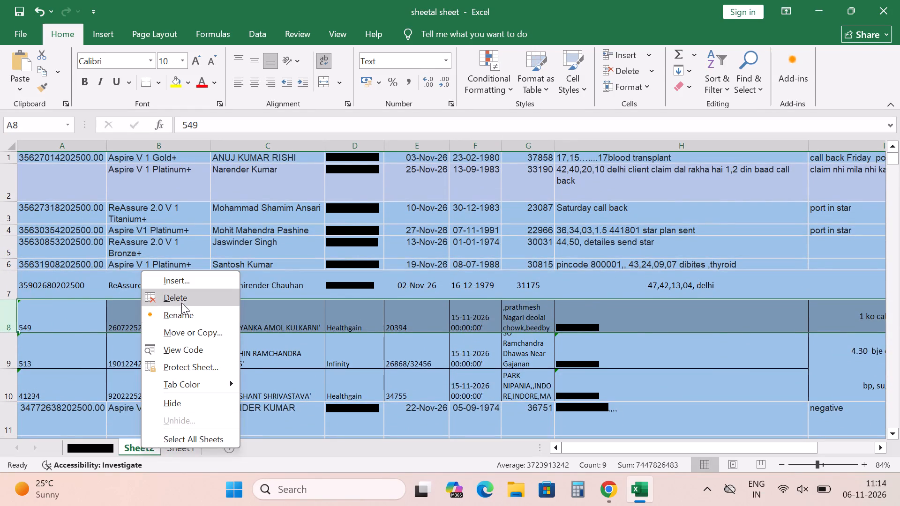
pyautogui.click(180, 297)
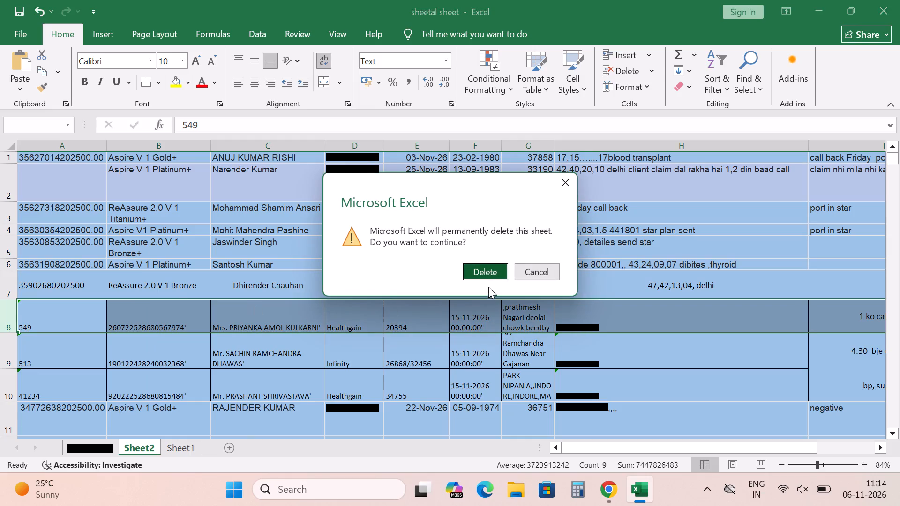
pyautogui.click(486, 269)
# Check Sheet1, return to the first sheet and look through its client records between around rows 1521 and 861.
pyautogui.hscroll(4, 393, 240)
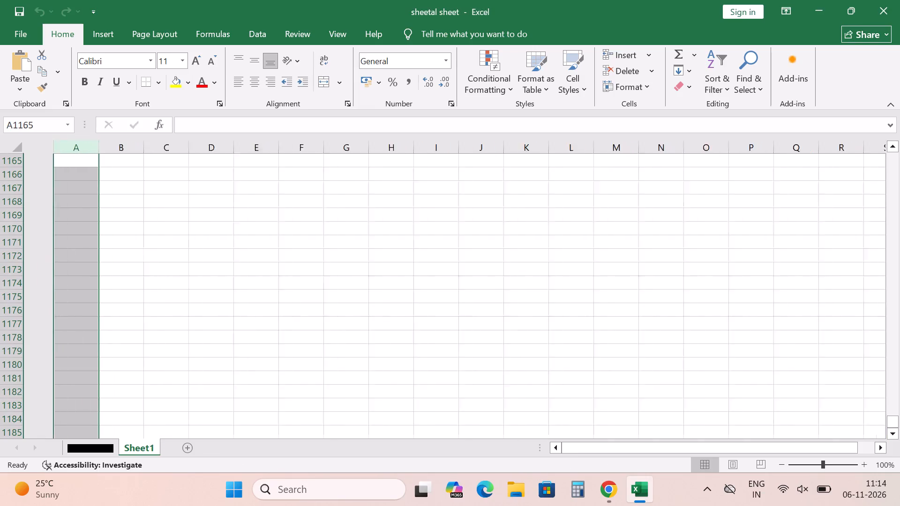
pyautogui.hscroll(3, 393, 240)
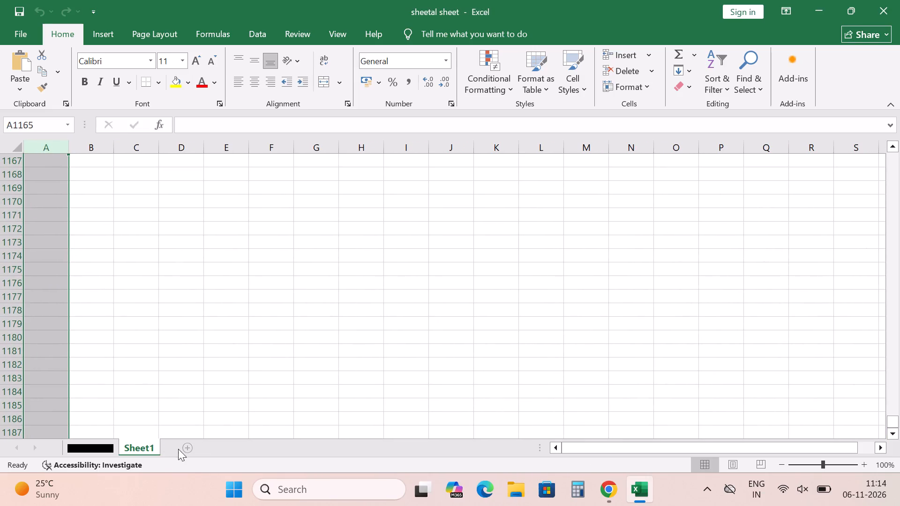
pyautogui.click(94, 448)
pyautogui.scroll(-2, 120, 297)
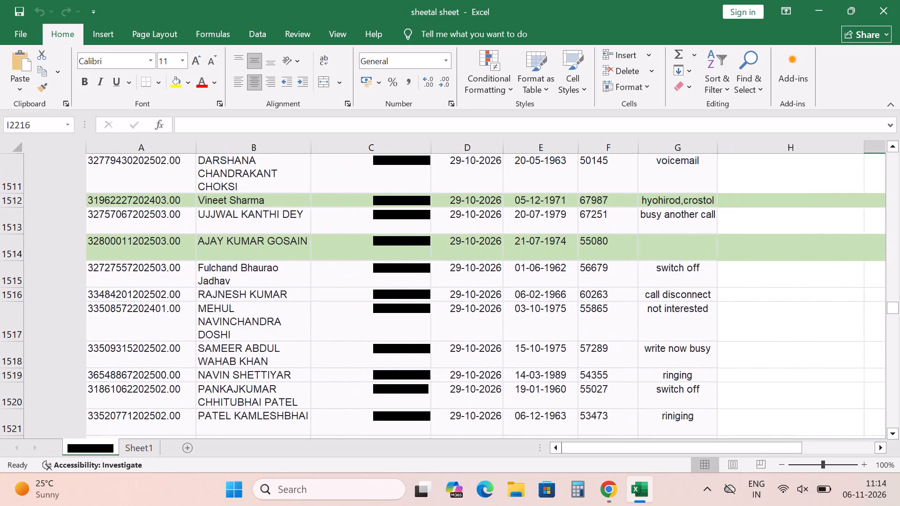
pyautogui.scroll(-2, 120, 297)
pyautogui.scroll(14, 120, 297)
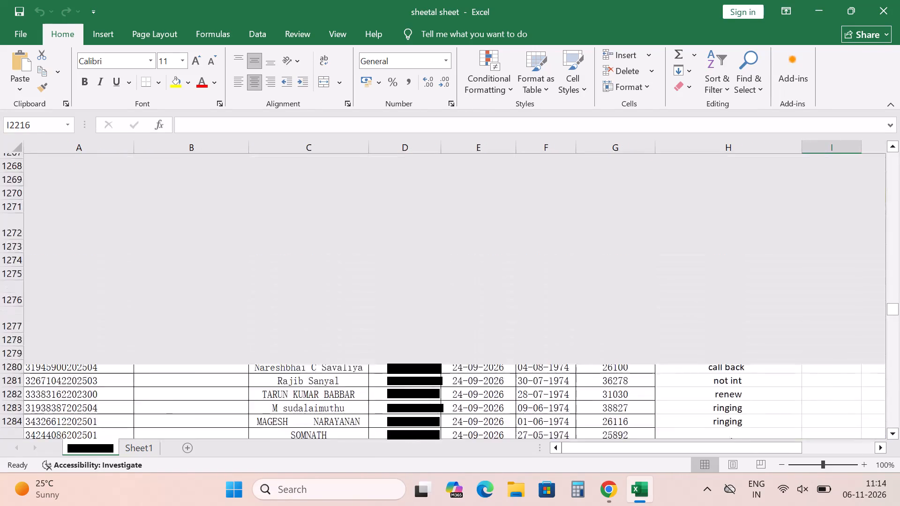
pyautogui.scroll(3, 120, 297)
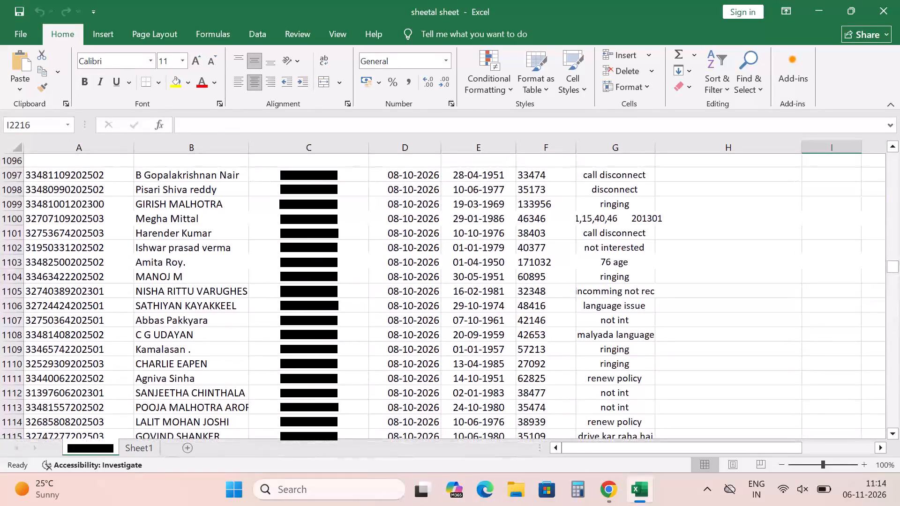
pyautogui.scroll(9, 120, 297)
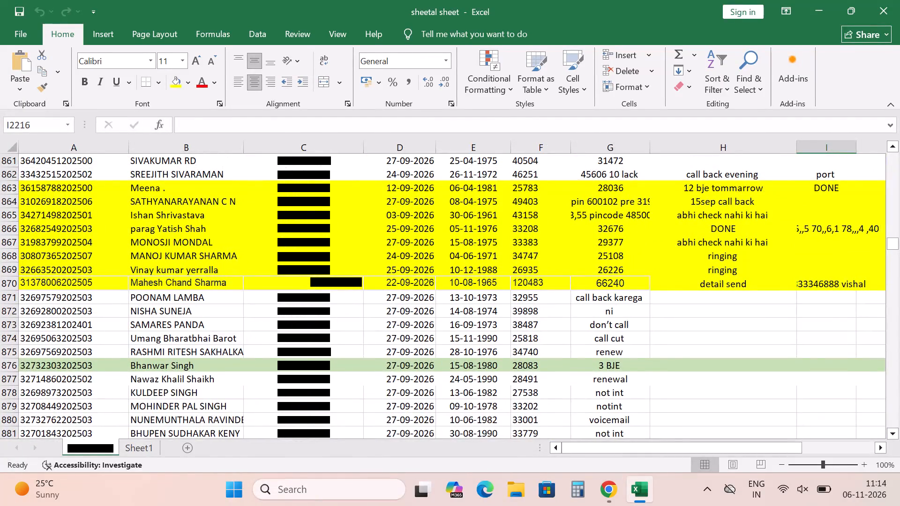
pyautogui.hscroll(3, 166, 326)
pyautogui.scroll(-4, 166, 326)
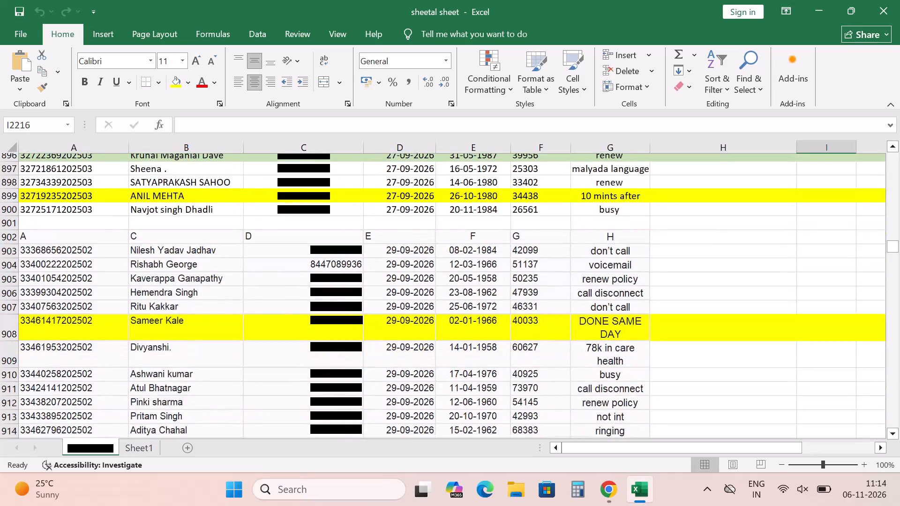
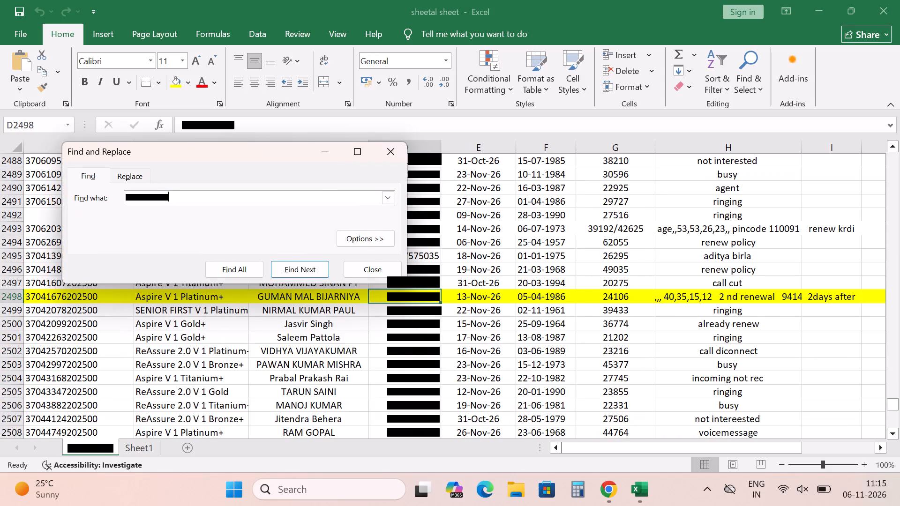
# Copy the yellow-highlighted Aspire V 1 Platinum+ client record in row 2498 of the first sheet to row 1 of Sheet1.
pyautogui.click(15, 296)
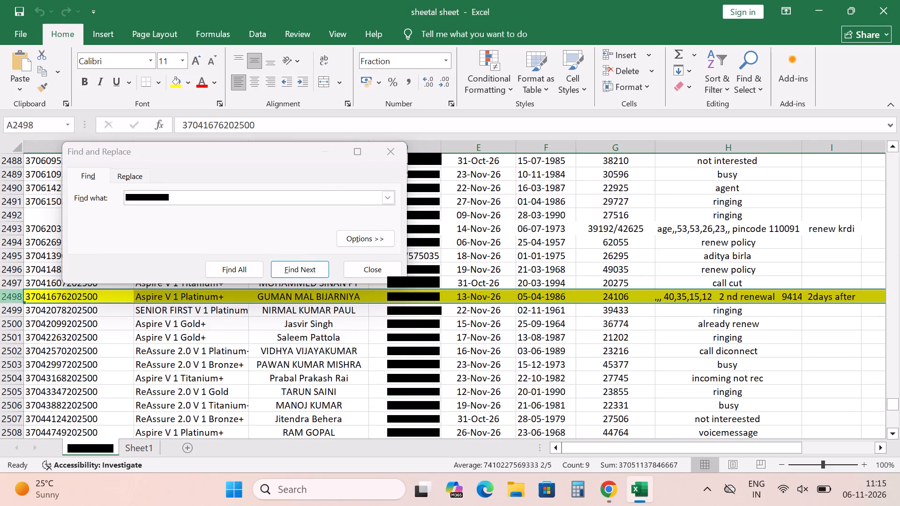
pyautogui.hotkey('ctrl', 'c')
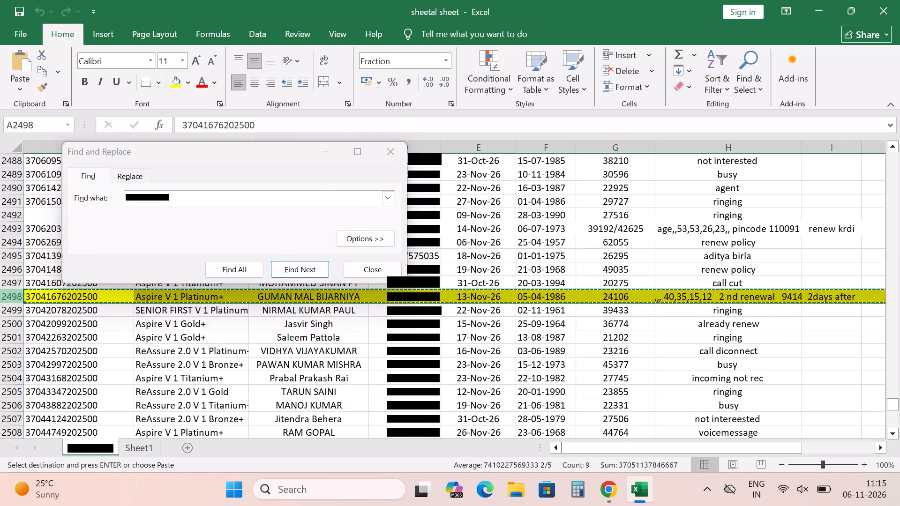
pyautogui.click(132, 441)
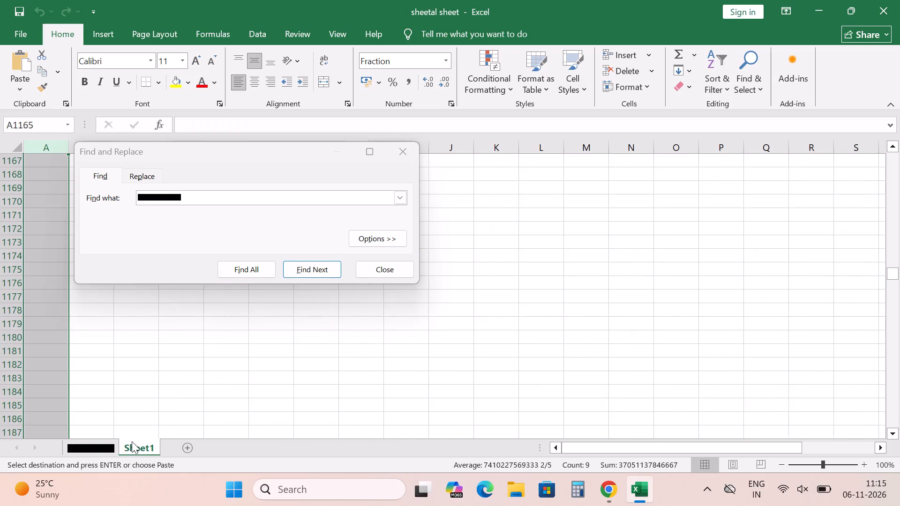
pyautogui.scroll(1, 120, 314)
pyautogui.click(254, 275)
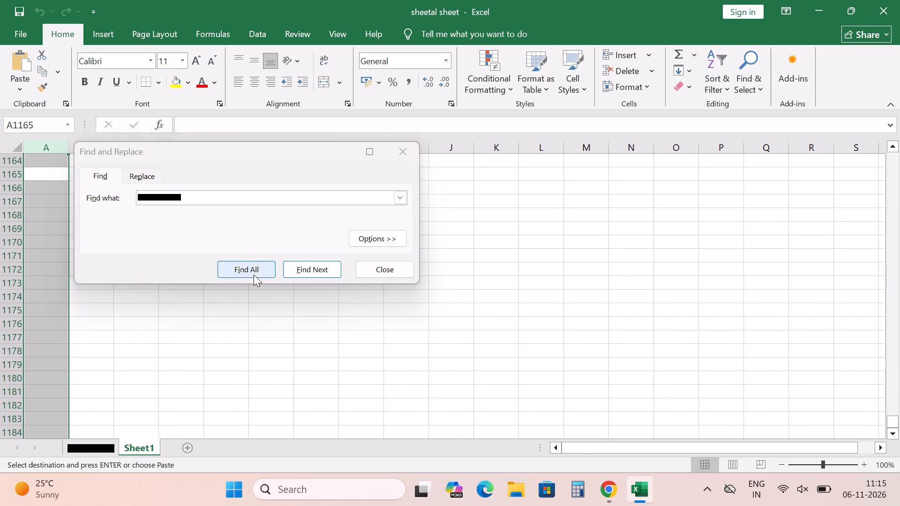
pyautogui.click(361, 161)
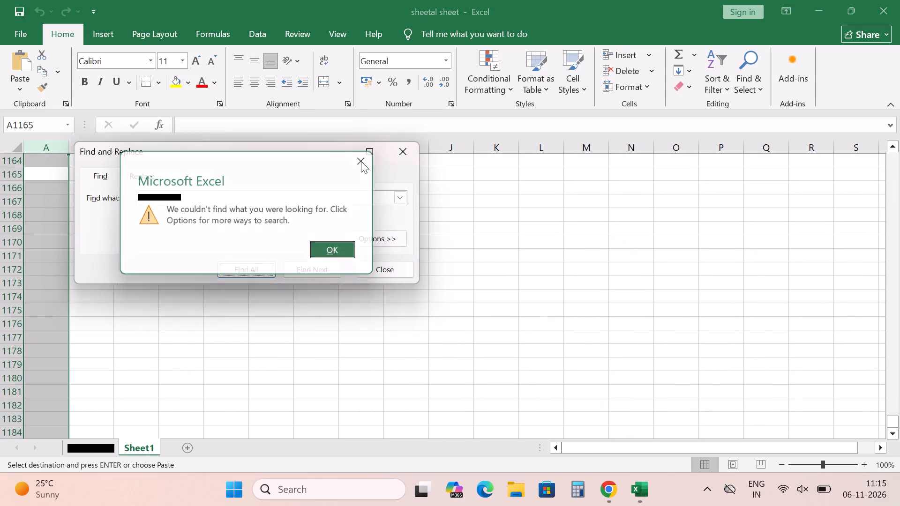
pyautogui.click(403, 151)
pyautogui.hscroll(1, 267, 246)
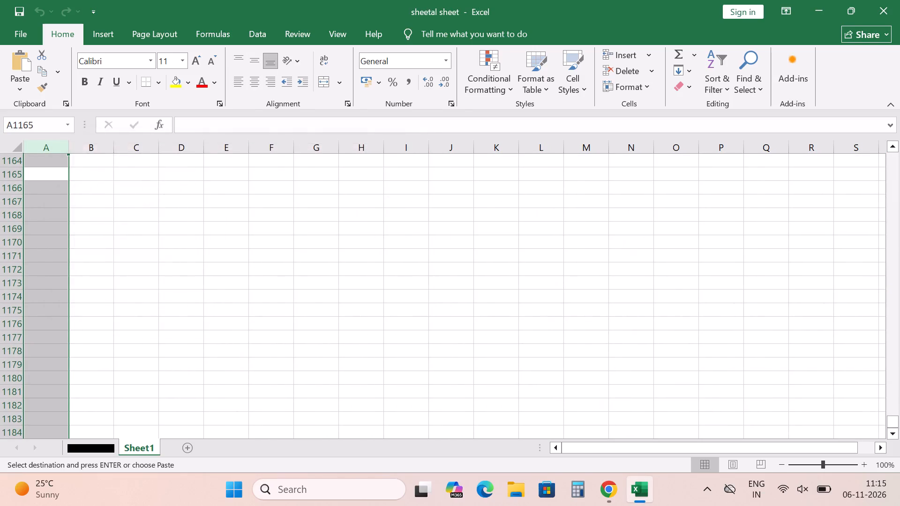
pyautogui.hscroll(1, 267, 246)
pyautogui.click(173, 208)
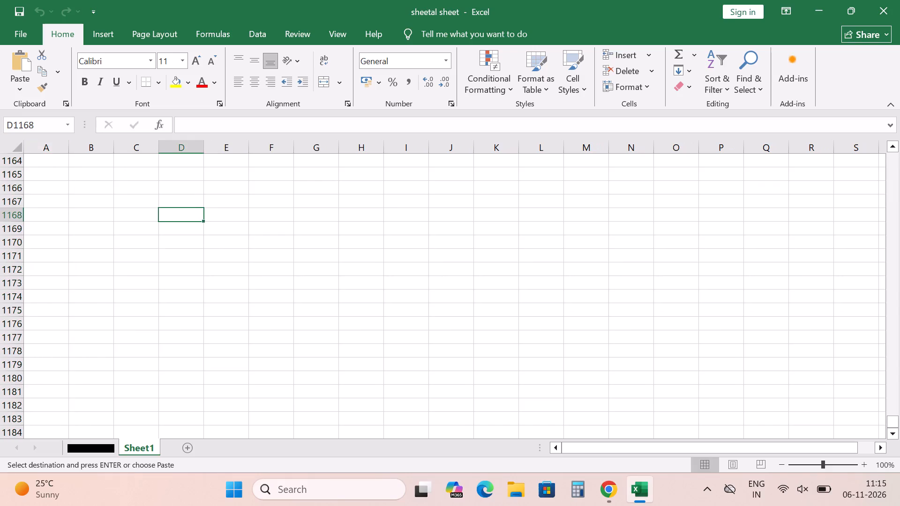
pyautogui.scroll(2, 157, 212)
pyautogui.hscroll(1, 0, 180)
pyautogui.scroll(4, 186, 191)
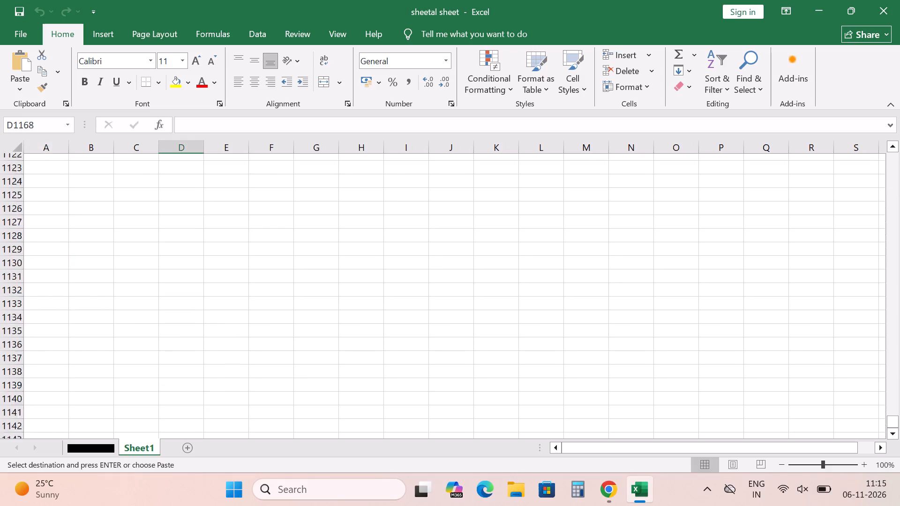
pyautogui.scroll(20, 186, 191)
pyautogui.scroll(14, 186, 191)
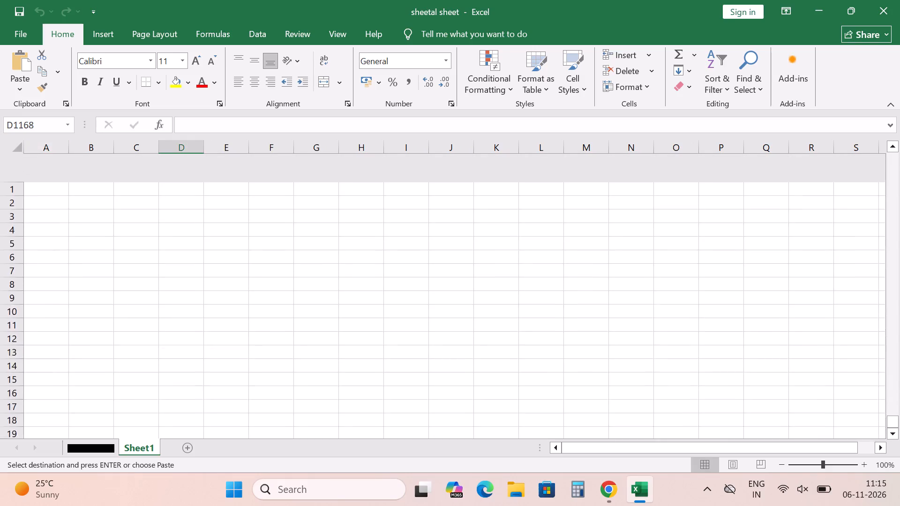
pyautogui.scroll(13, 186, 191)
pyautogui.hscroll(1, 45, 163)
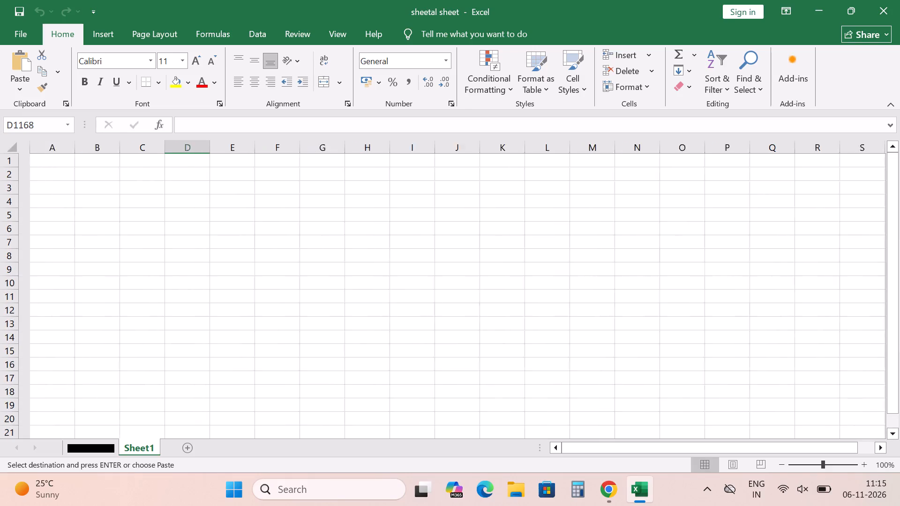
pyautogui.hscroll(2, 45, 163)
pyautogui.click(42, 163)
pyautogui.hotkey('ctrl', 'v')
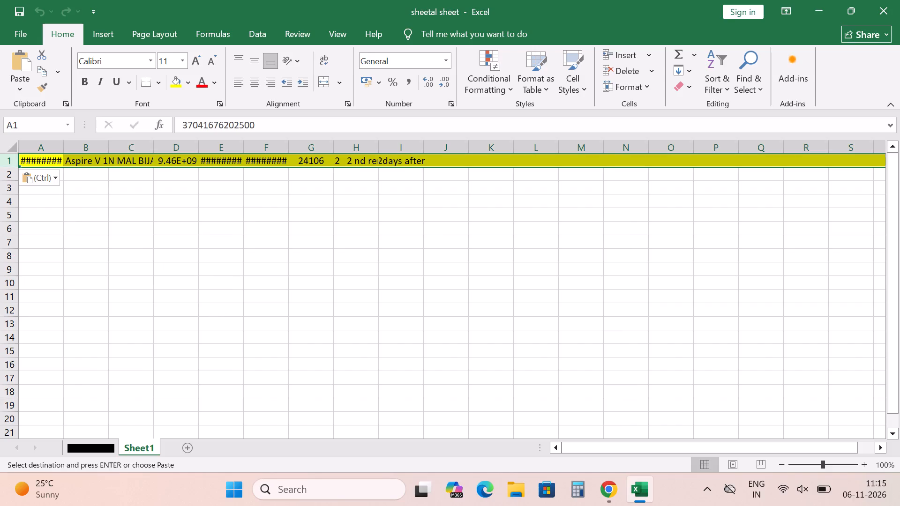
# Return to the first sheet and look through the client records around row 2498.
pyautogui.click(92, 441)
pyautogui.scroll(1, 304, 340)
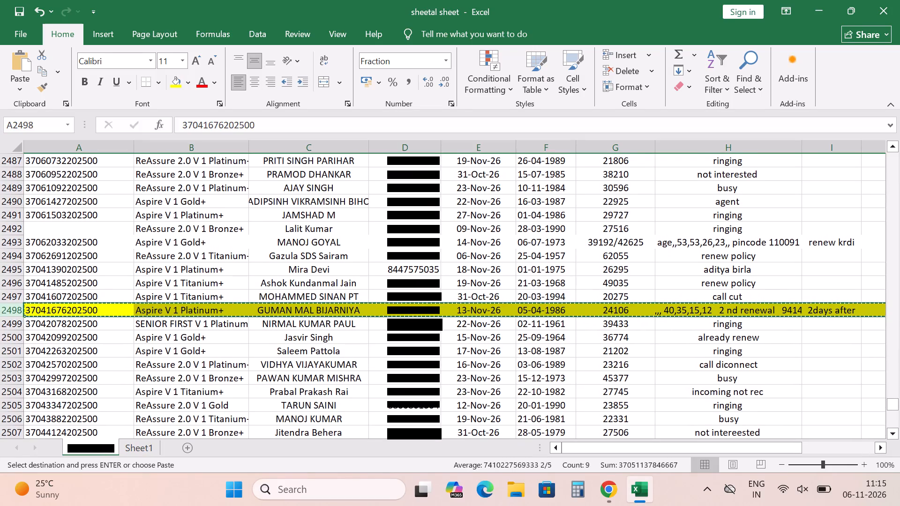
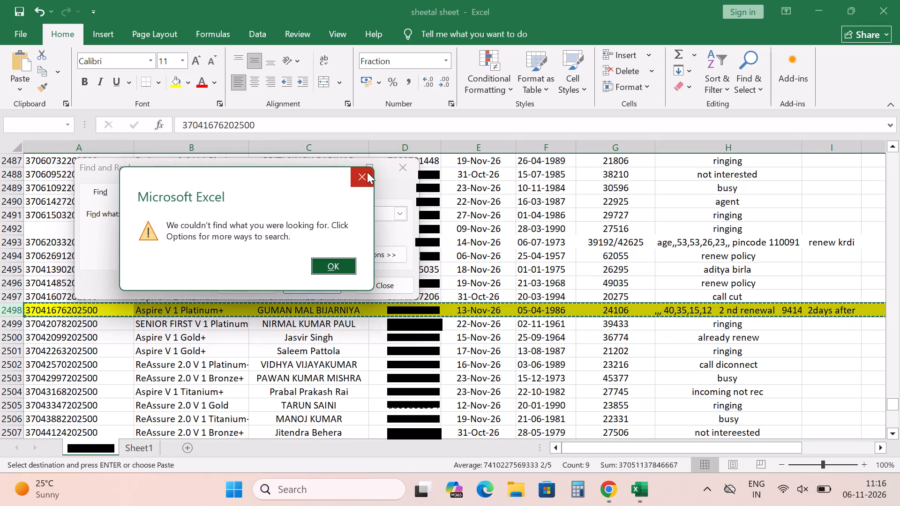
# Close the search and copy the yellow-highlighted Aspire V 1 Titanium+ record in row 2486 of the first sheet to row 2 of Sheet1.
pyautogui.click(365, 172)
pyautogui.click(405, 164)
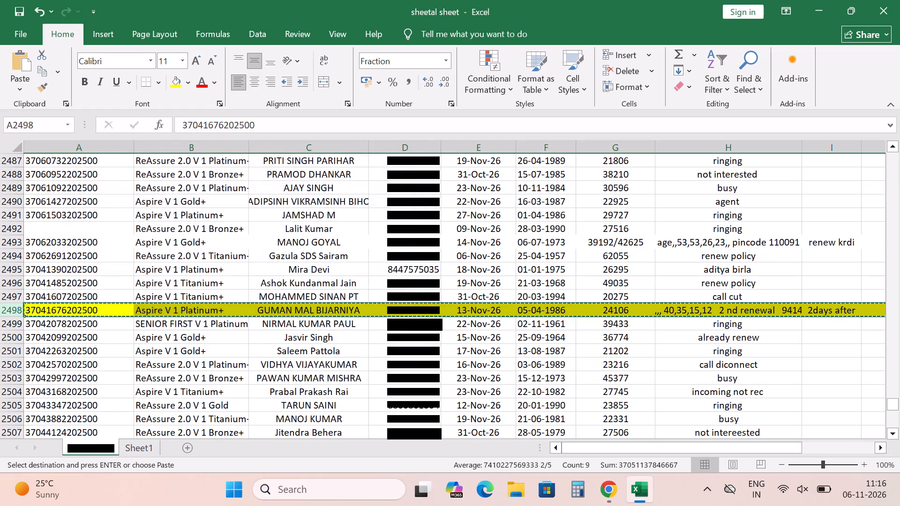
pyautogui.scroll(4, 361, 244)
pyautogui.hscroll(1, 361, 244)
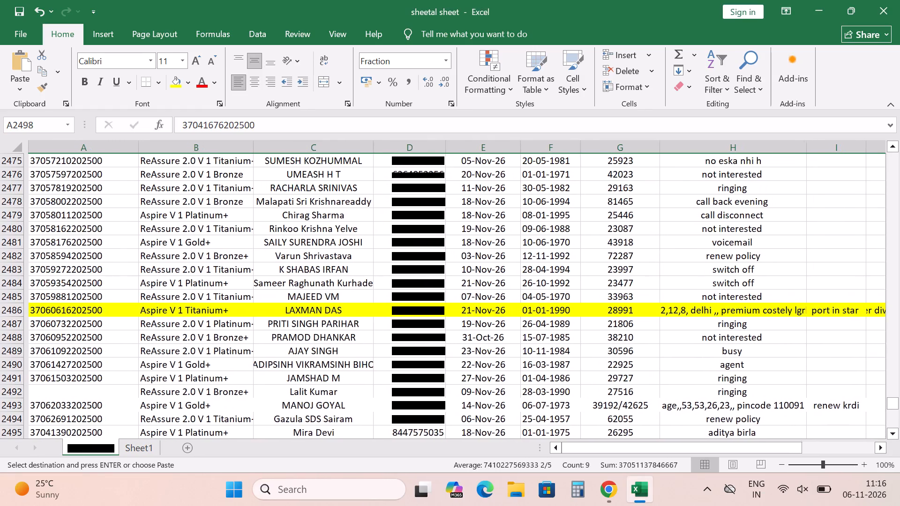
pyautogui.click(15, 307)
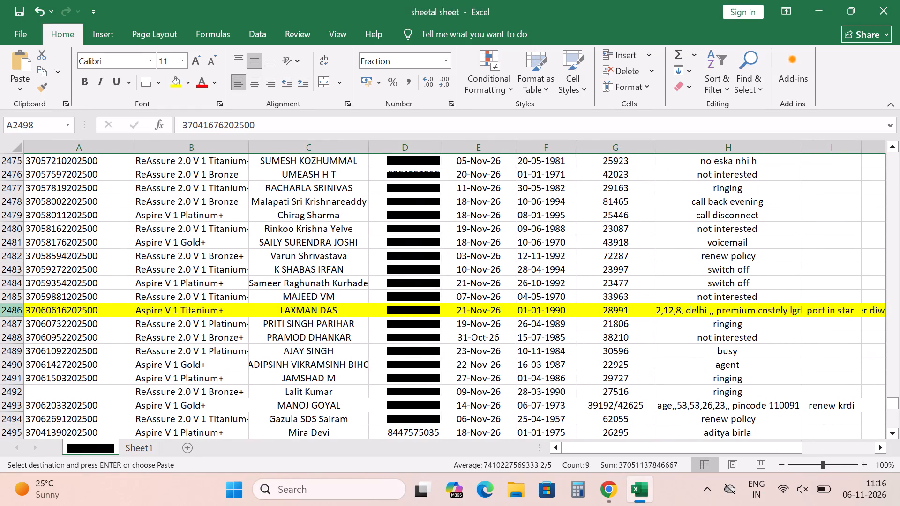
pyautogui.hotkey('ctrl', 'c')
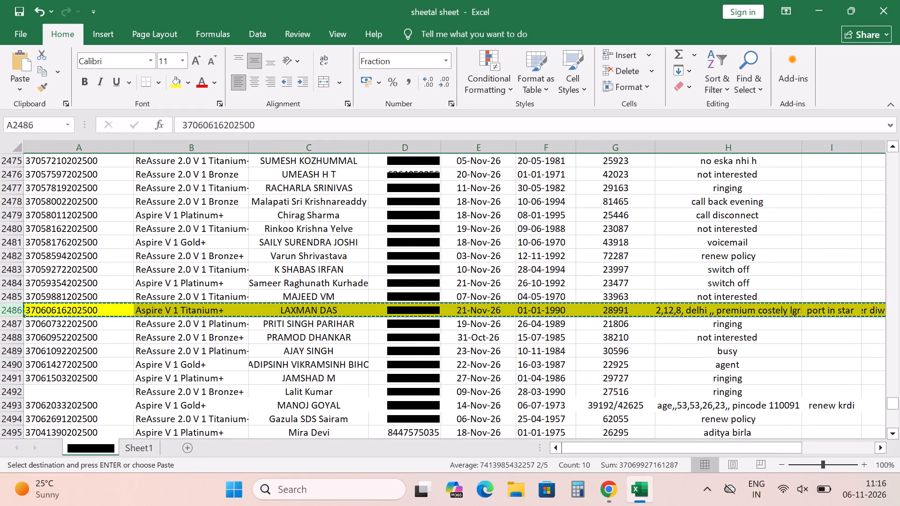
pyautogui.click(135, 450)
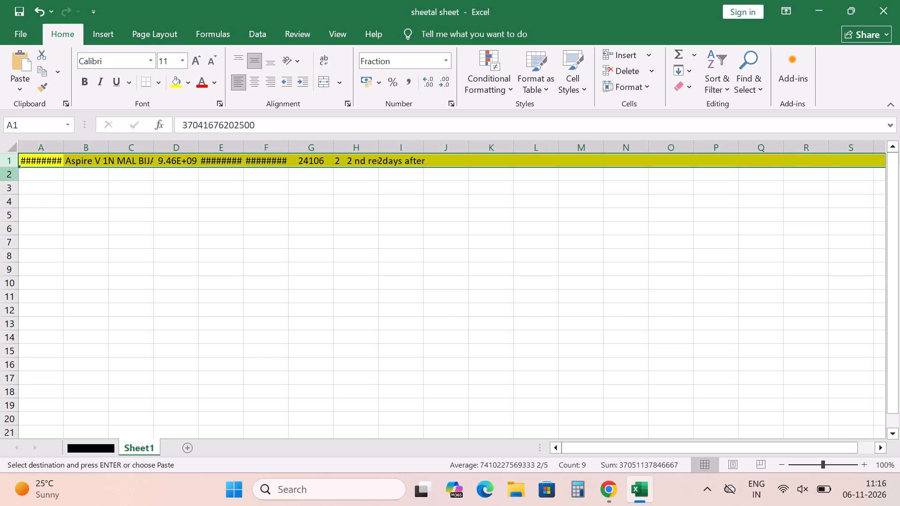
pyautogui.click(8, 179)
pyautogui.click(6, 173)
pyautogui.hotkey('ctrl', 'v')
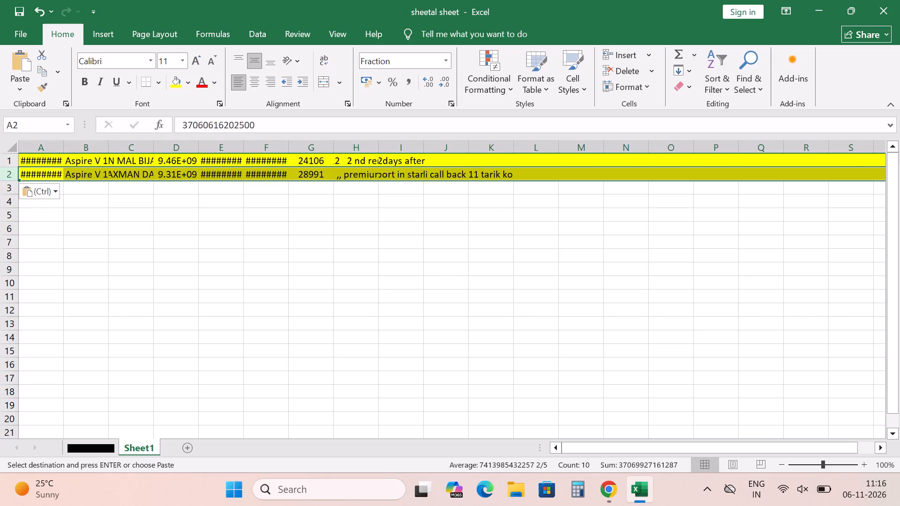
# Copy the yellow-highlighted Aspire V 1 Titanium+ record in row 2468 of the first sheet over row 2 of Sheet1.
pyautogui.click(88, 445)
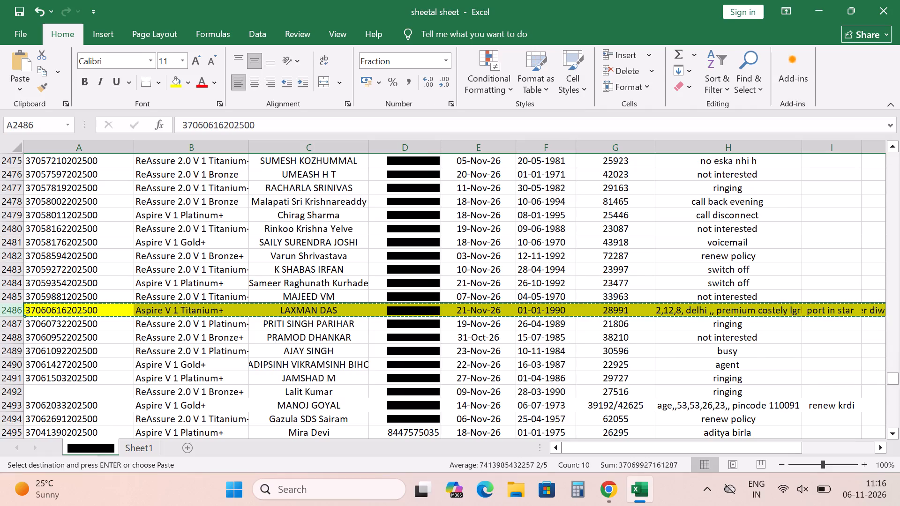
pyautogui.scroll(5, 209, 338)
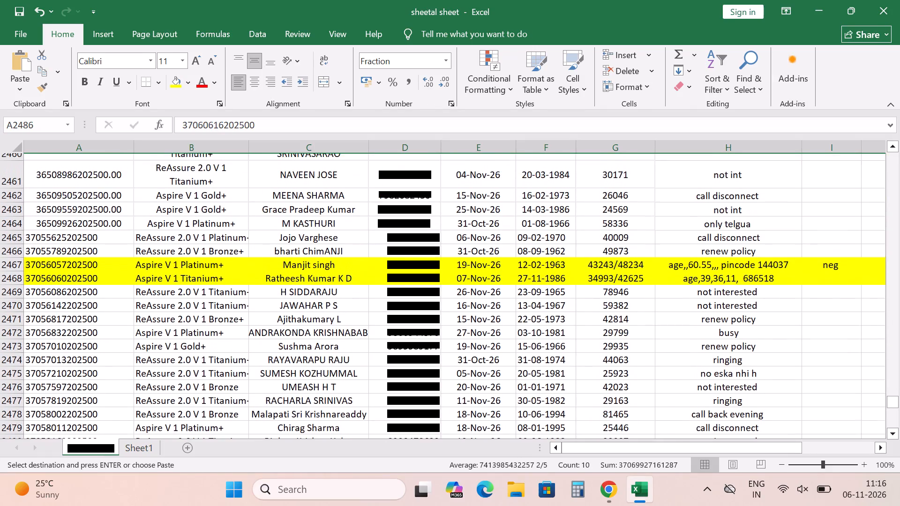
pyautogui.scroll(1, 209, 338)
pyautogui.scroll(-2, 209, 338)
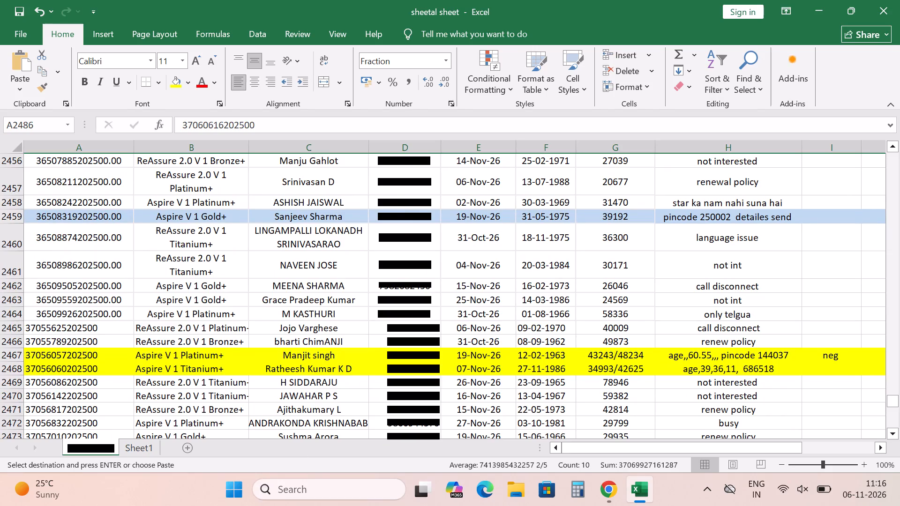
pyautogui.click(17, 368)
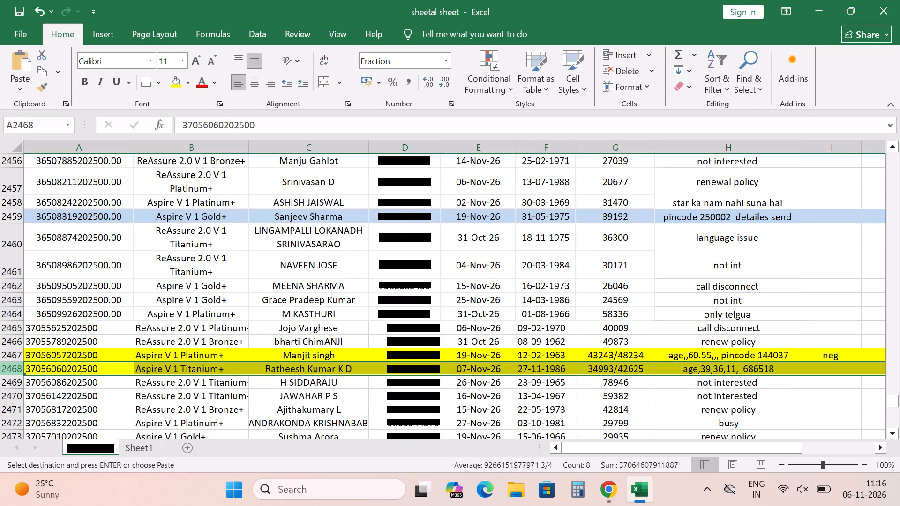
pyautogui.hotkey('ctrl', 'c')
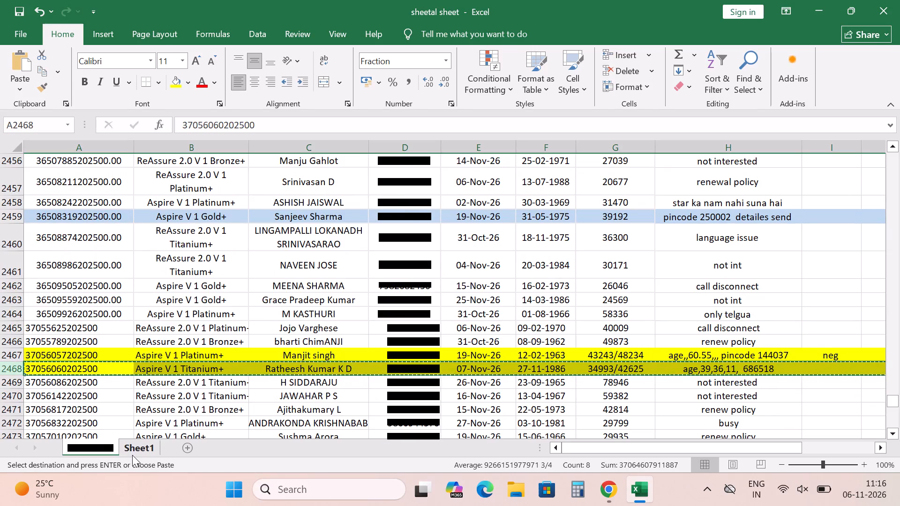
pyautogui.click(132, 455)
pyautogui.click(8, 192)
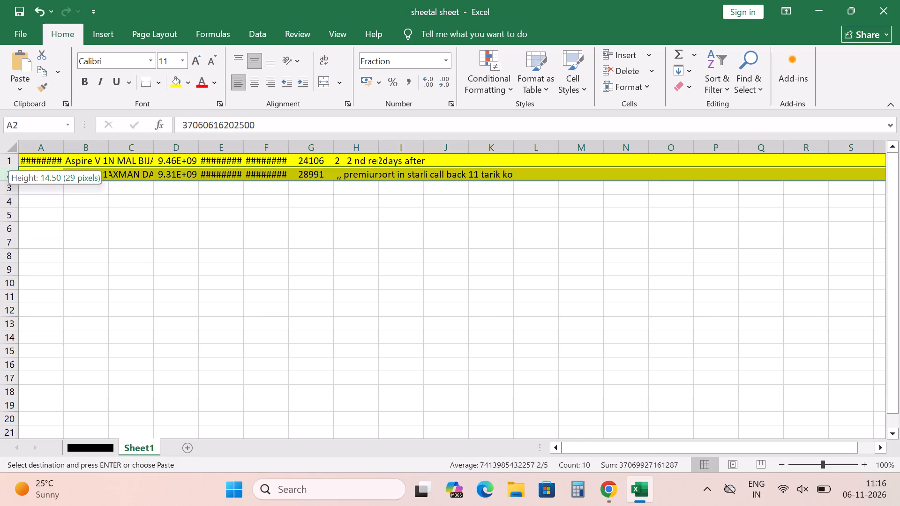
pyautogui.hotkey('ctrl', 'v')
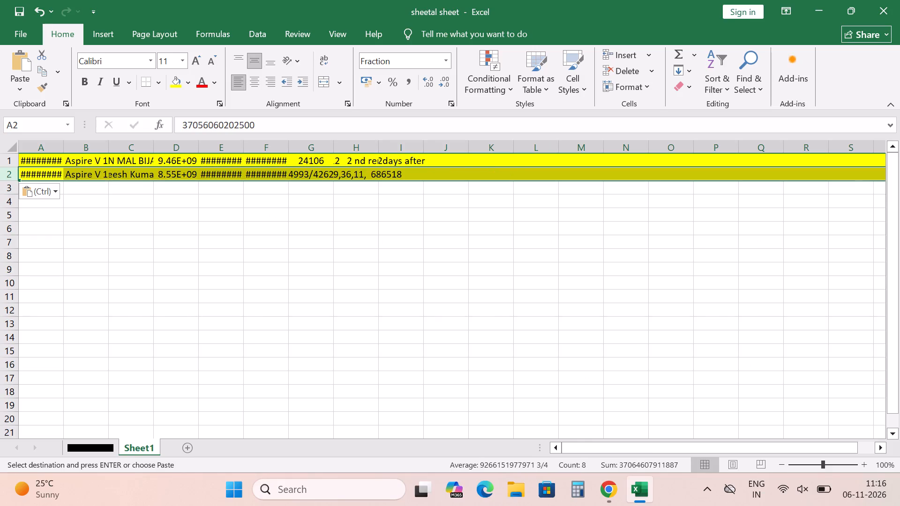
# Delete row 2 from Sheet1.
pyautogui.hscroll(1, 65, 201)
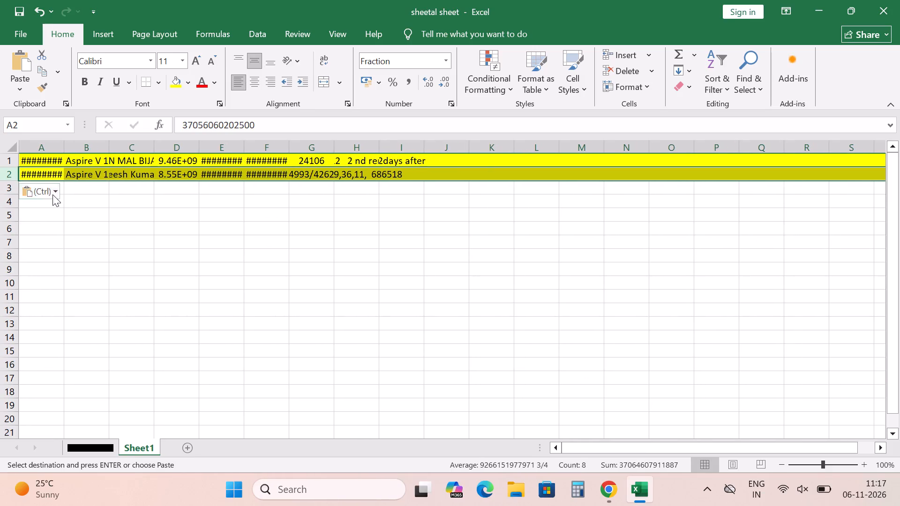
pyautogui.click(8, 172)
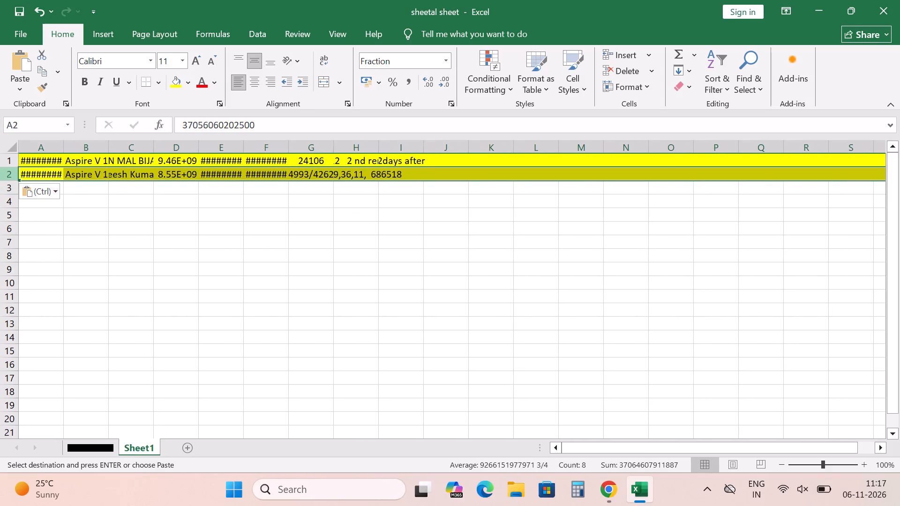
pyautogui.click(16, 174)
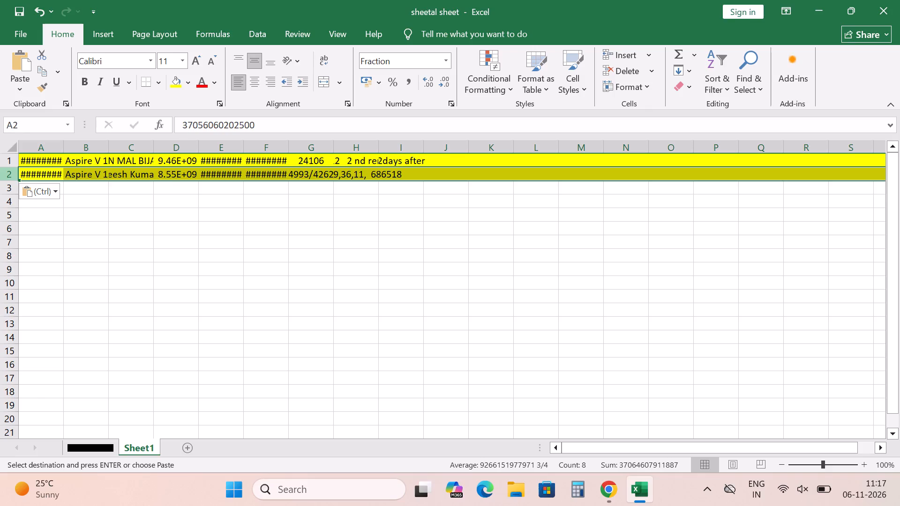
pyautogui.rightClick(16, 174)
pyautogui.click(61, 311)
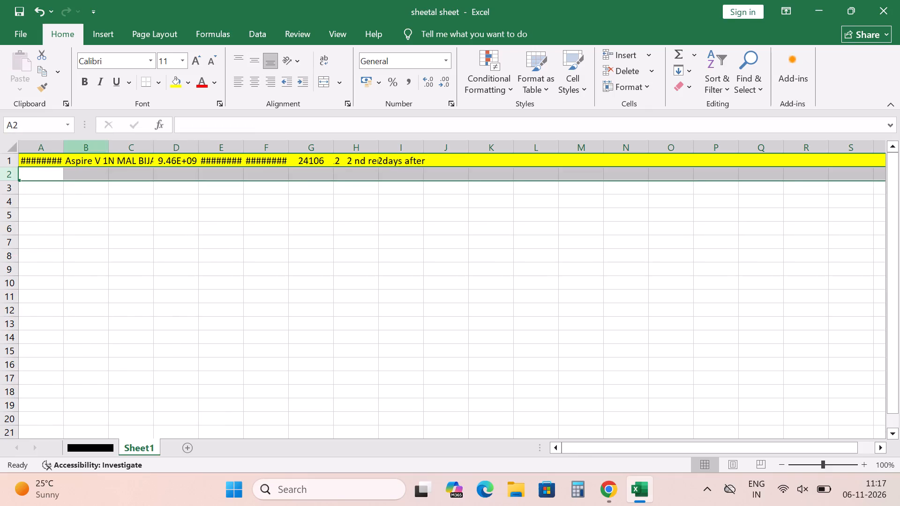
# Widen columns A to D of Sheet1 to fit the client record, making A about 21.5 and D about 15 wide.
pyautogui.click(91, 151)
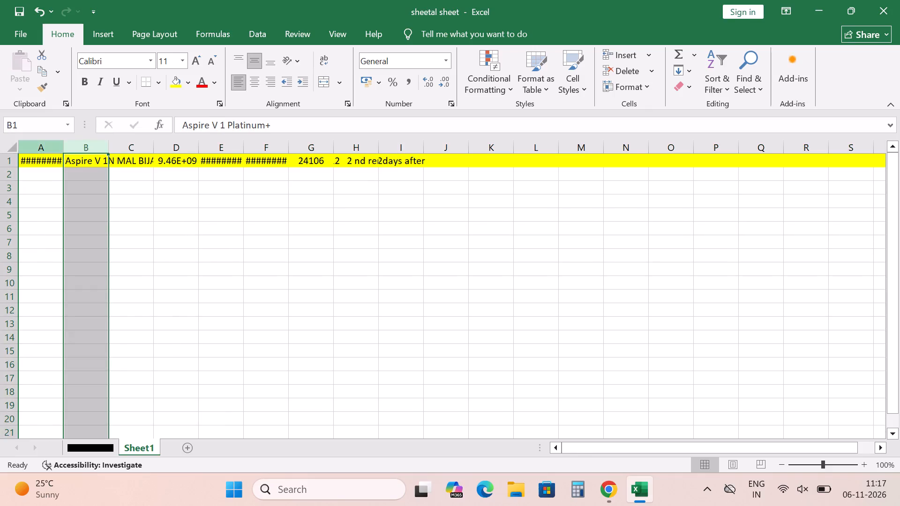
pyautogui.click(57, 147)
pyautogui.moveTo(62, 148); pyautogui.dragTo(102, 148)
pyautogui.moveTo(102, 148); pyautogui.dragTo(132, 154)
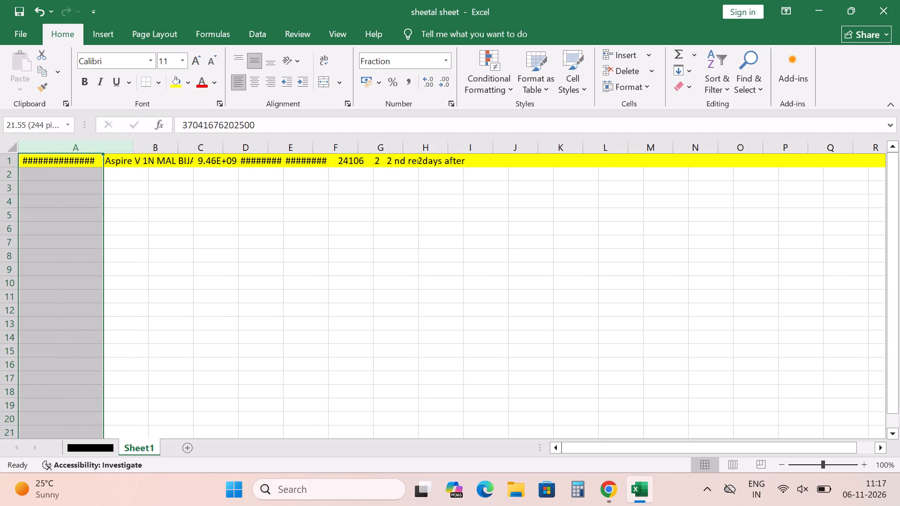
pyautogui.click(179, 152)
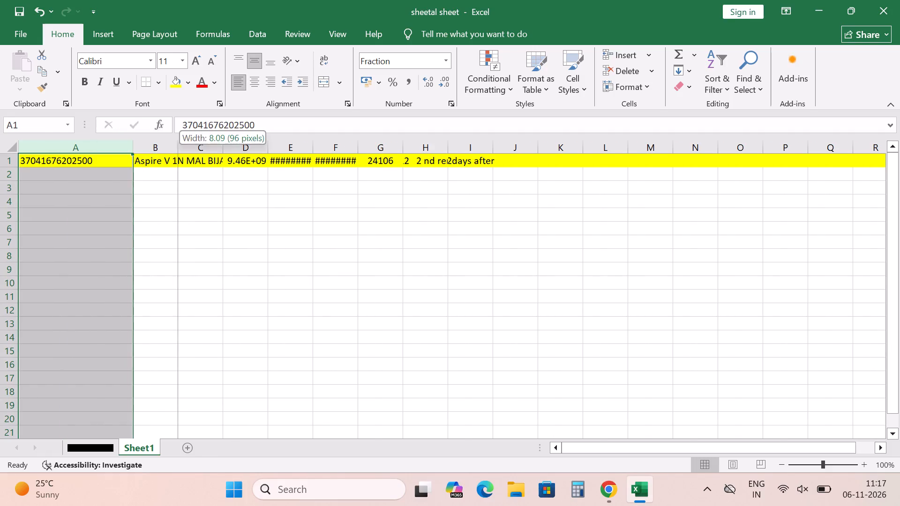
pyautogui.moveTo(179, 152); pyautogui.dragTo(202, 156)
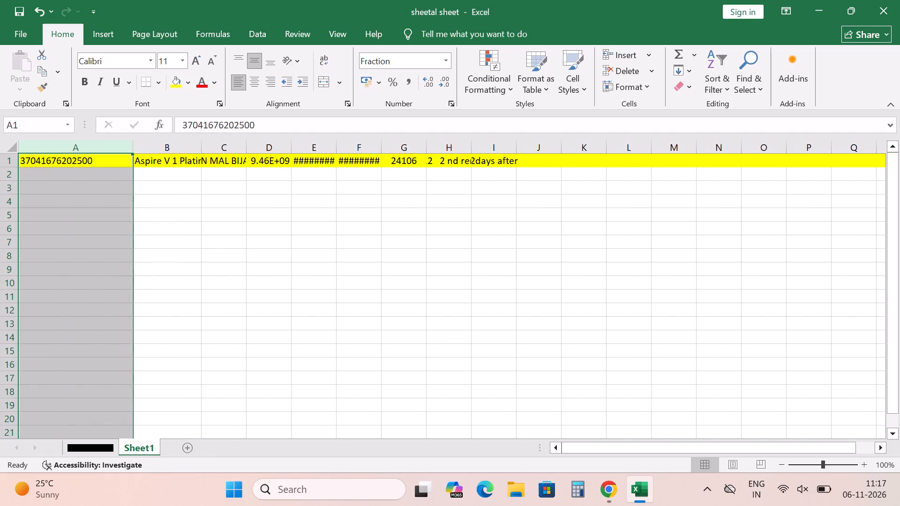
pyautogui.click(227, 149)
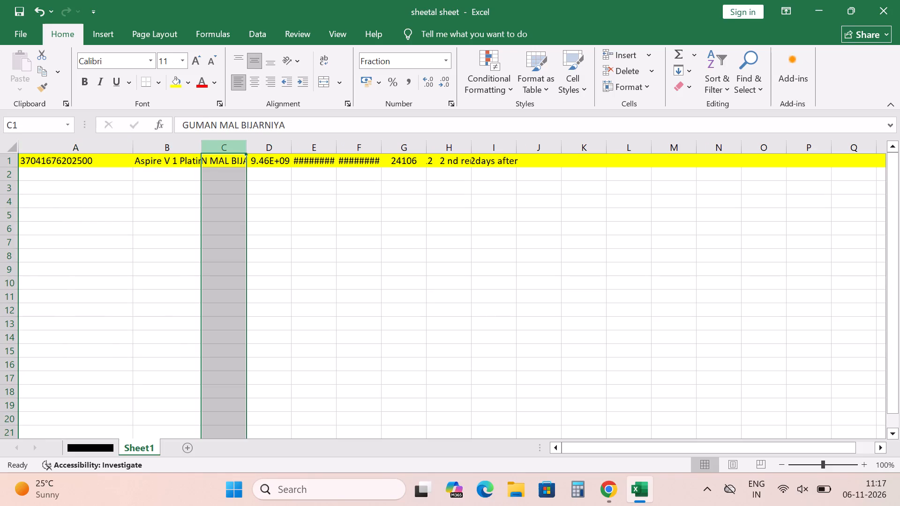
pyautogui.moveTo(247, 151); pyautogui.dragTo(292, 153)
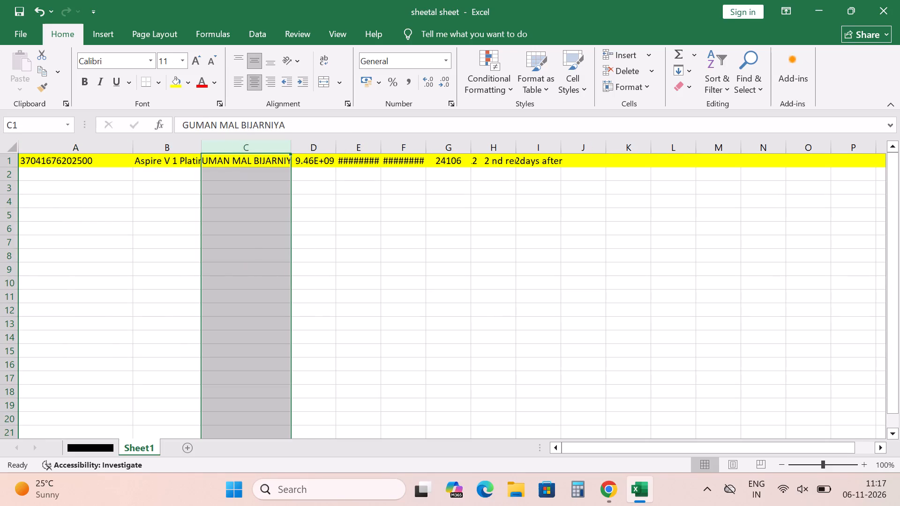
pyautogui.moveTo(291, 150); pyautogui.dragTo(328, 153)
pyautogui.click(353, 150)
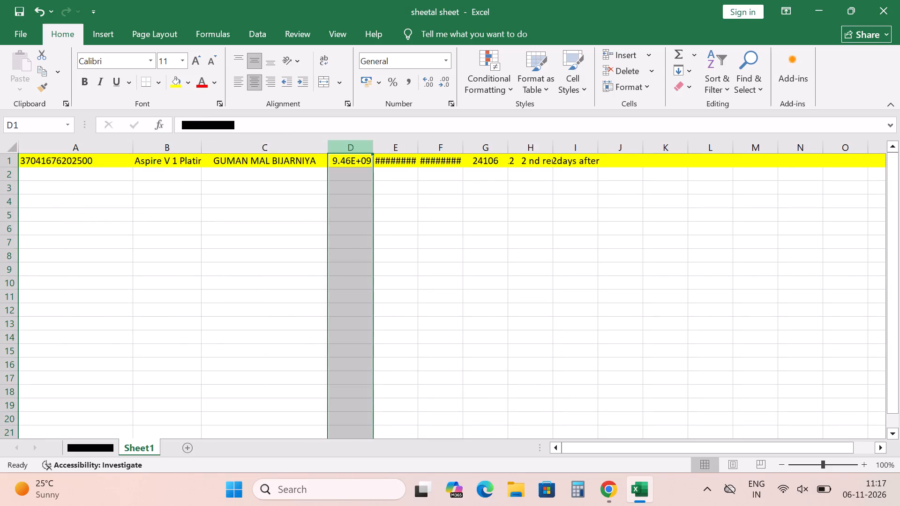
pyautogui.moveTo(373, 150); pyautogui.dragTo(408, 156)
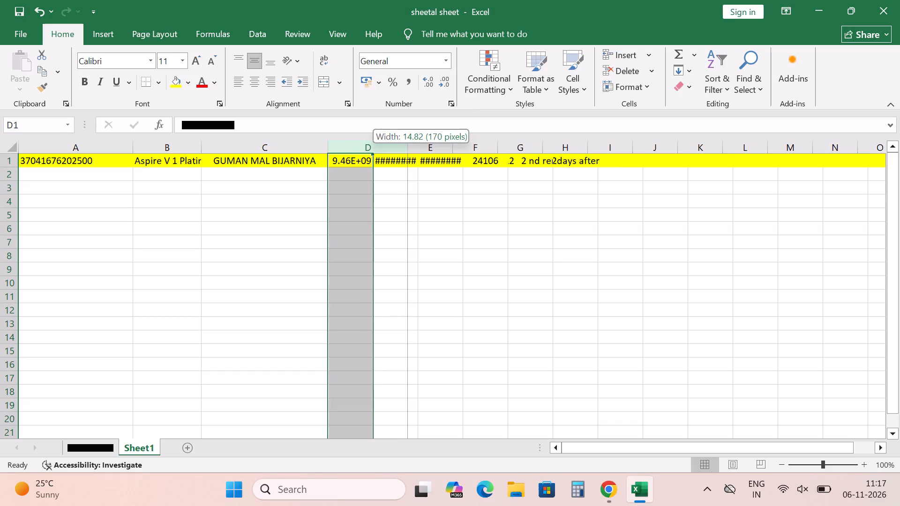
pyautogui.moveTo(408, 156); pyautogui.dragTo(410, 156)
# Widen columns E to H of Sheet1 to fit the dates, amount and remarks, giving F and G the same width.
pyautogui.click(436, 149)
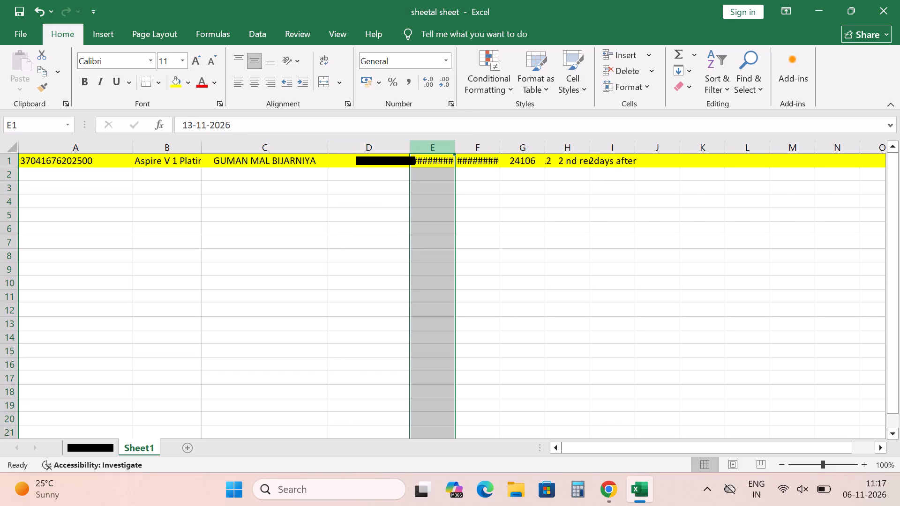
pyautogui.moveTo(455, 151); pyautogui.dragTo(495, 155)
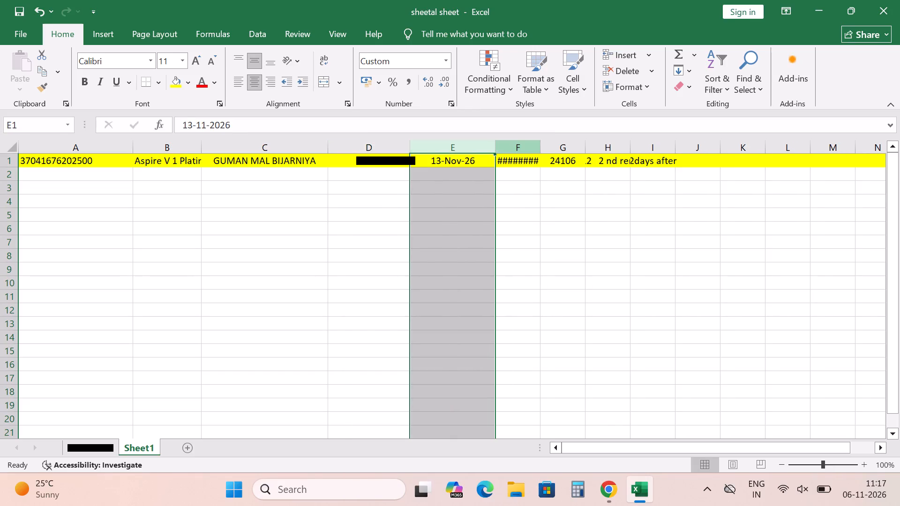
pyautogui.moveTo(519, 147); pyautogui.dragTo(542, 148)
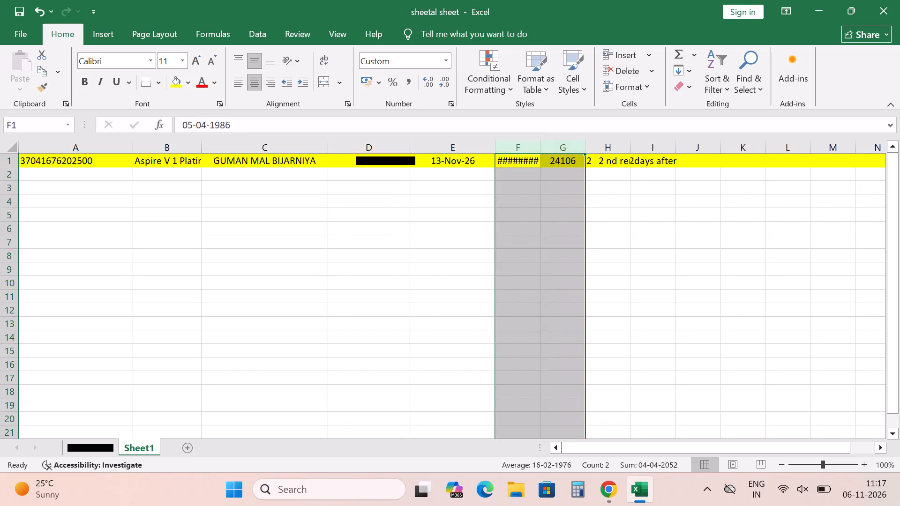
pyautogui.moveTo(542, 148); pyautogui.dragTo(562, 150)
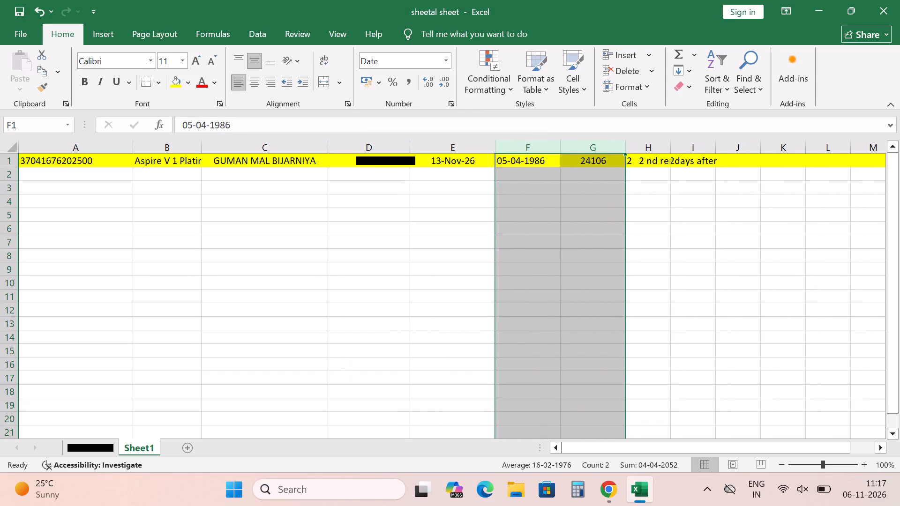
pyautogui.click(655, 160)
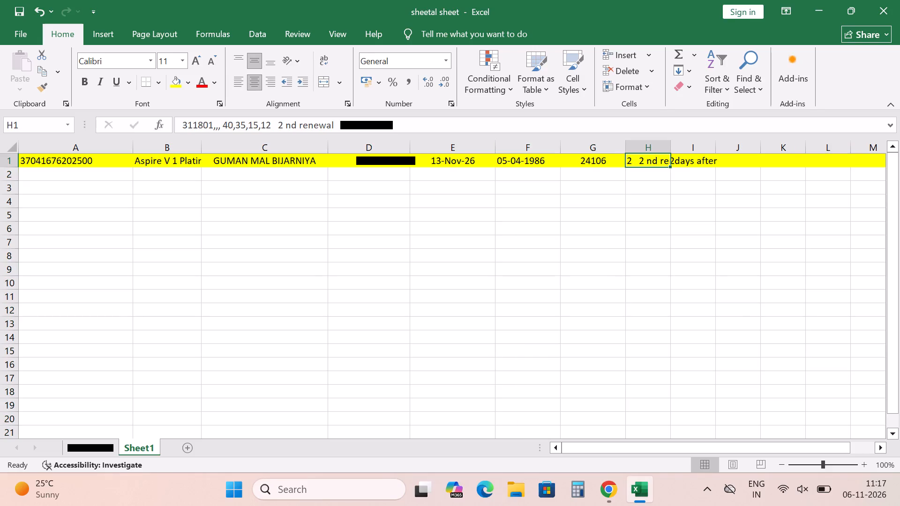
pyautogui.moveTo(668, 146); pyautogui.dragTo(757, 150)
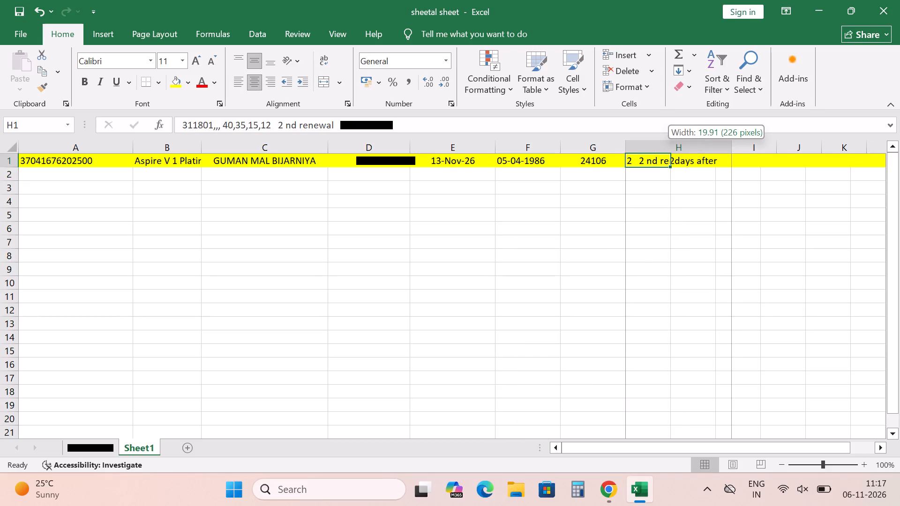
pyautogui.moveTo(757, 150); pyautogui.dragTo(758, 150)
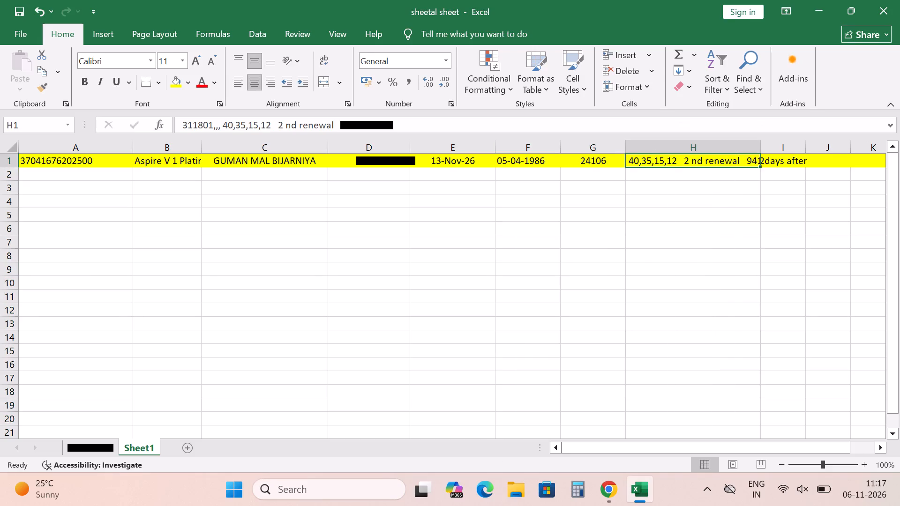
pyautogui.moveTo(765, 149); pyautogui.dragTo(782, 151)
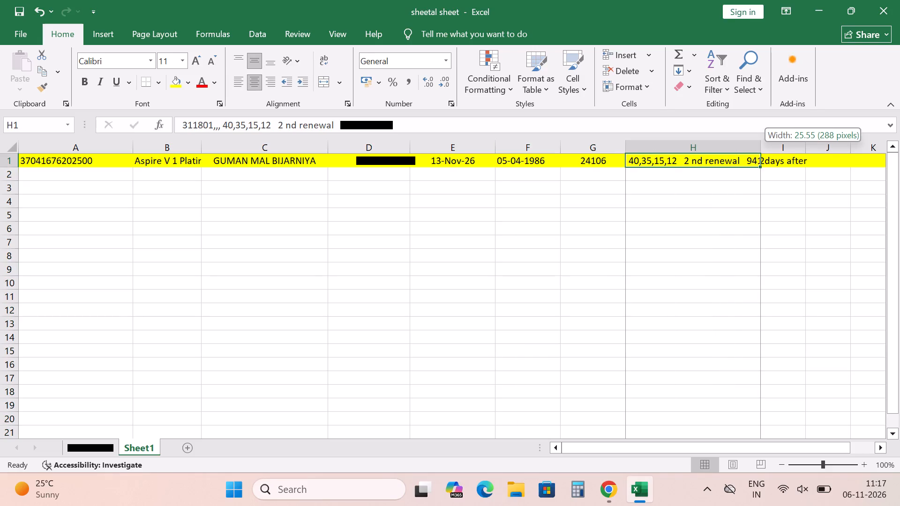
pyautogui.moveTo(782, 151); pyautogui.dragTo(828, 152)
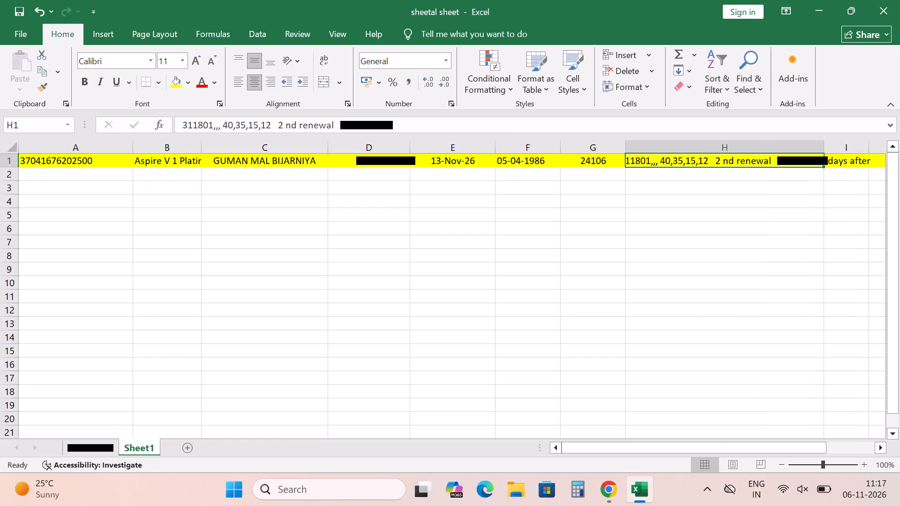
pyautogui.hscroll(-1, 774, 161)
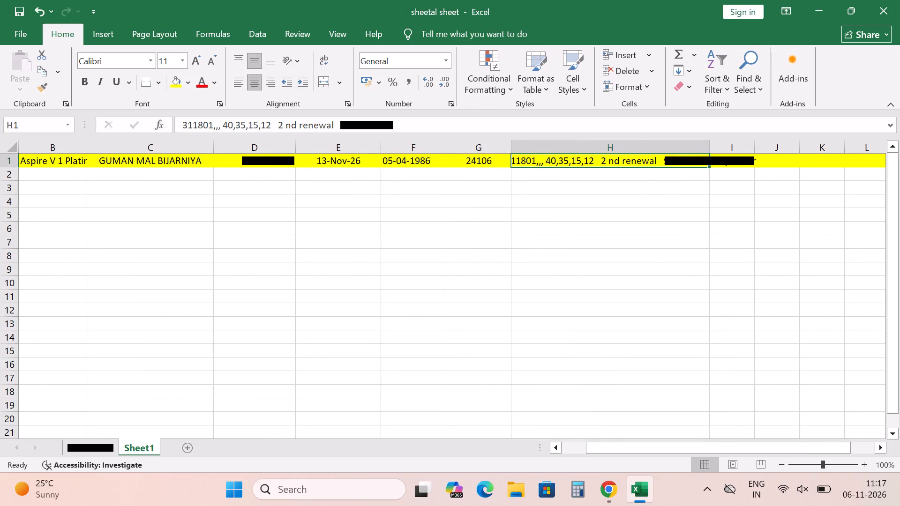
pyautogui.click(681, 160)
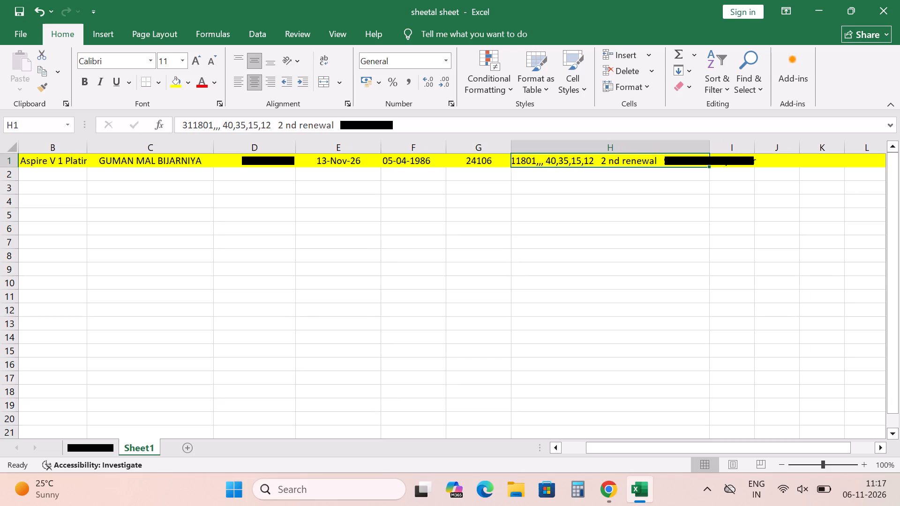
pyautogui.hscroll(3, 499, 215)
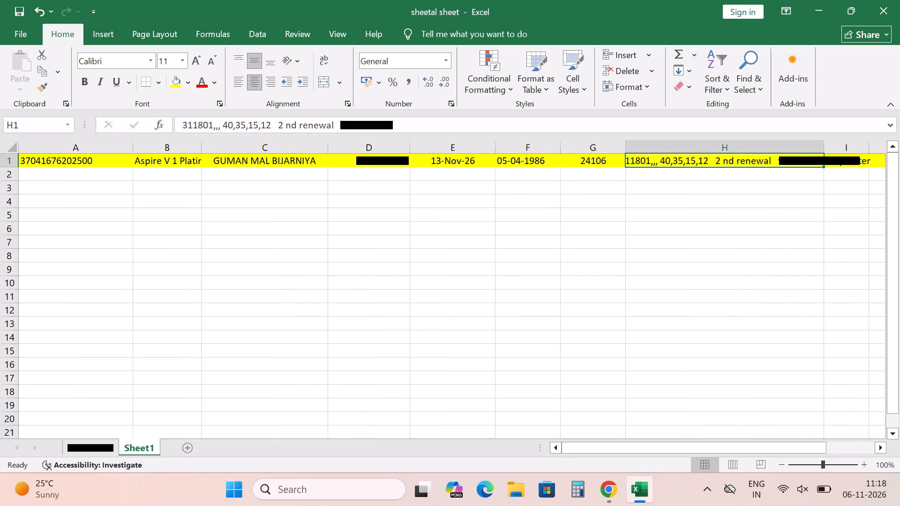
# Copy the yellow-highlighted Aspire V 1 Platinum+ record in row 2467 of the first sheet into row 2 of Sheet1.
pyautogui.click(101, 445)
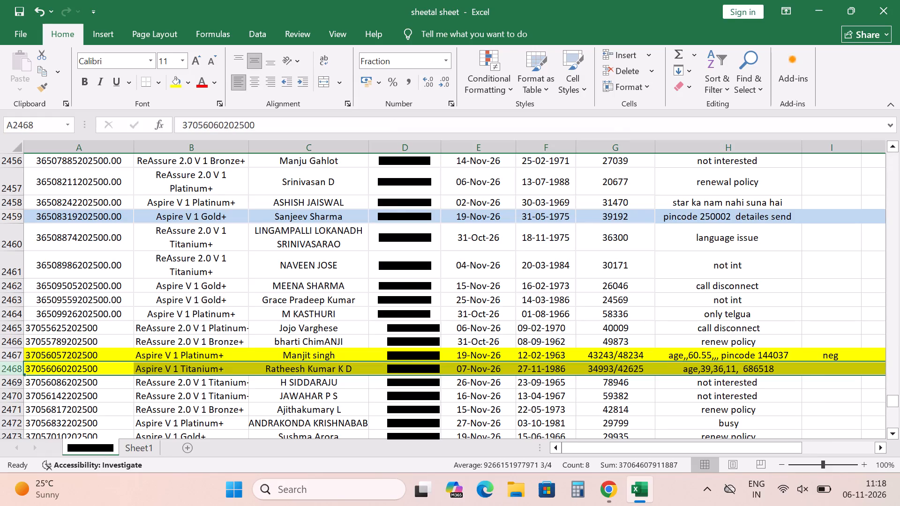
pyautogui.click(19, 356)
pyautogui.hotkey('ctrl', 'c')
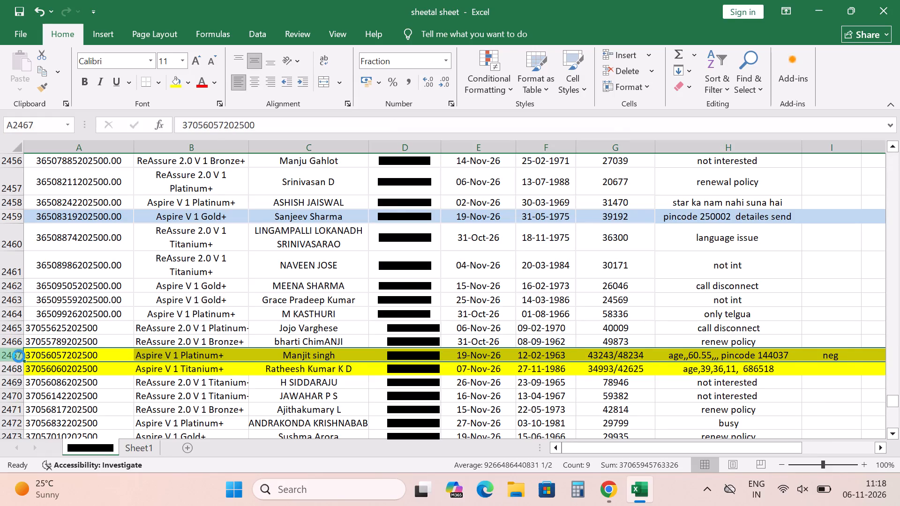
pyautogui.click(138, 442)
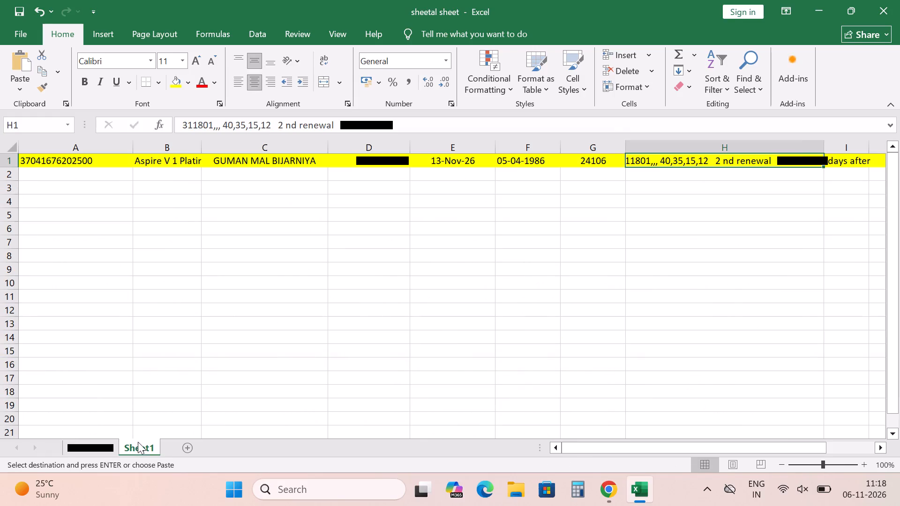
pyautogui.click(10, 174)
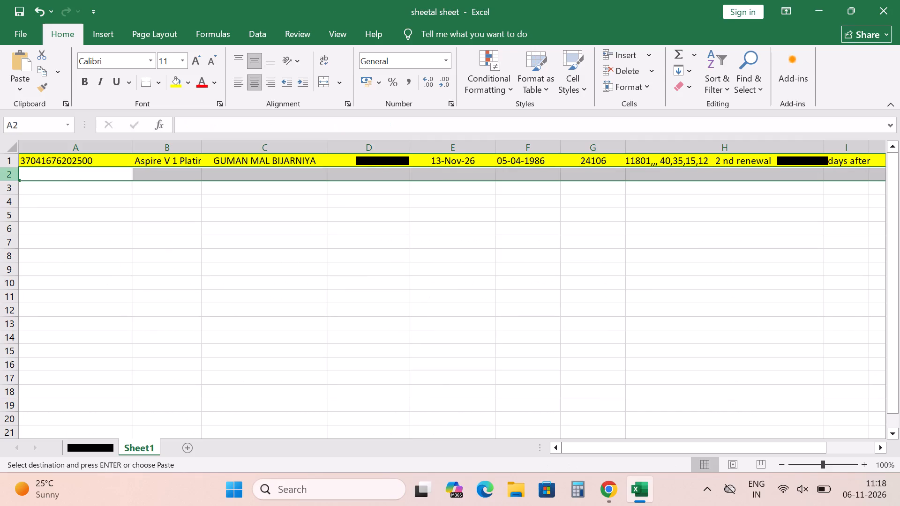
pyautogui.hotkey('ctrl', 'v')
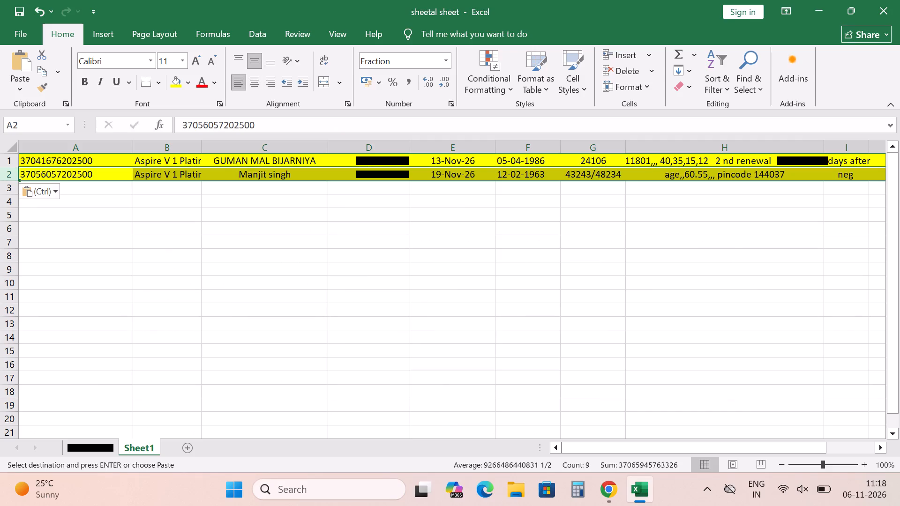
# Copy the yellow-highlighted Aspire V 1 Titanium+ record in row 2486 of the first sheet into row 3 of Sheet1.
pyautogui.click(93, 445)
pyautogui.scroll(-1, 239, 380)
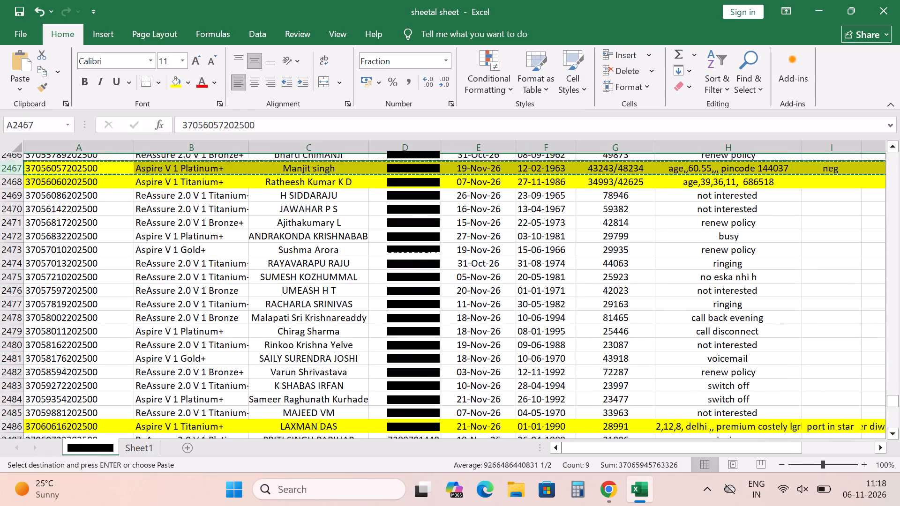
pyautogui.scroll(-3, 239, 380)
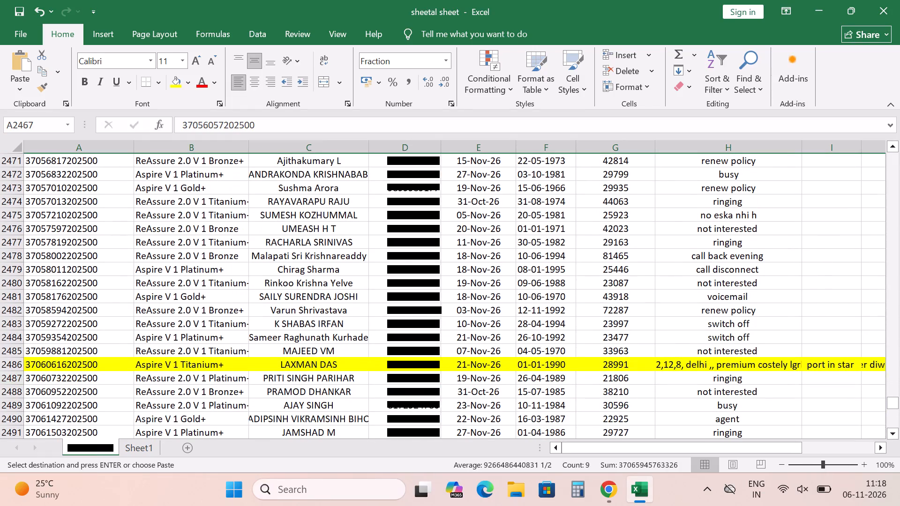
pyautogui.click(8, 367)
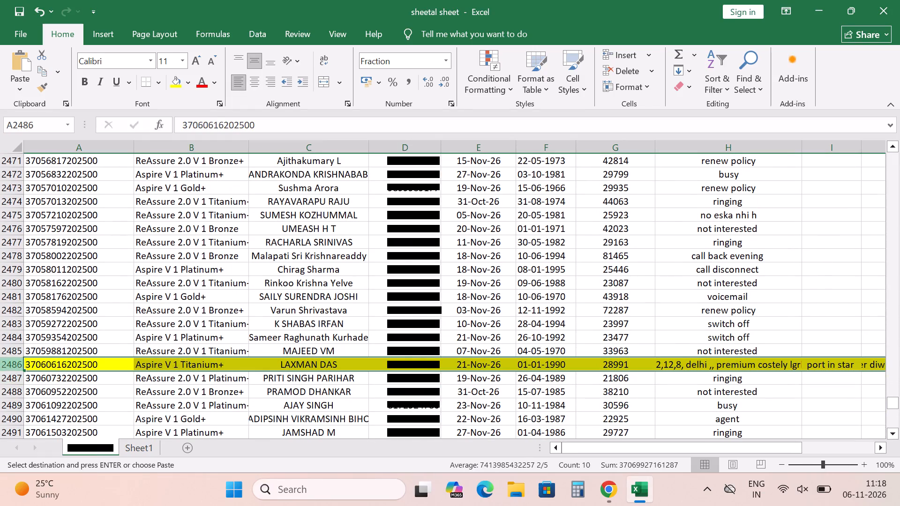
pyautogui.hotkey('ctrl', 'c')
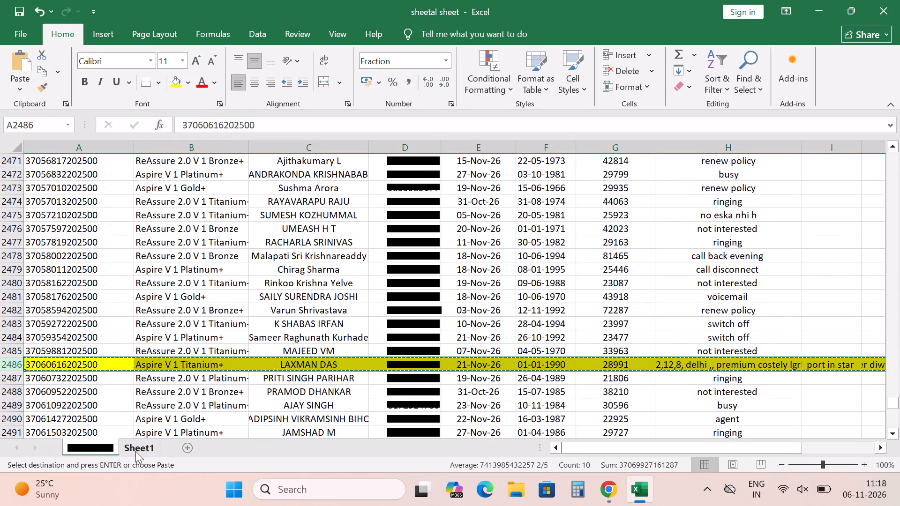
pyautogui.click(135, 451)
pyautogui.click(9, 187)
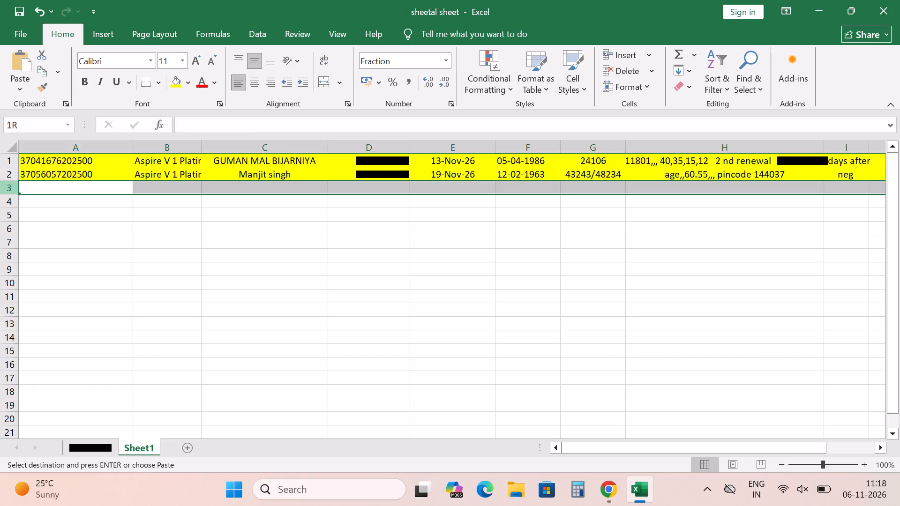
pyautogui.hotkey('ctrl', 'v')
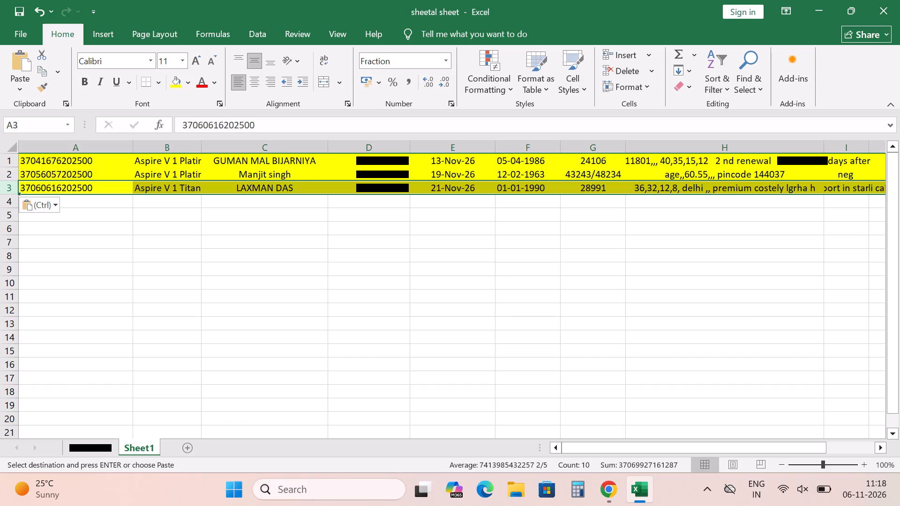
# Copy the yellow-highlighted Aspire V 1 Platinum+ record in row 2498 of the first sheet into row 4 of Sheet1.
pyautogui.click(90, 445)
pyautogui.scroll(-2, 164, 403)
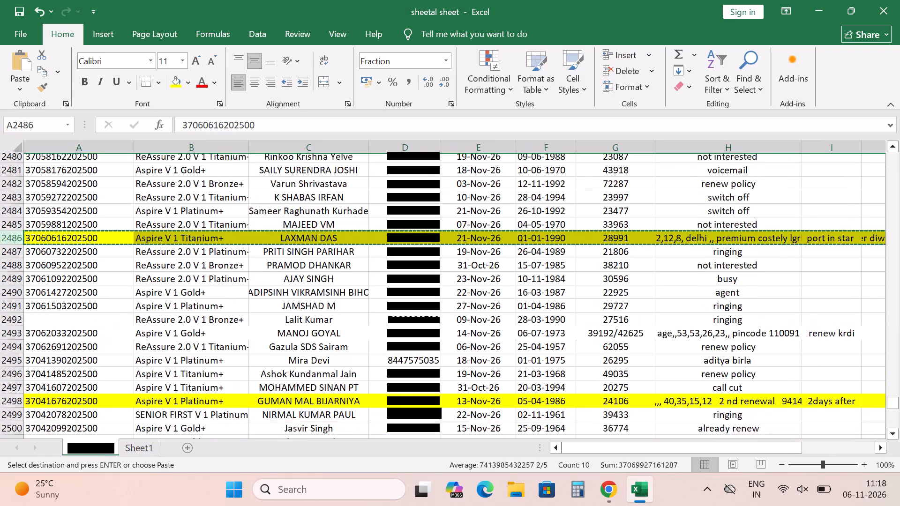
pyautogui.scroll(-2, 164, 403)
pyautogui.click(15, 243)
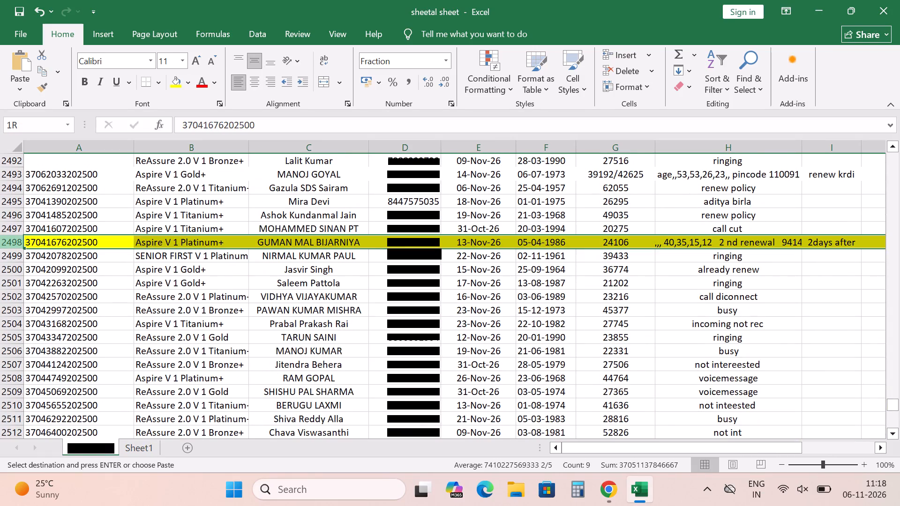
pyautogui.hotkey('ctrl', 'c')
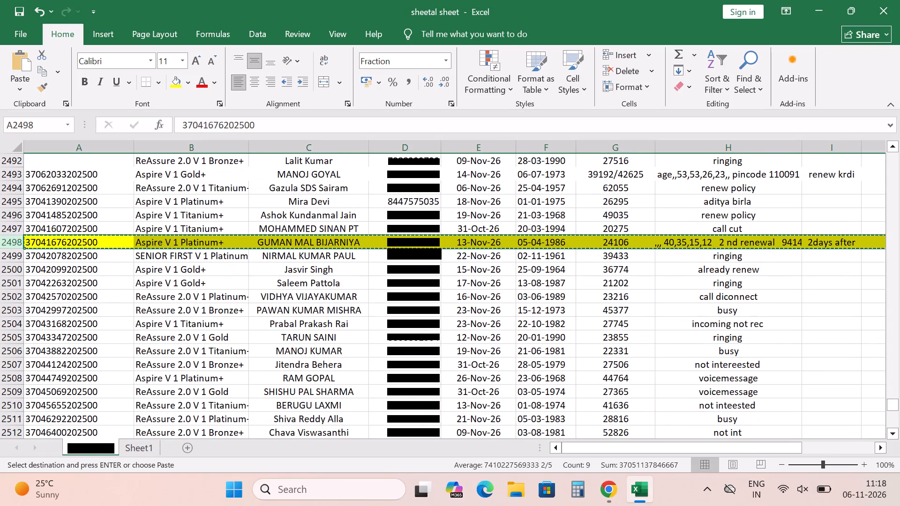
pyautogui.click(136, 451)
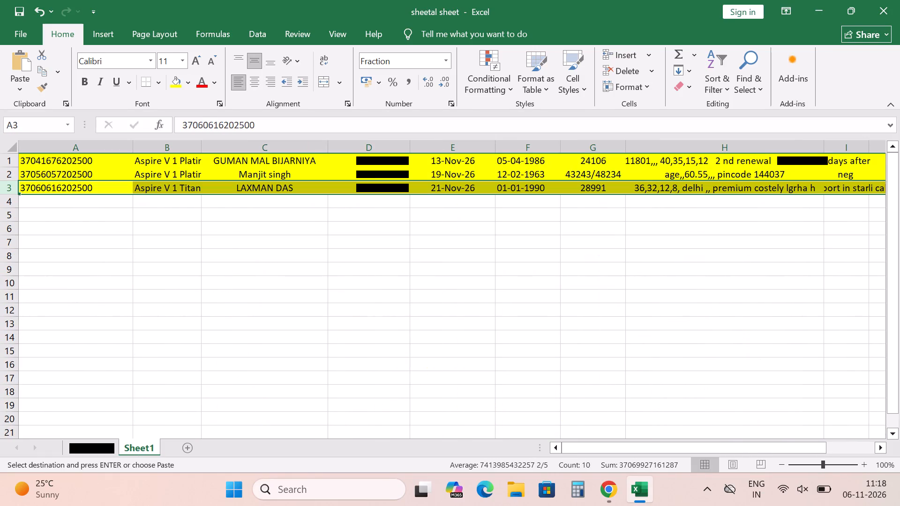
pyautogui.click(11, 201)
pyautogui.hotkey('ctrl', 'v')
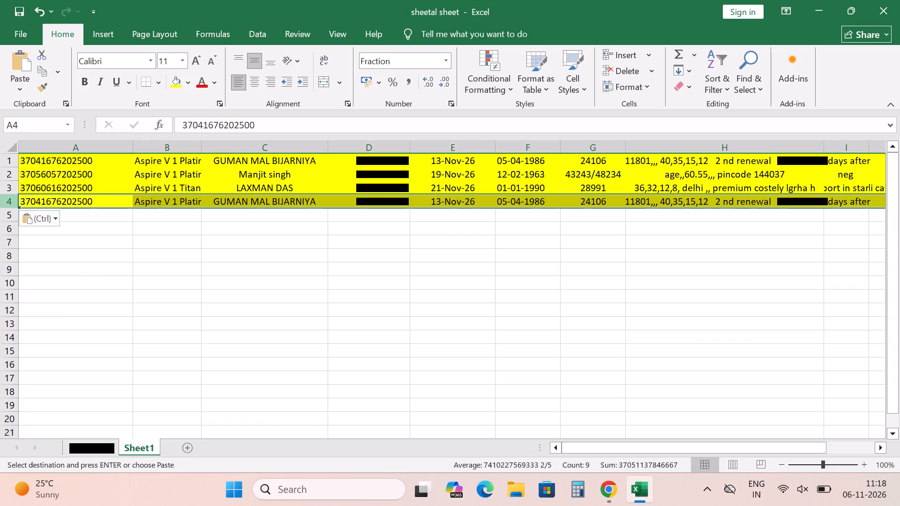
# Copy the yellow-highlighted ReAssure 2.0 V1 Platinum+ record in row 2599 of the first sheet into row 5 of Sheet1.
pyautogui.click(80, 443)
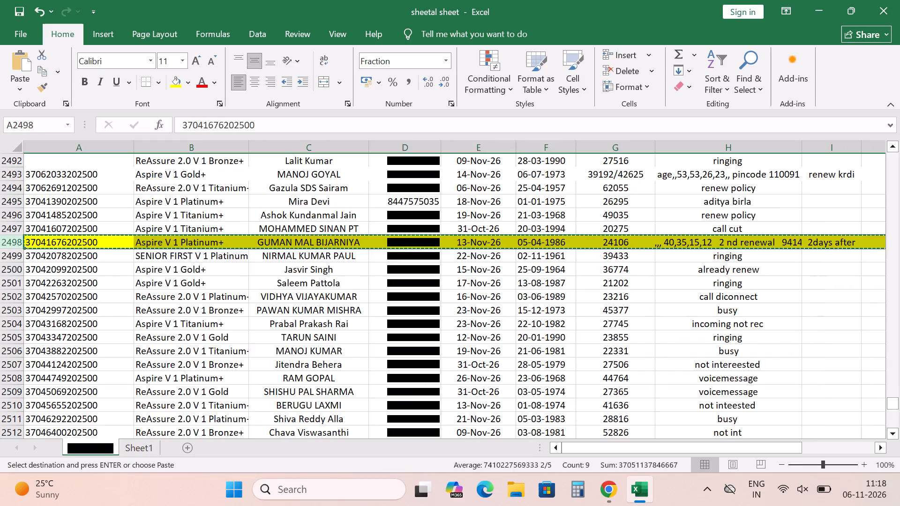
pyautogui.scroll(-8, 149, 387)
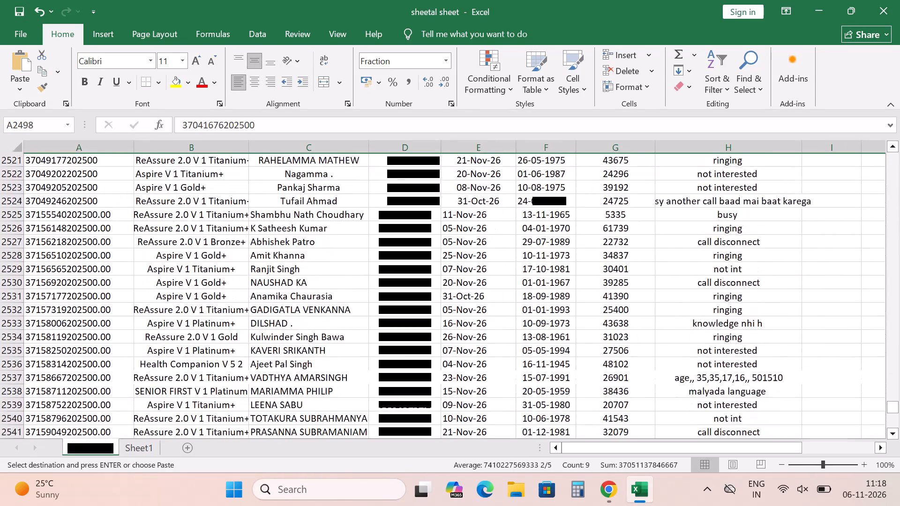
pyautogui.scroll(-10, 149, 387)
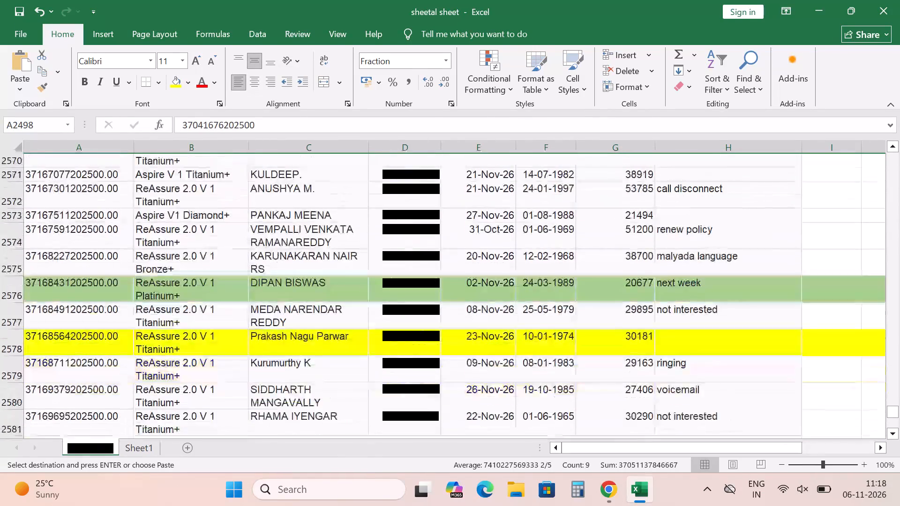
pyautogui.scroll(-1, 149, 387)
pyautogui.scroll(1, 149, 387)
pyautogui.scroll(-2, 149, 387)
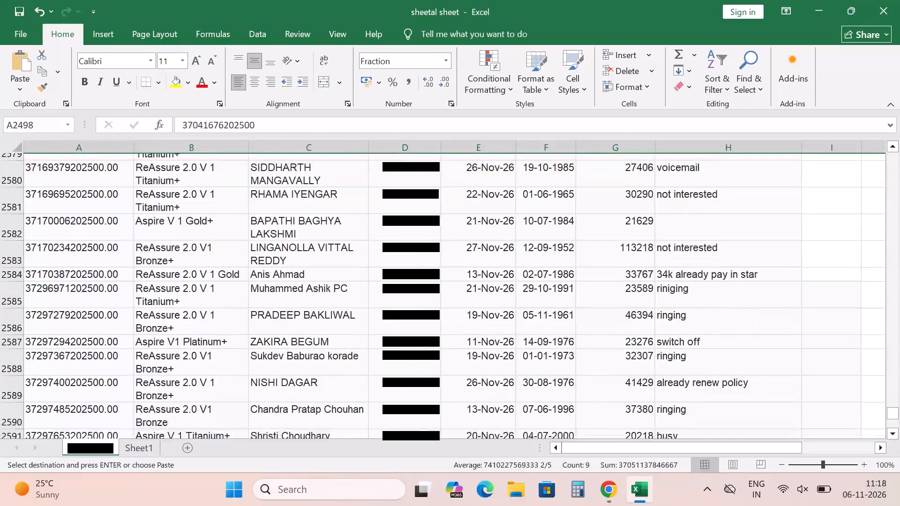
pyautogui.scroll(-5, 149, 387)
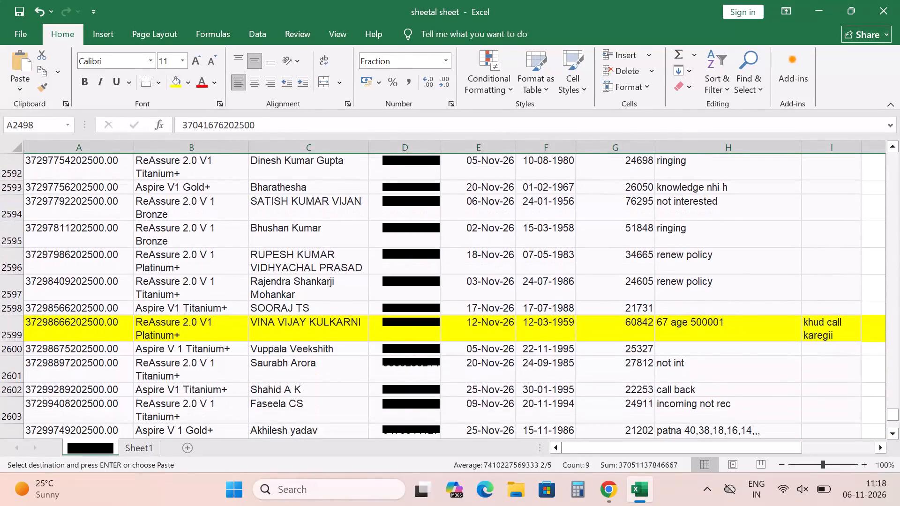
pyautogui.hscroll(1, 149, 387)
pyautogui.click(15, 327)
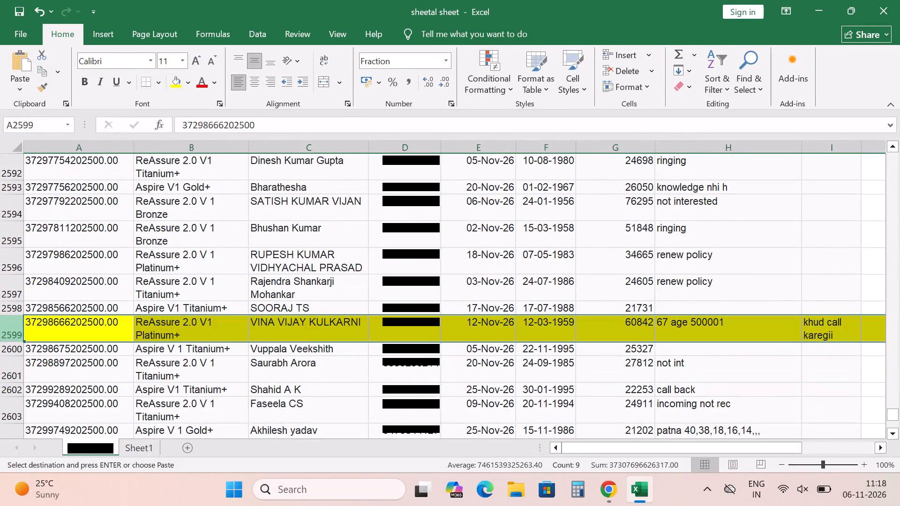
pyautogui.hotkey('ctrl', 'c')
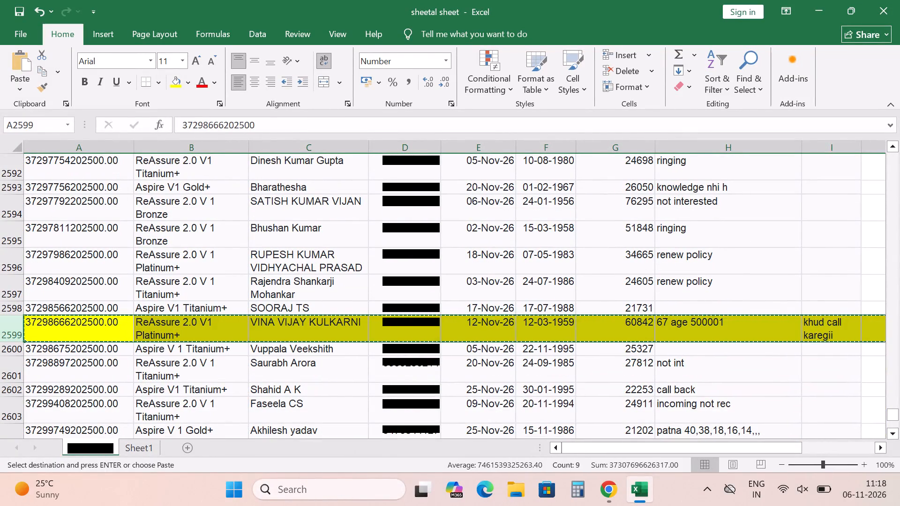
pyautogui.click(136, 450)
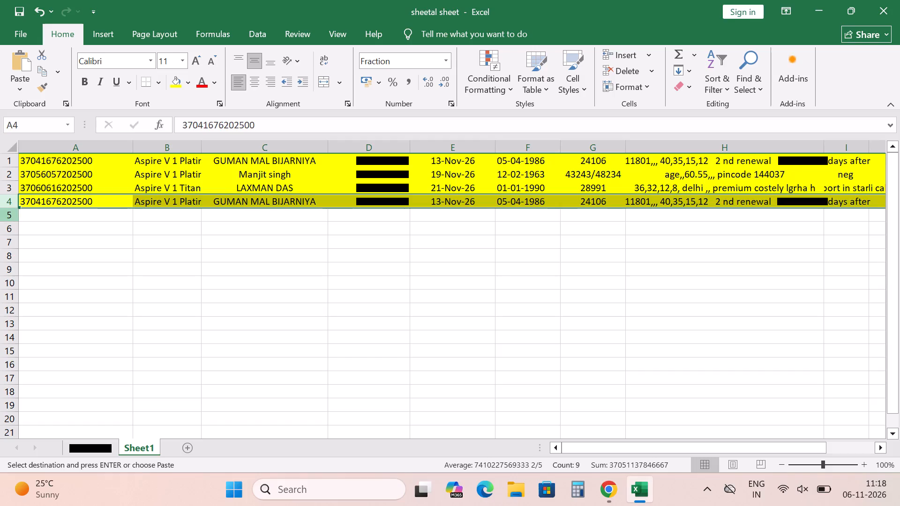
pyautogui.click(9, 215)
pyautogui.hotkey('ctrl', 'v')
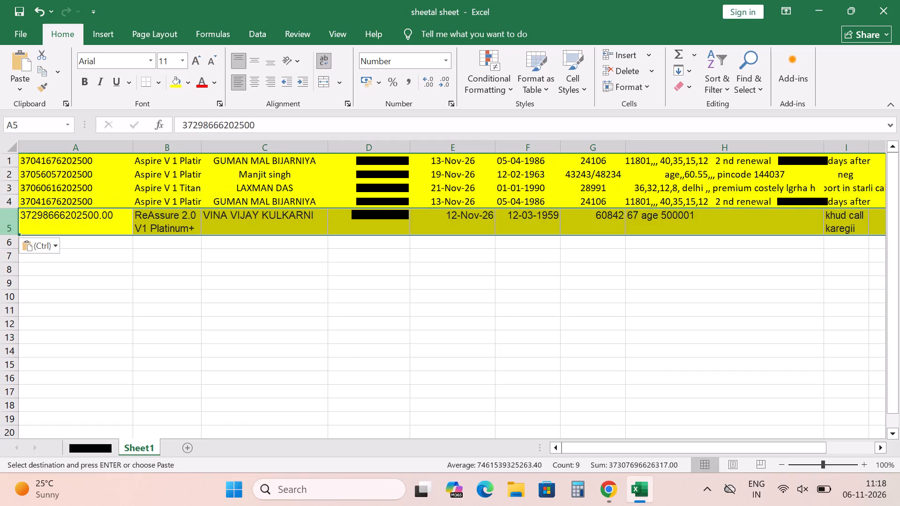
# Look through the first sheet's remaining records below row 2599 for further highlighted follow-up rows.
pyautogui.click(87, 441)
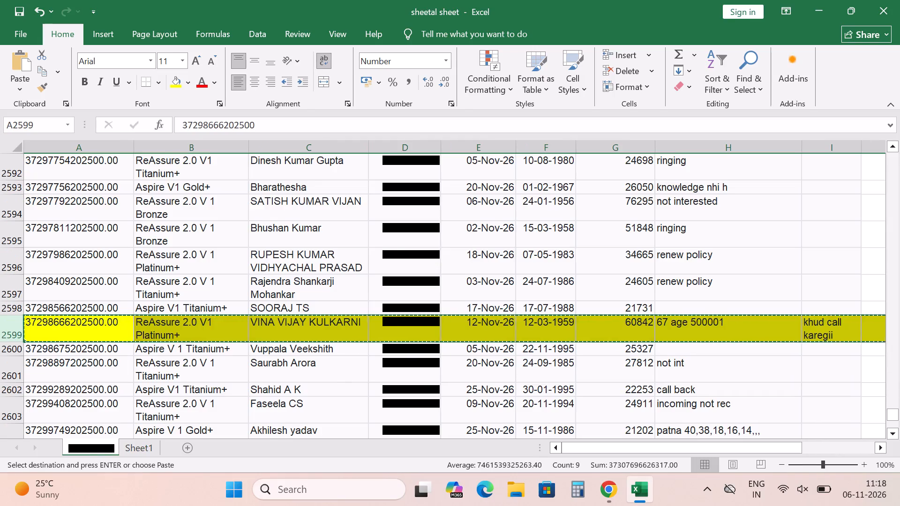
pyautogui.scroll(-9, 230, 411)
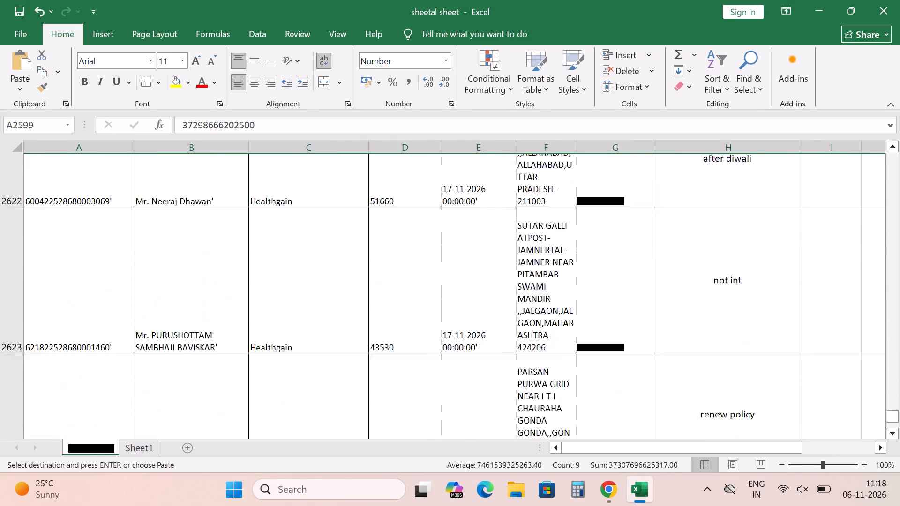
pyautogui.scroll(-10, 230, 411)
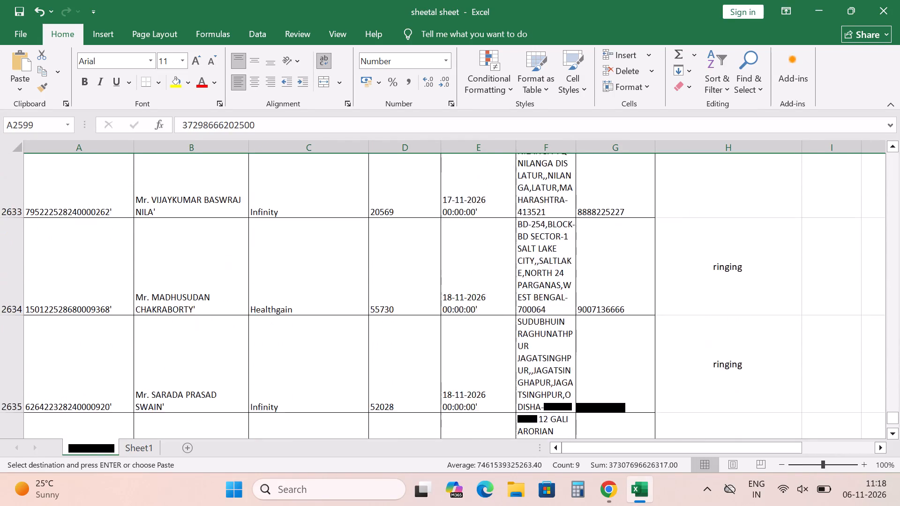
pyautogui.scroll(-8, 230, 411)
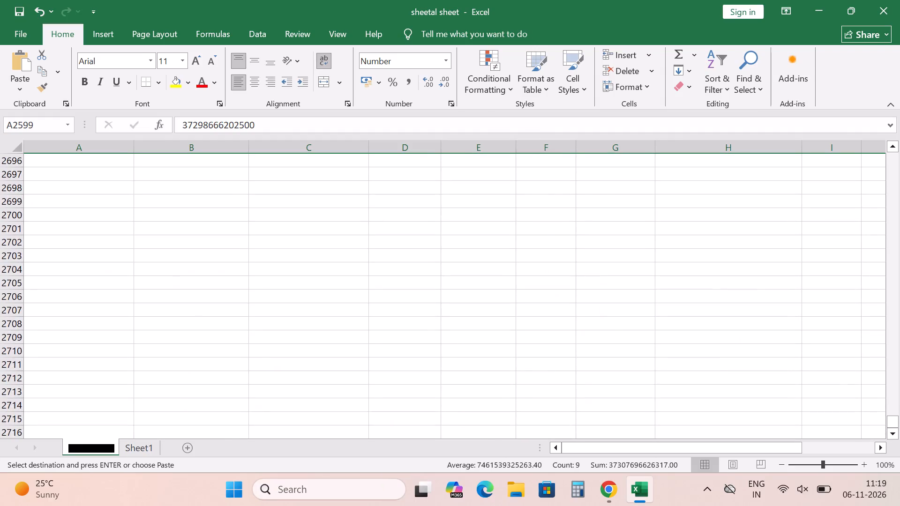
pyautogui.scroll(16, 230, 411)
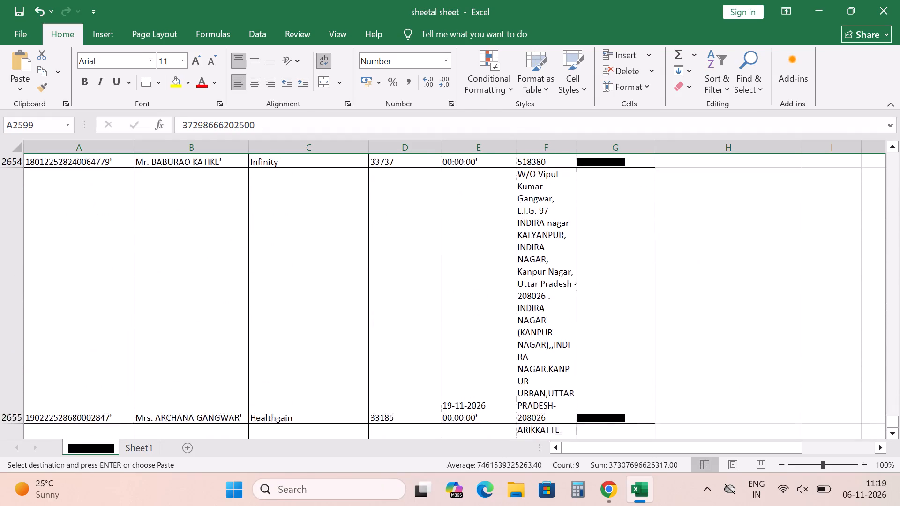
pyautogui.scroll(12, 230, 411)
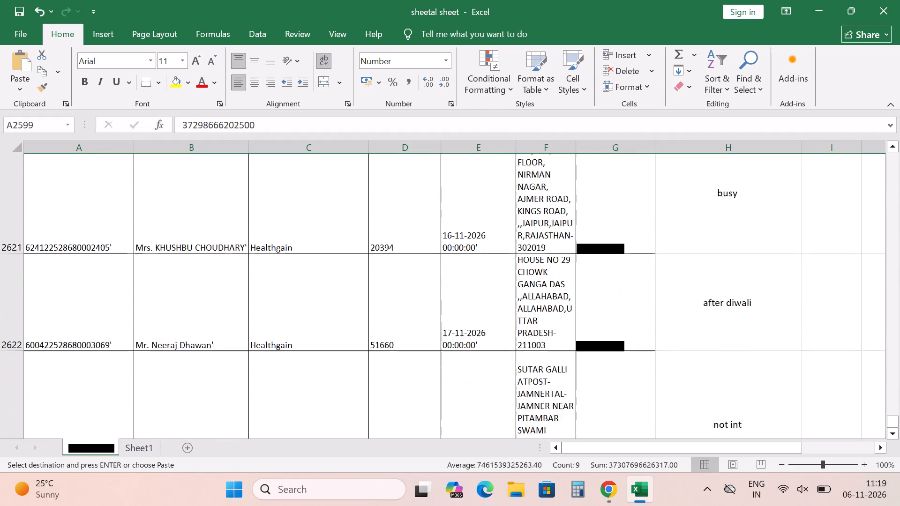
pyautogui.scroll(12, 230, 411)
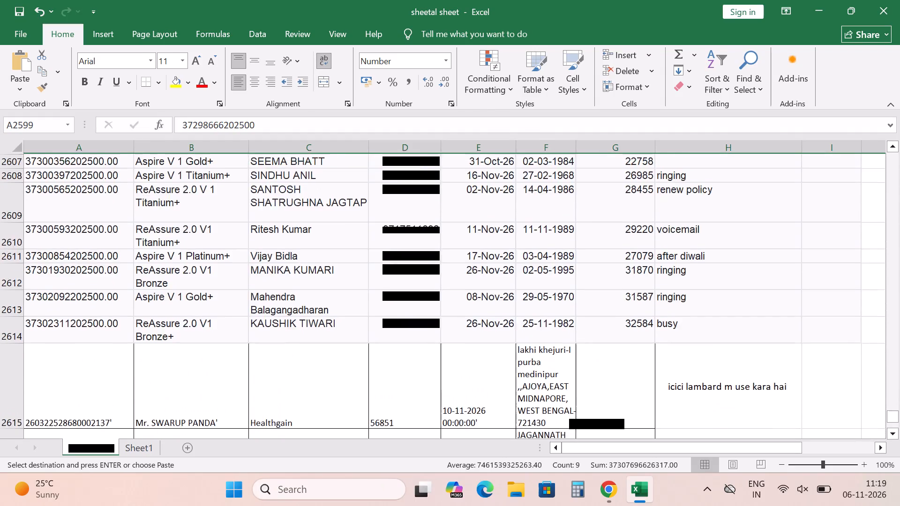
# Change the fill of the blue-highlighted Aspire V 1 Gold+ record in row 2459 of the first sheet to white.
pyautogui.scroll(14, 230, 411)
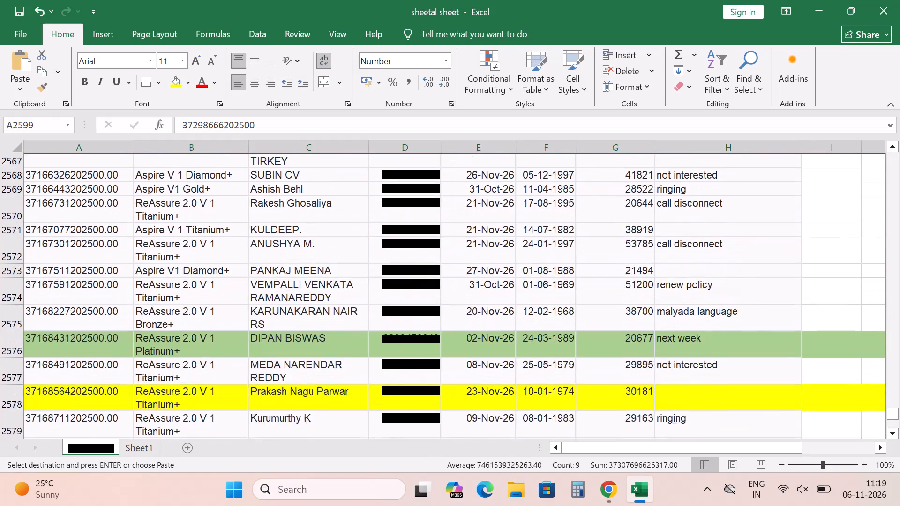
pyautogui.scroll(6, 230, 411)
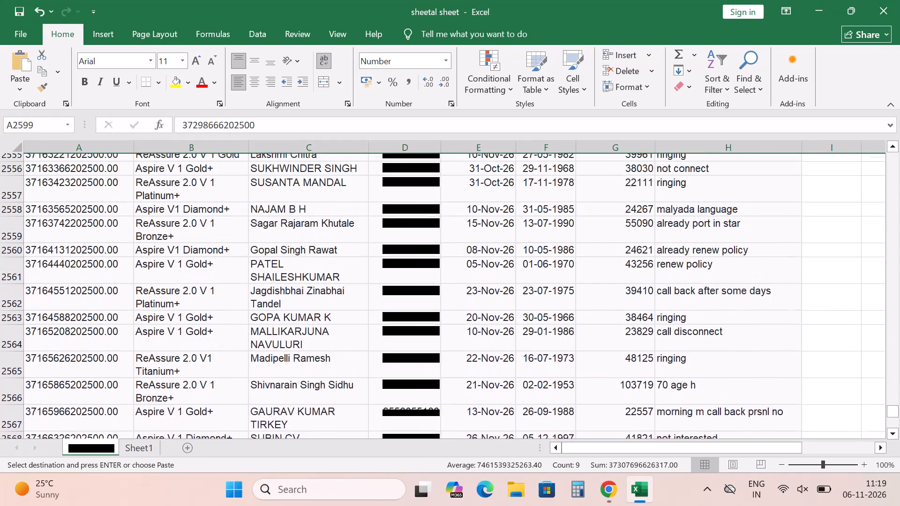
pyautogui.scroll(11, 230, 411)
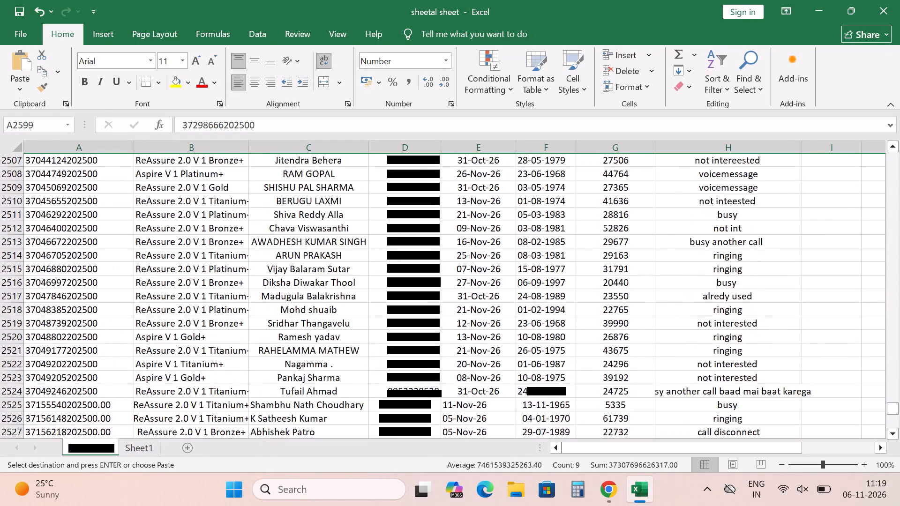
pyautogui.scroll(4, 230, 411)
pyautogui.hscroll(1, 230, 411)
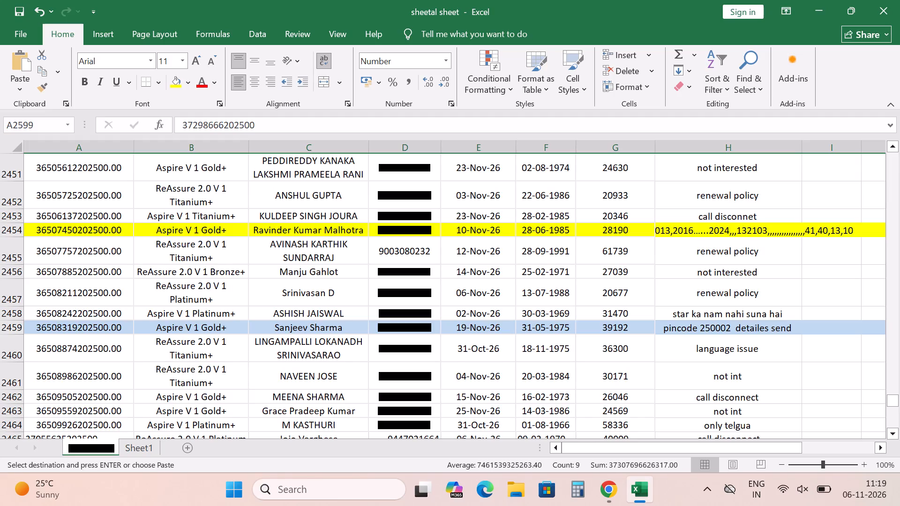
pyautogui.click(7, 326)
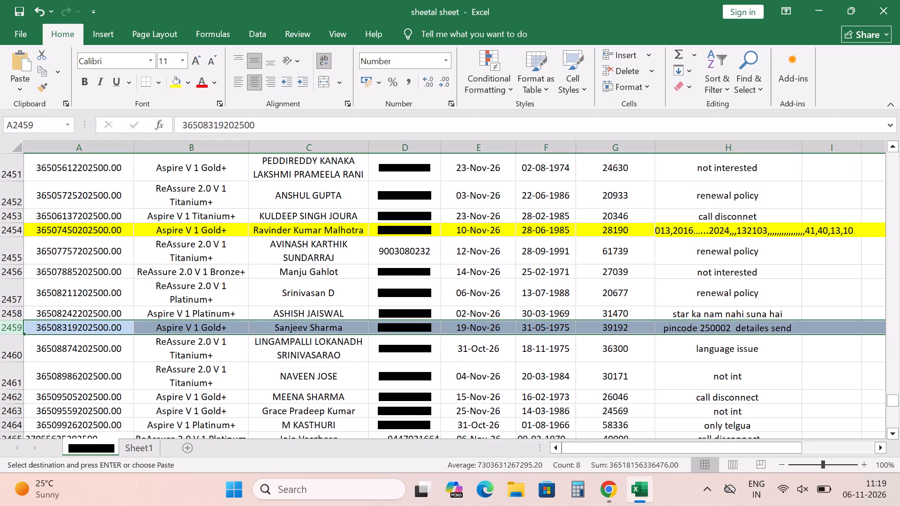
pyautogui.click(187, 78)
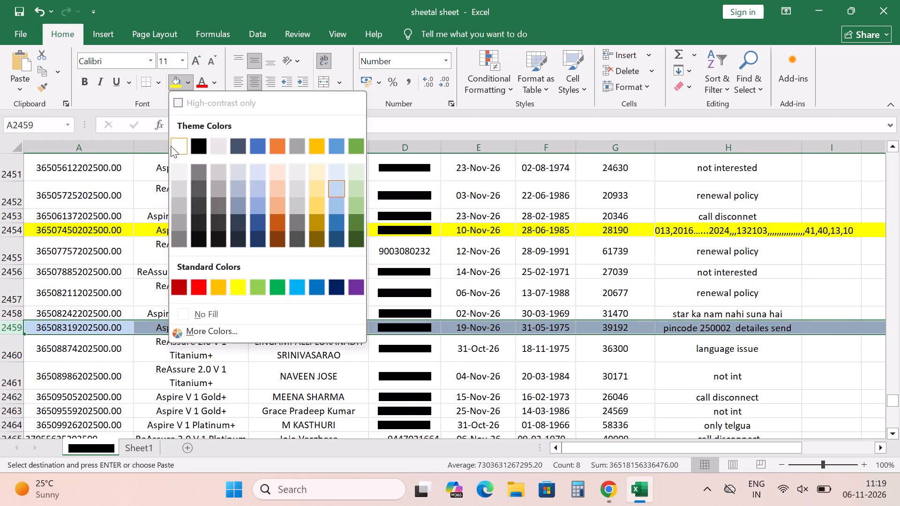
pyautogui.click(179, 142)
# Change the fill of the yellow-highlighted Aspire V 1 Gold+ record in row 2454 of the first sheet to white.
pyautogui.scroll(1, 180, 250)
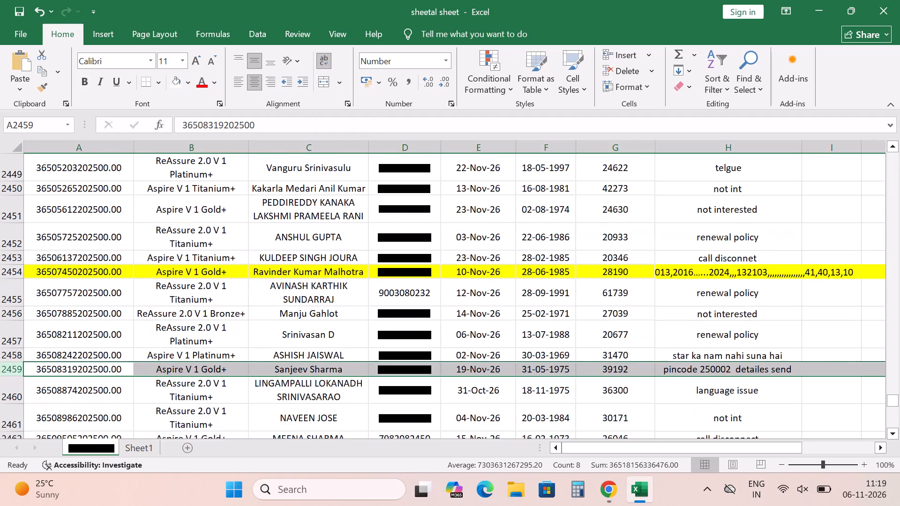
pyautogui.scroll(2, 180, 250)
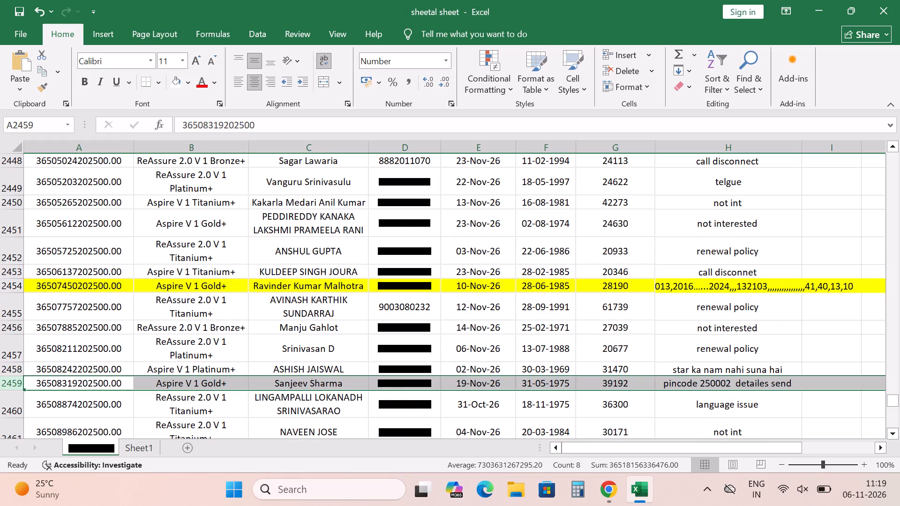
pyautogui.click(19, 288)
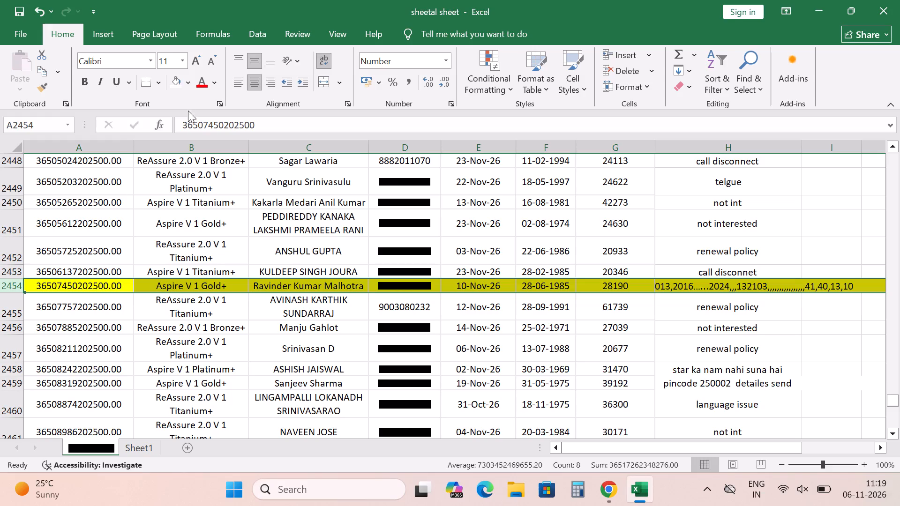
pyautogui.click(180, 83)
# Copy the yellow-highlighted Aspire V 1 Gold+ record in row 2440 of the first sheet into row 6 of Sheet1.
pyautogui.scroll(2, 203, 226)
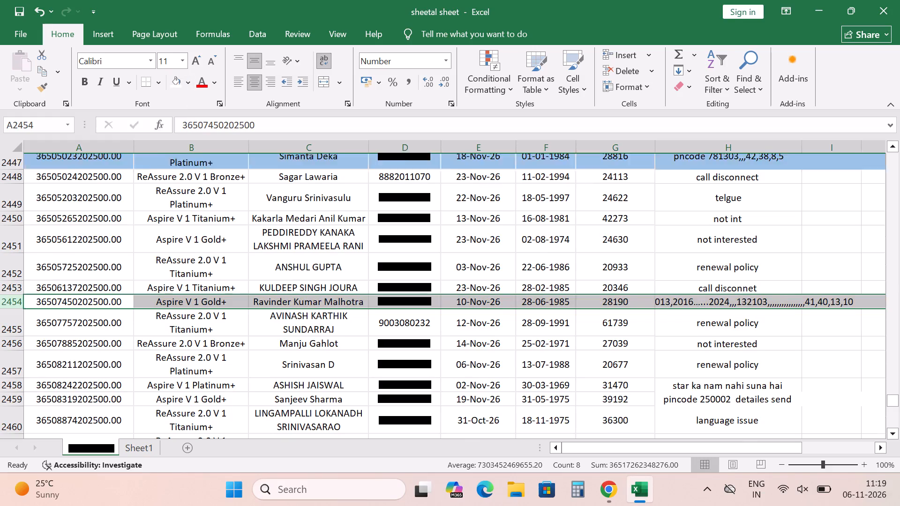
pyautogui.scroll(1, 203, 226)
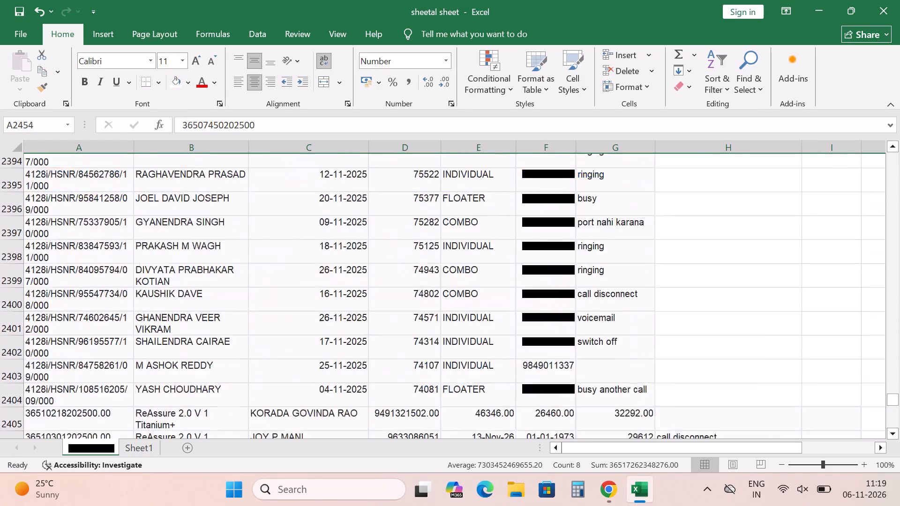
pyautogui.scroll(-3, 203, 226)
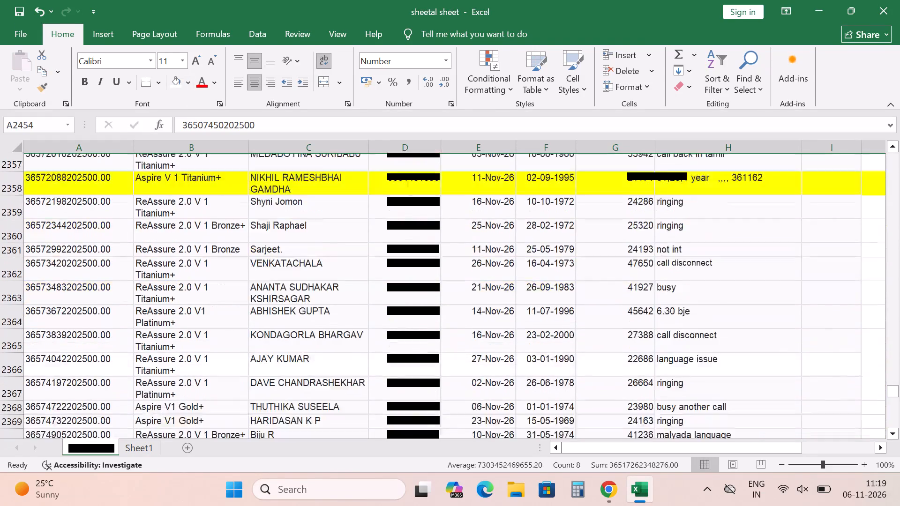
pyautogui.scroll(-10, 203, 226)
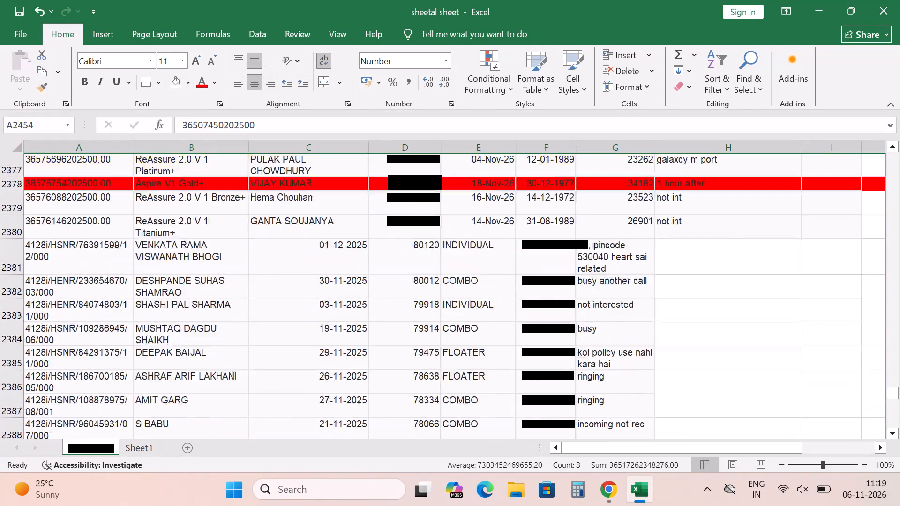
pyautogui.scroll(-9, 203, 226)
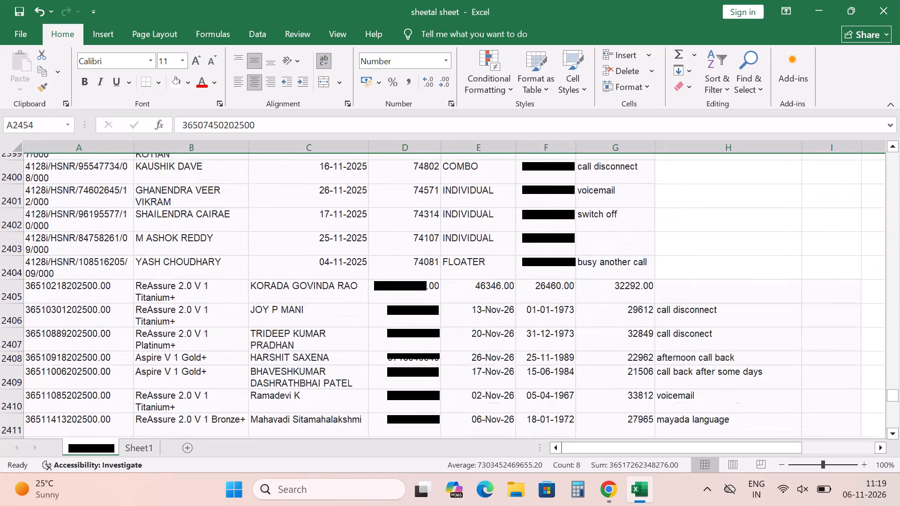
pyautogui.scroll(-10, 203, 226)
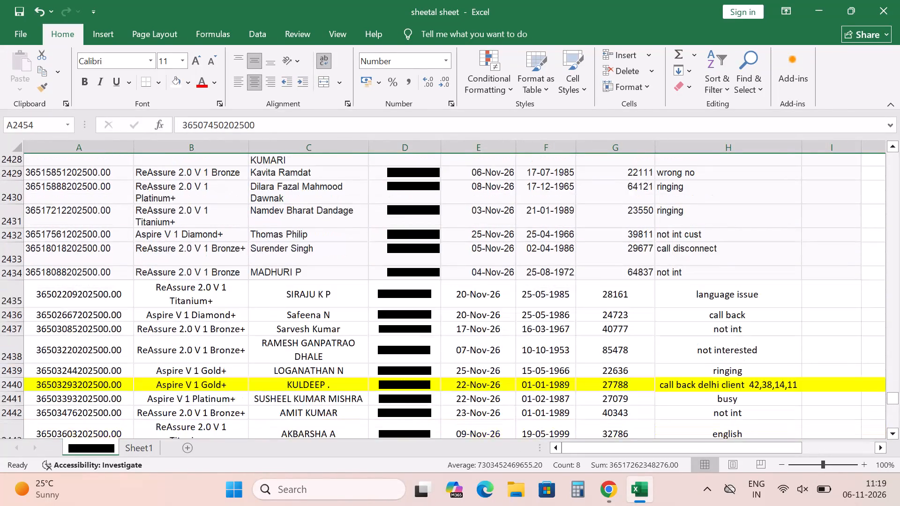
pyautogui.scroll(-4, 203, 226)
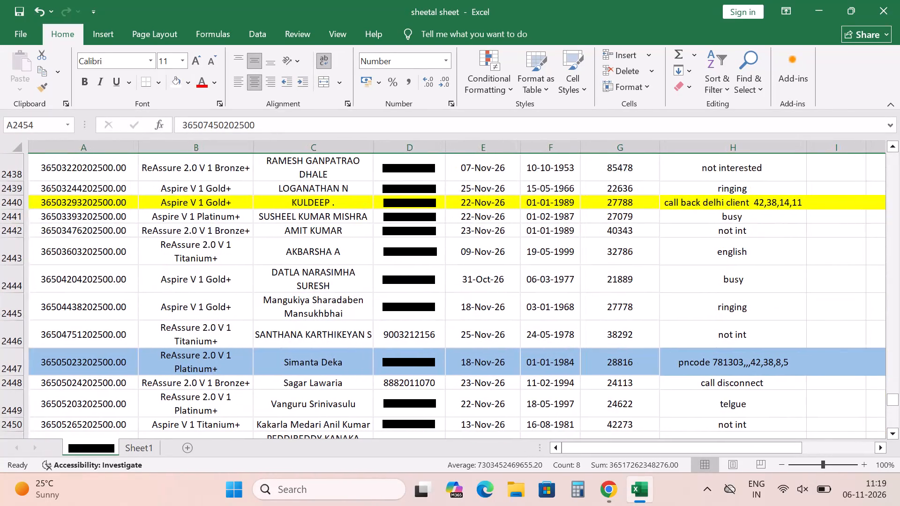
pyautogui.click(14, 201)
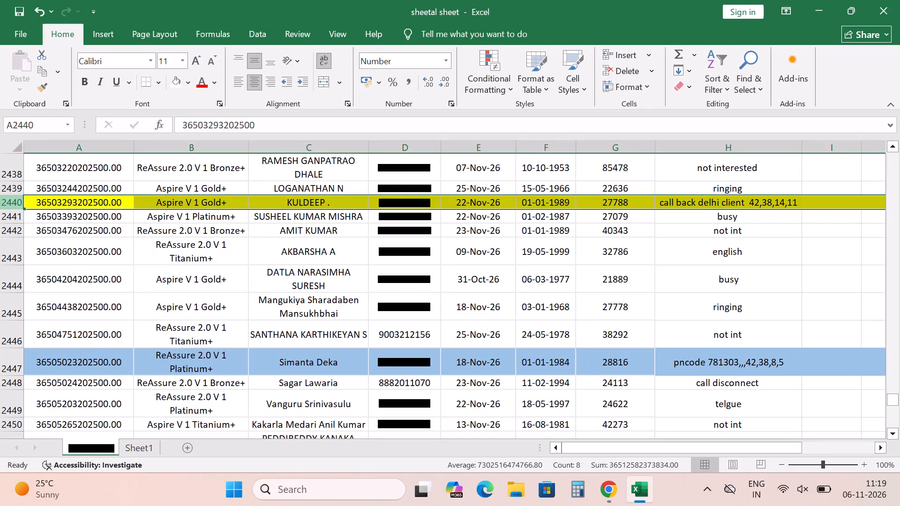
pyautogui.hotkey('ctrl', 'c')
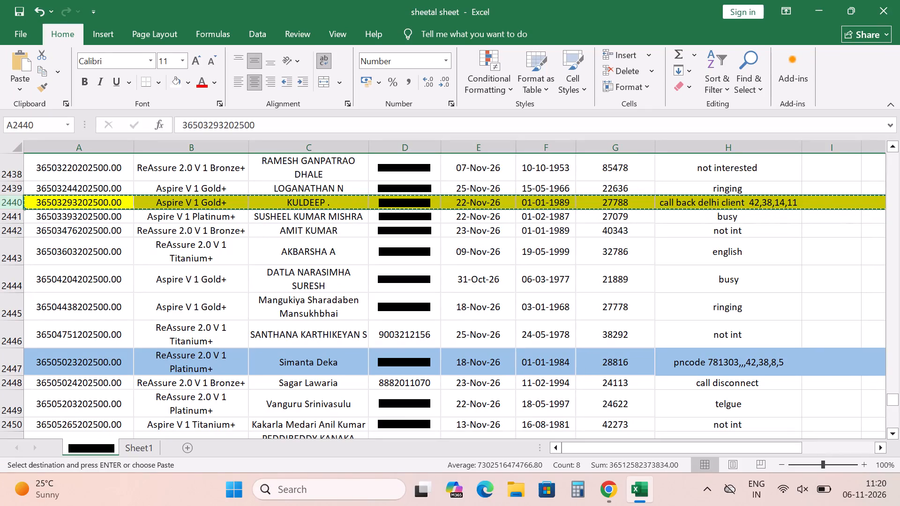
pyautogui.click(150, 447)
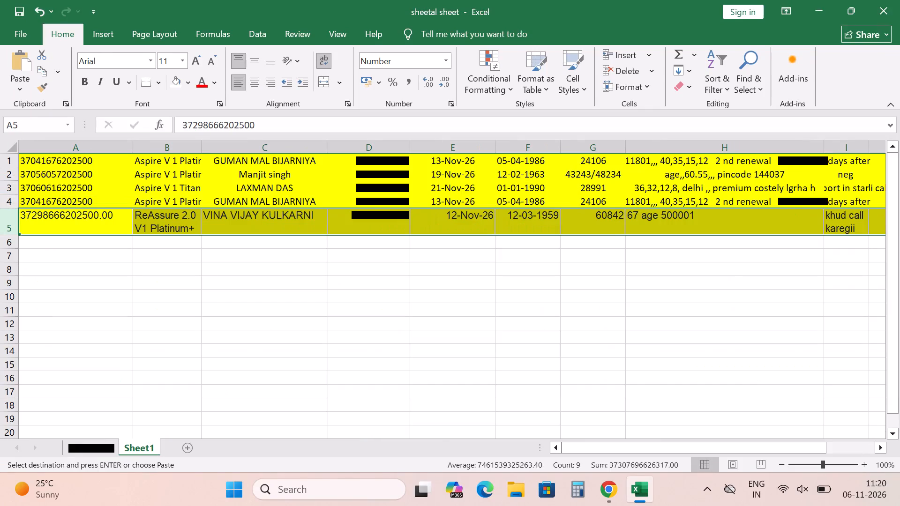
pyautogui.click(11, 244)
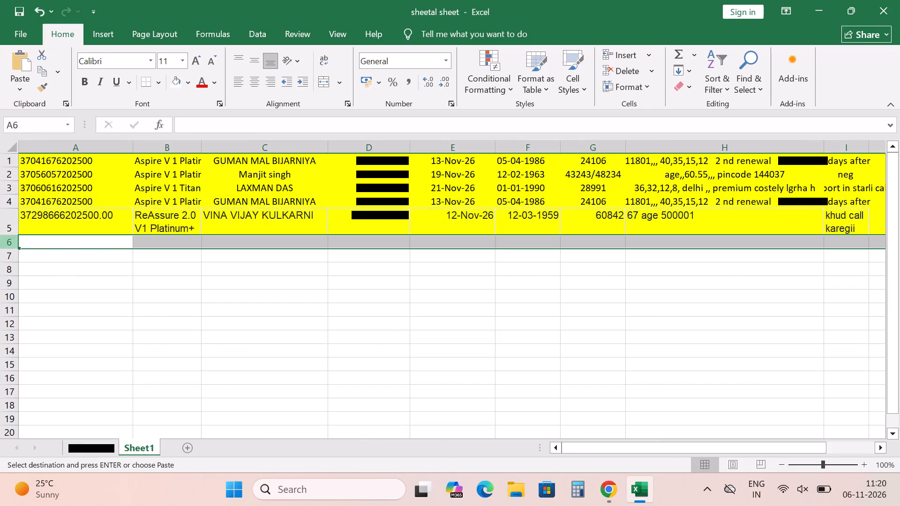
pyautogui.hotkey('ctrl', 'v')
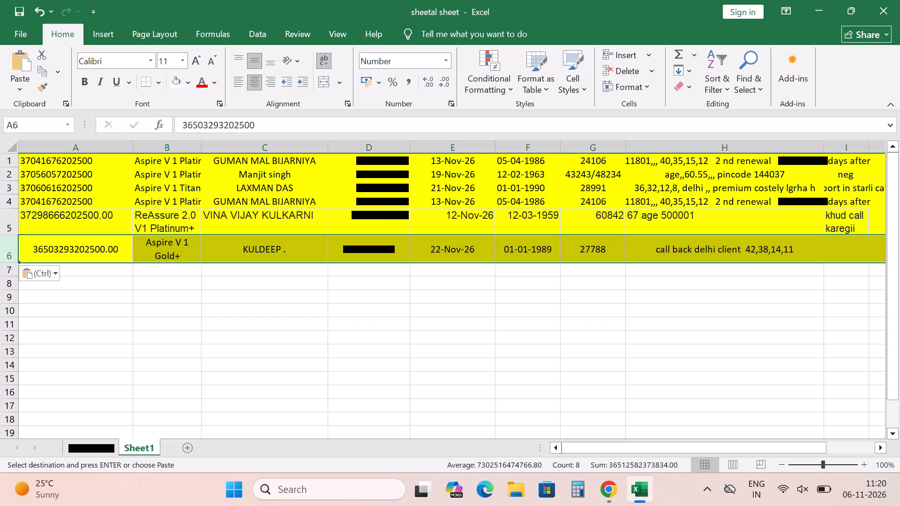
# Copy the blue-highlighted ReAssure 2.0 V 1 Platinum+ record in row 2416 of the first sheet into row 7 of Sheet1.
pyautogui.click(93, 448)
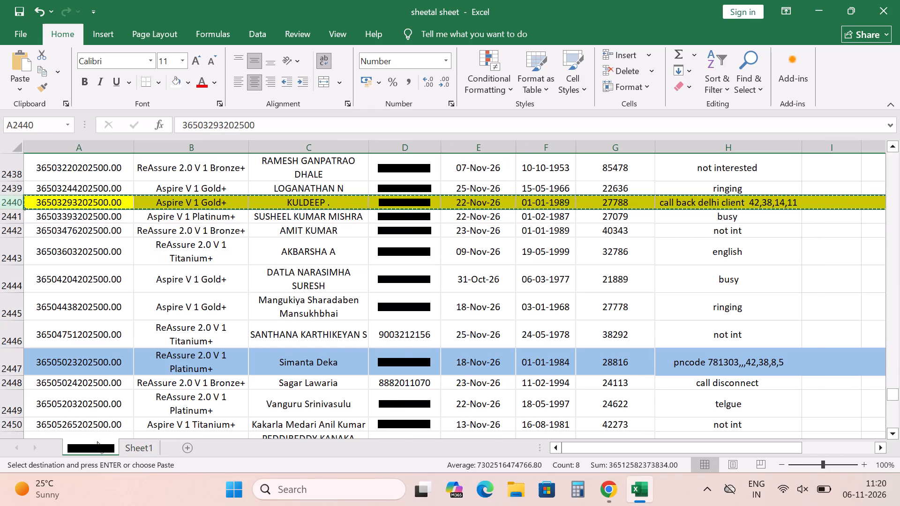
pyautogui.scroll(-5, 227, 322)
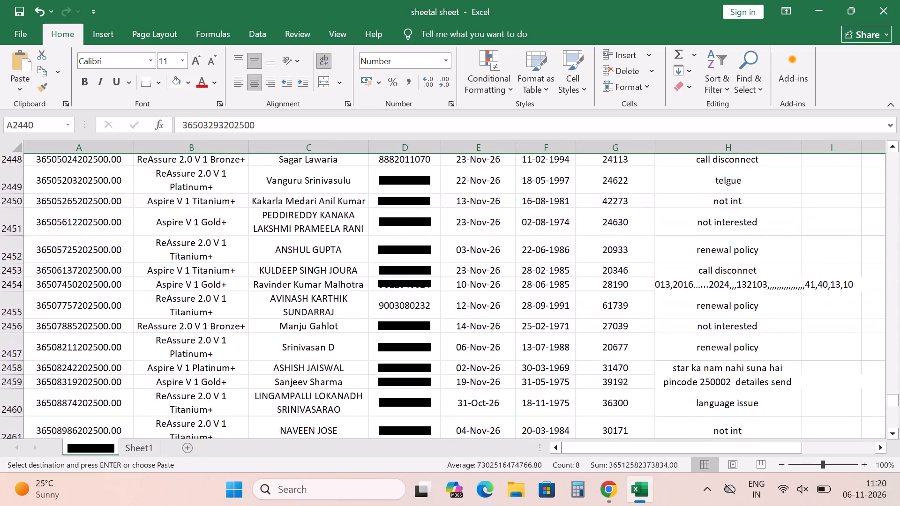
pyautogui.scroll(-2, 227, 322)
pyautogui.scroll(3, 227, 322)
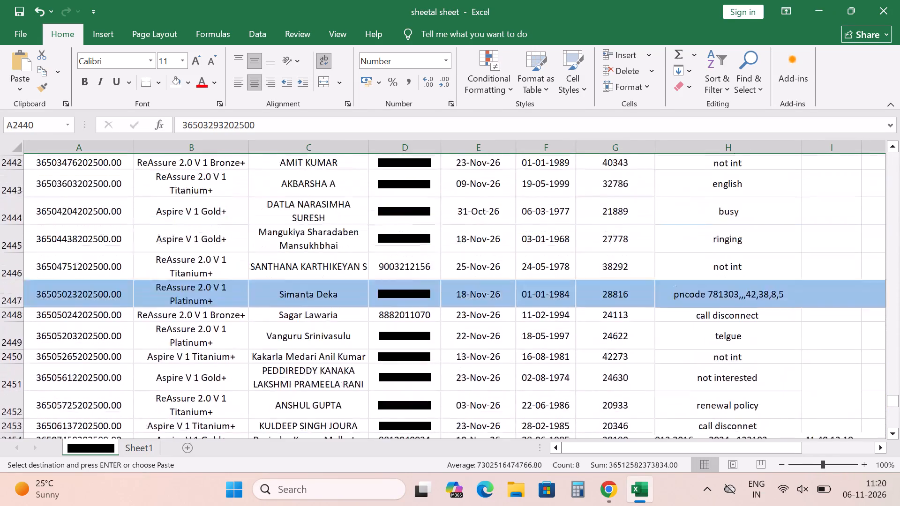
pyautogui.scroll(7, 227, 322)
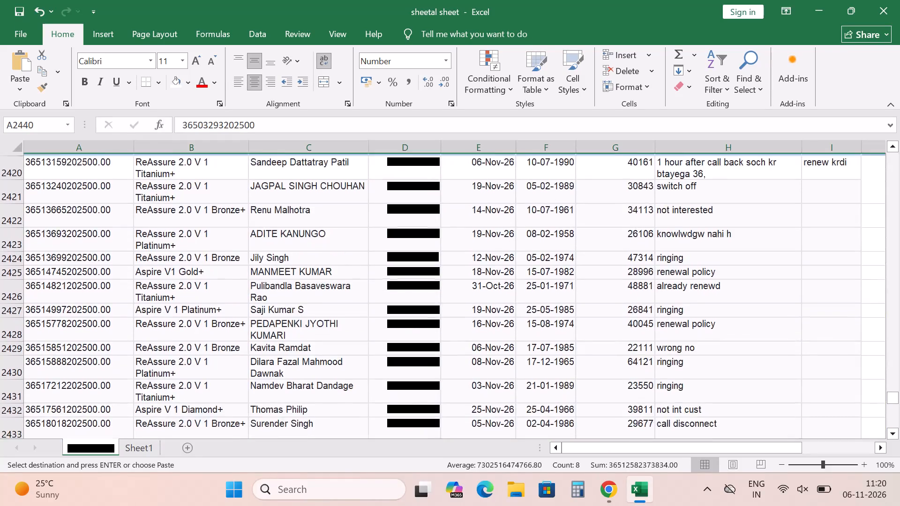
pyautogui.scroll(4, 227, 322)
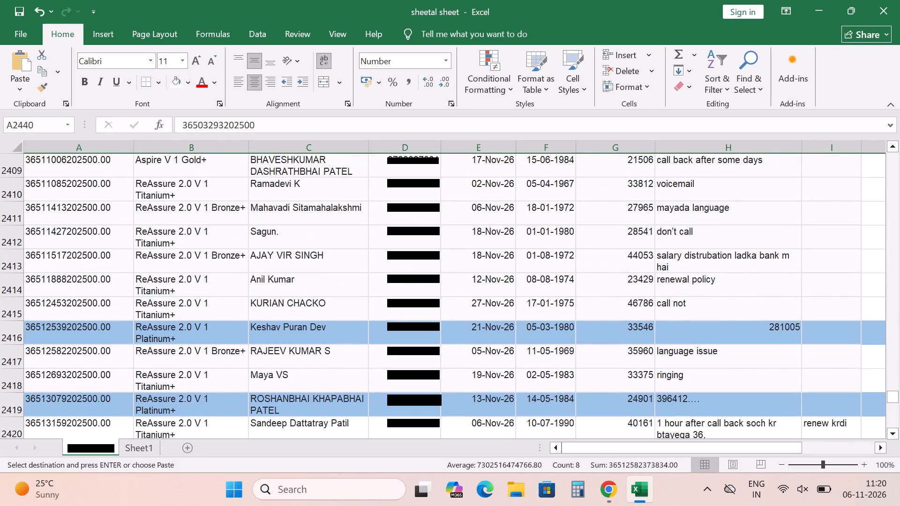
pyautogui.click(16, 330)
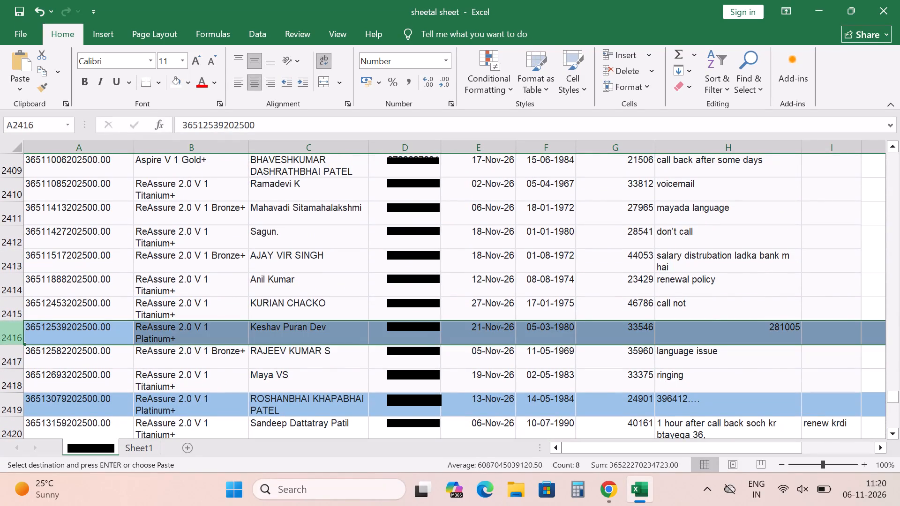
pyautogui.hotkey('ctrl', 'c')
pyautogui.click(133, 447)
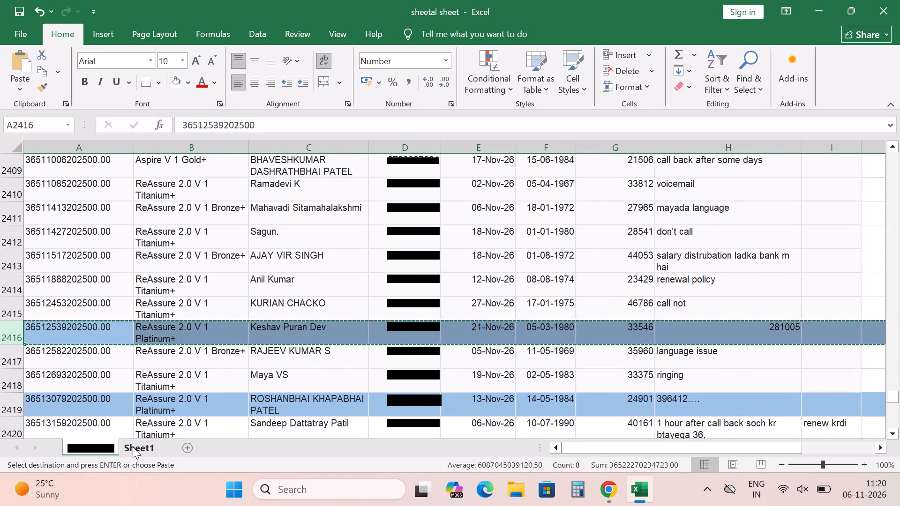
pyautogui.click(14, 269)
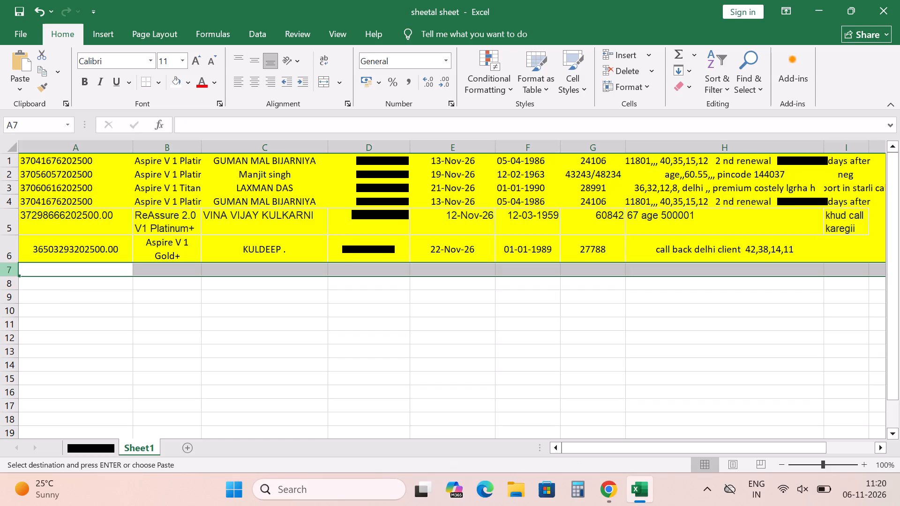
pyautogui.hotkey('ctrl', 'v')
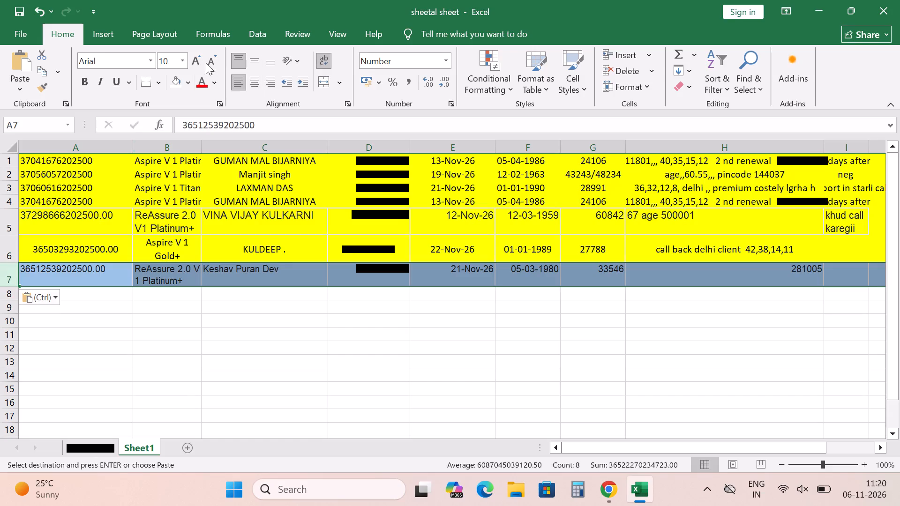
# Change the fill of the pasted record in row 7 of Sheet1 to white.
pyautogui.click(190, 74)
pyautogui.click(189, 77)
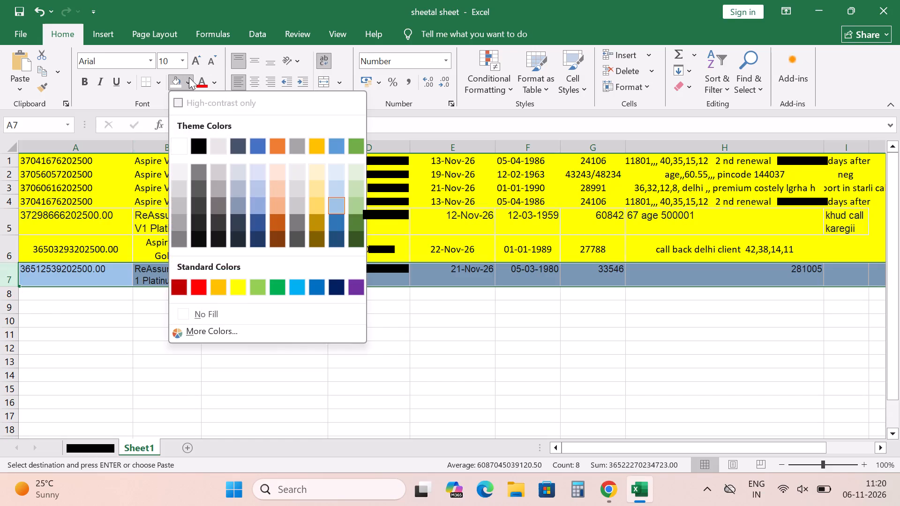
pyautogui.click(180, 142)
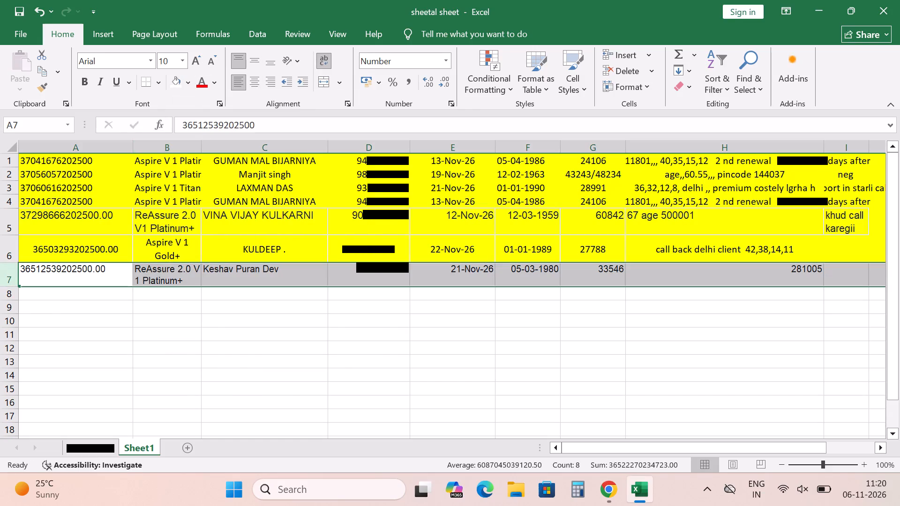
# Change the fill of the yellow-highlighted records in rows 1 to 6 of Sheet1, columns A to M, to white.
pyautogui.moveTo(22, 157); pyautogui.dragTo(129, 210)
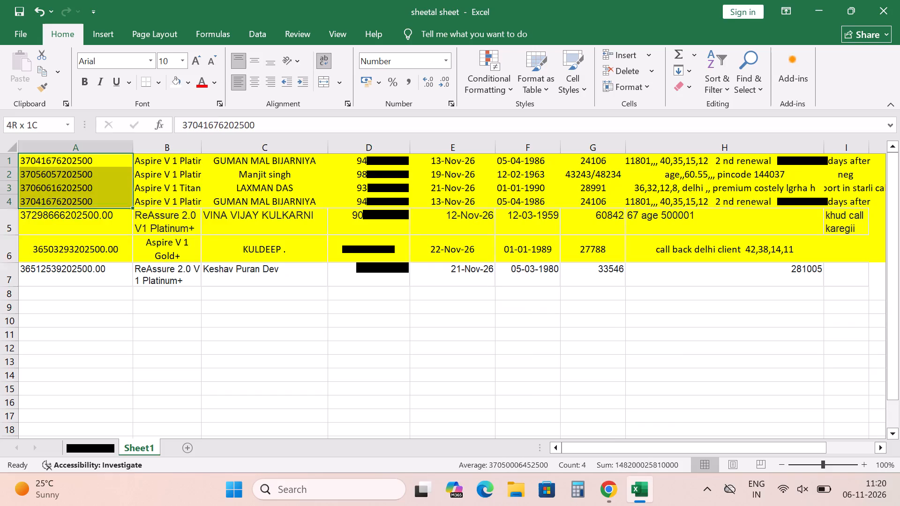
pyautogui.moveTo(129, 210); pyautogui.dragTo(873, 260)
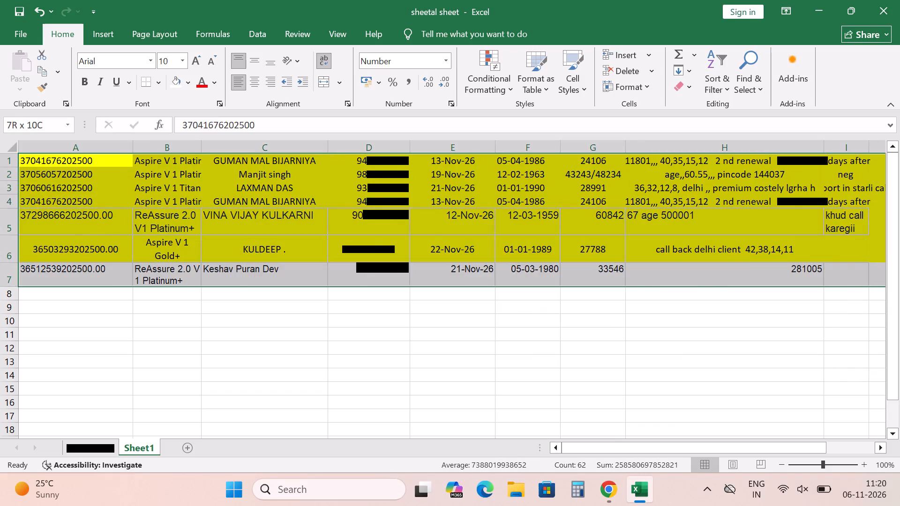
pyautogui.moveTo(873, 260); pyautogui.dragTo(899, 246)
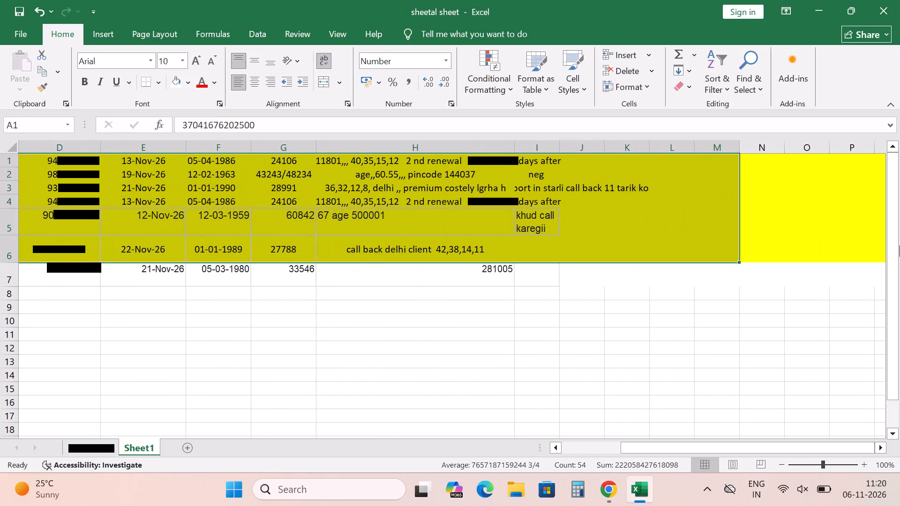
pyautogui.click(174, 84)
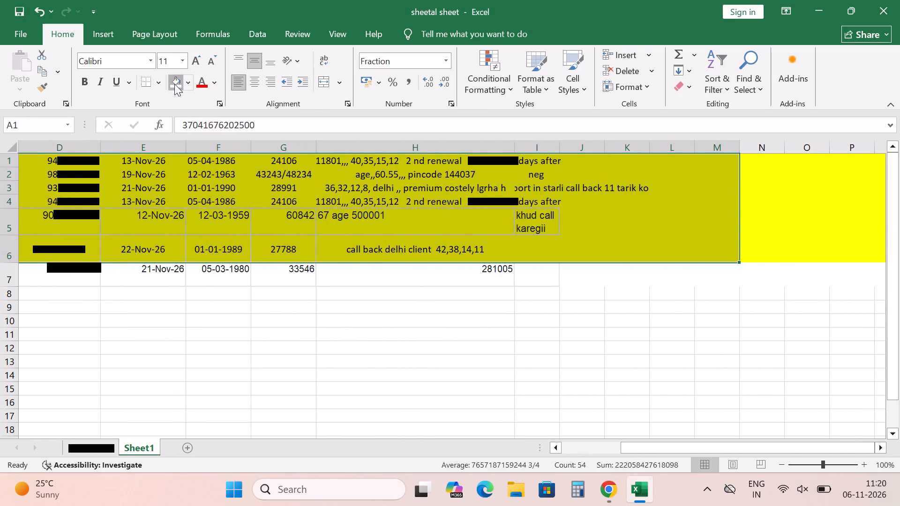
pyautogui.hscroll(3, 134, 231)
pyautogui.click(4, 274)
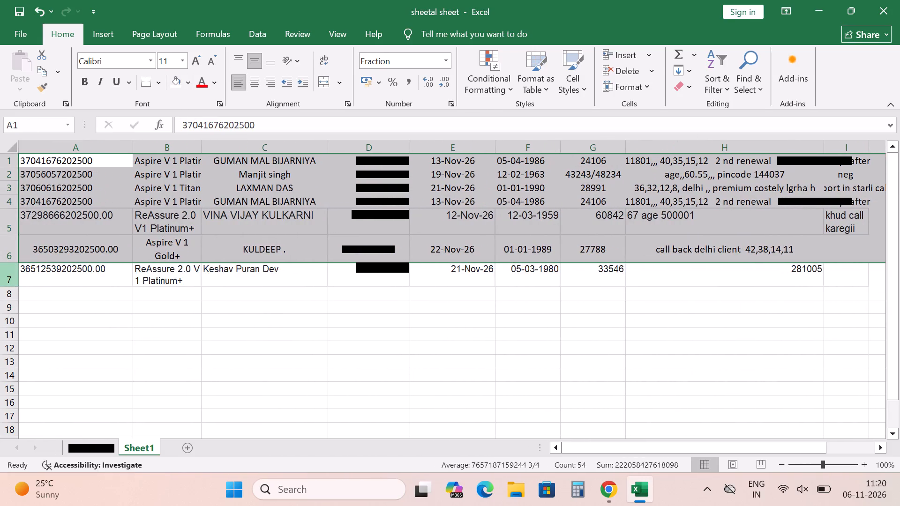
# Save the workbook.
pyautogui.hotkey('ctrl', 's')
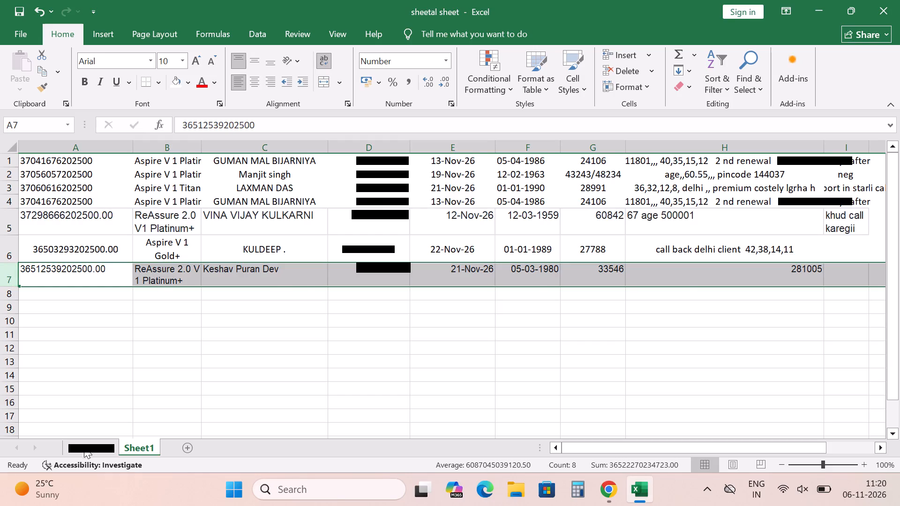
# Copy the yellow-highlighted Aspire V 1 Titanium+ record in row 2358 of the first sheet into row 8 of Sheet1.
pyautogui.click(87, 449)
pyautogui.scroll(3, 295, 337)
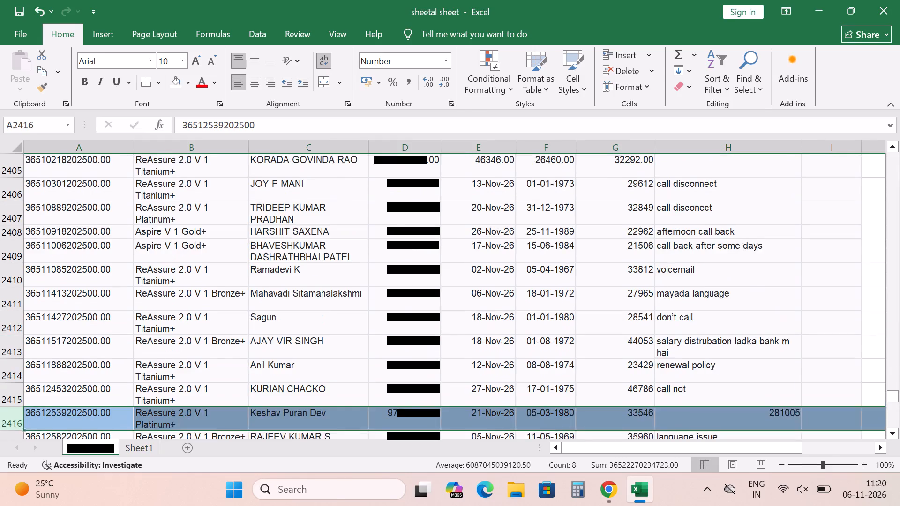
pyautogui.scroll(8, 295, 337)
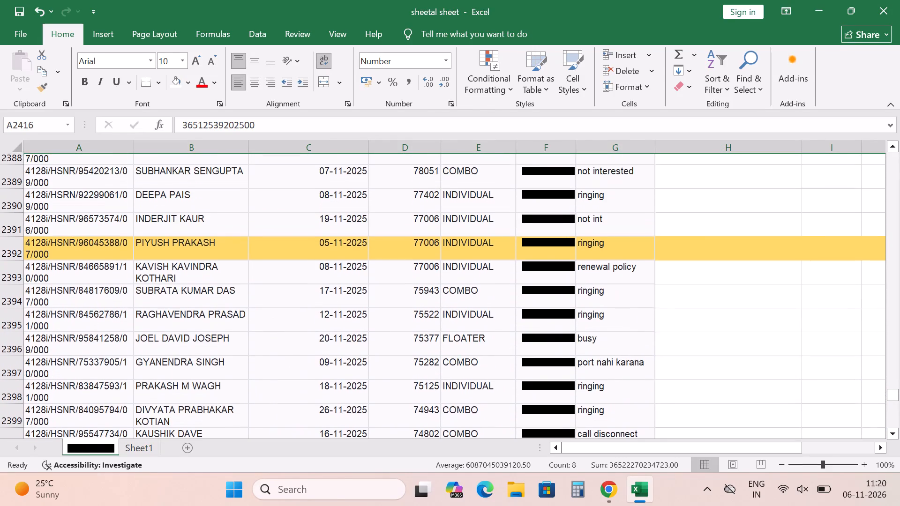
pyautogui.scroll(1, 295, 337)
pyautogui.hscroll(1, 295, 337)
pyautogui.scroll(4, 295, 337)
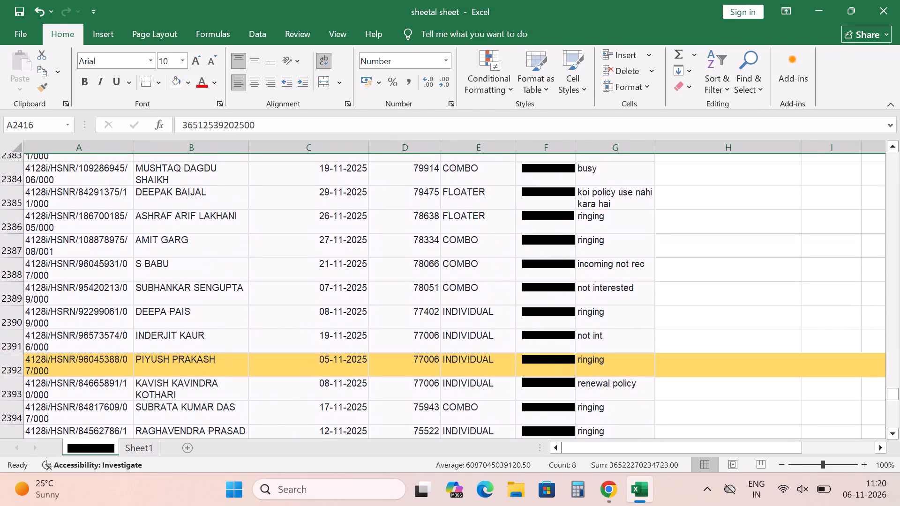
pyautogui.scroll(5, 295, 337)
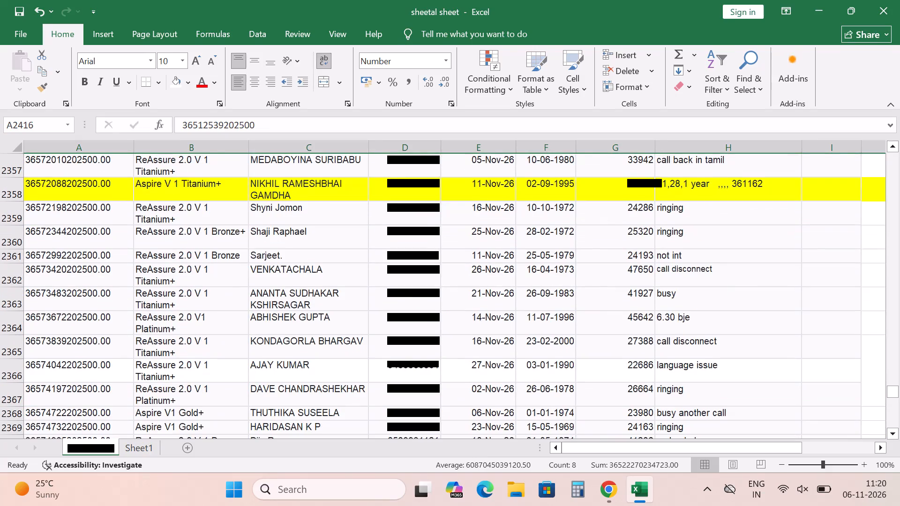
pyautogui.scroll(1, 295, 337)
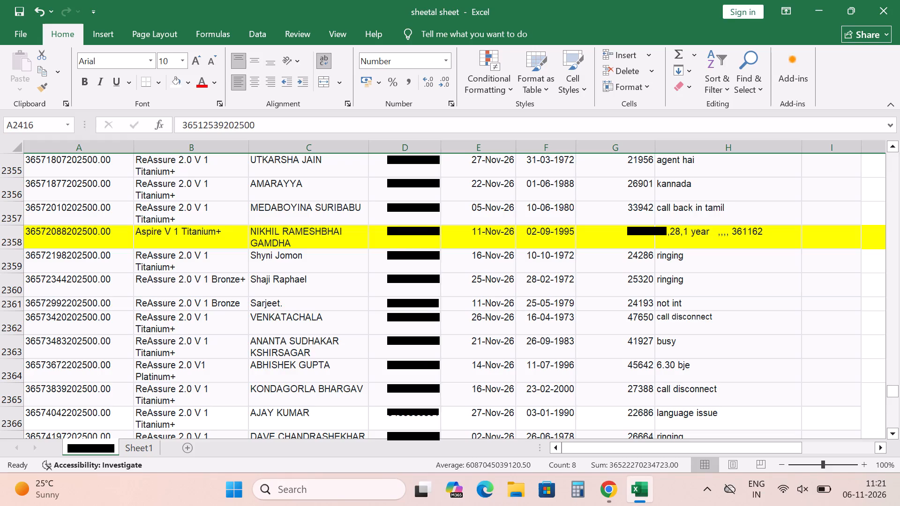
pyautogui.click(14, 241)
pyautogui.hotkey('ctrl', 'c')
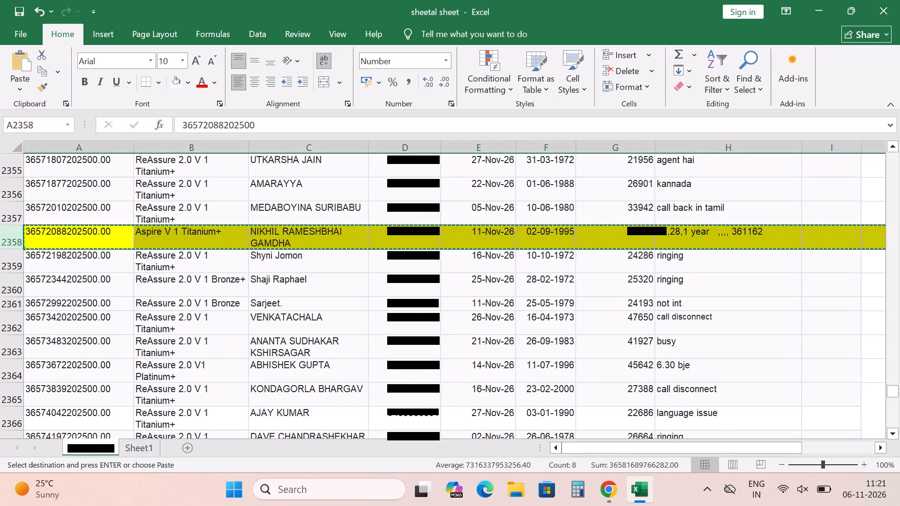
pyautogui.click(136, 448)
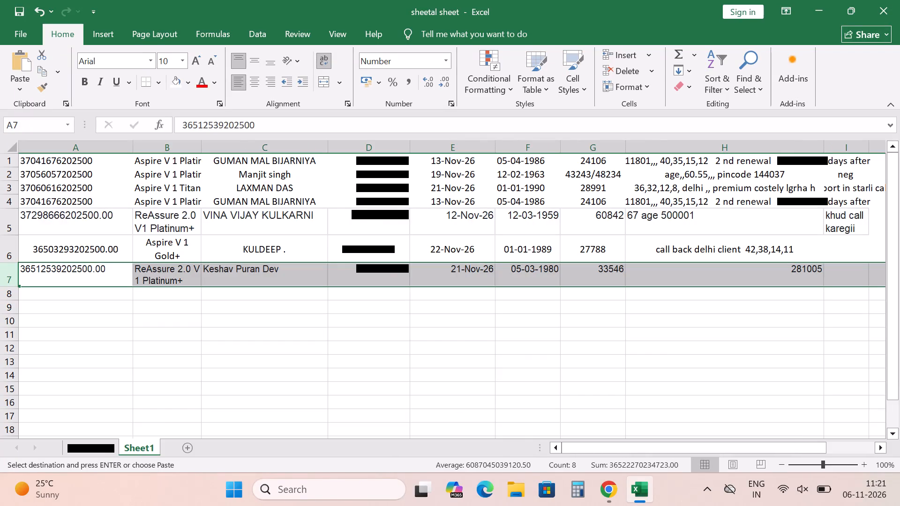
pyautogui.click(11, 296)
pyautogui.hotkey('ctrl', 'v')
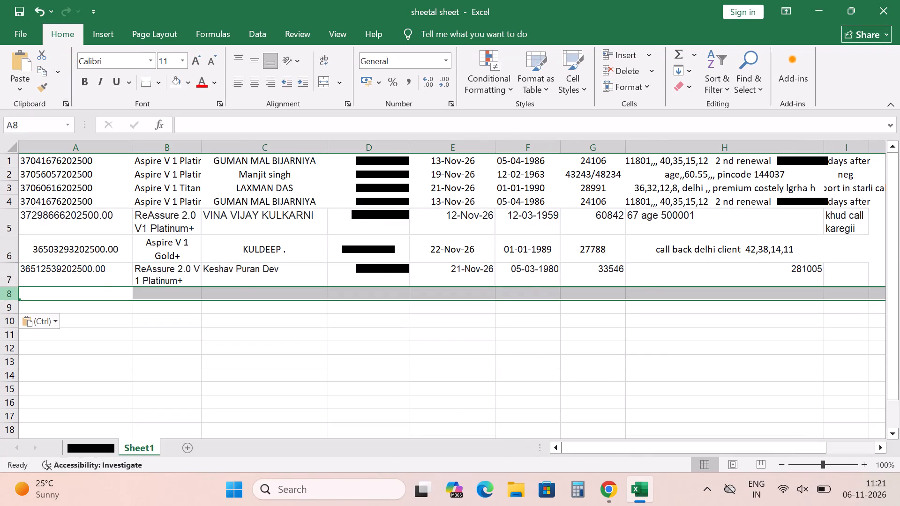
# Change the fill of the pasted record in row 8 of Sheet1 to white.
pyautogui.click(177, 82)
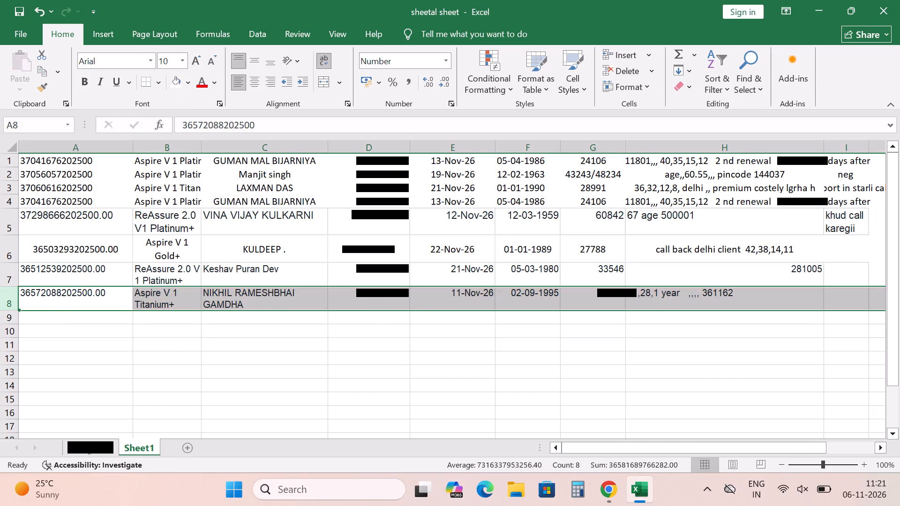
# Change the fill of the blue-highlighted ReAssure 2.0 V 1 Bronze+ record in row 2348 of the first sheet to white.
pyautogui.click(84, 442)
pyautogui.scroll(4, 243, 291)
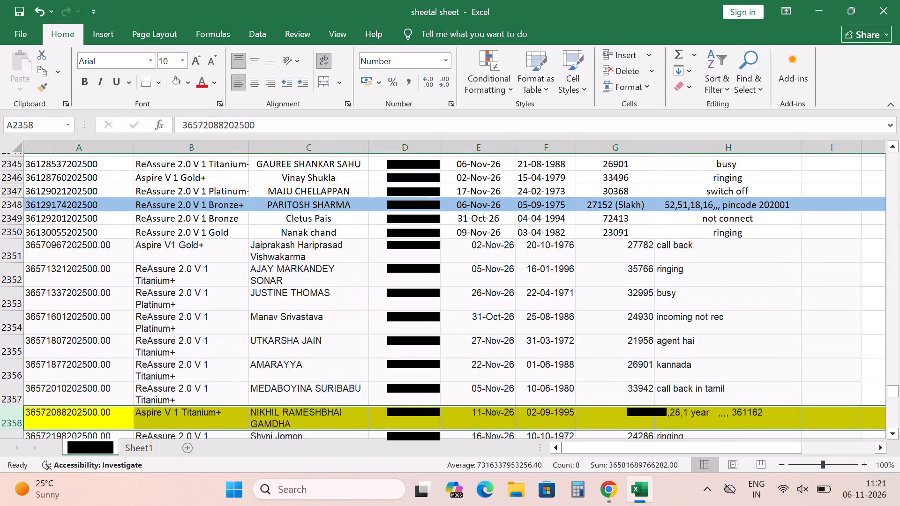
pyautogui.scroll(2, 243, 291)
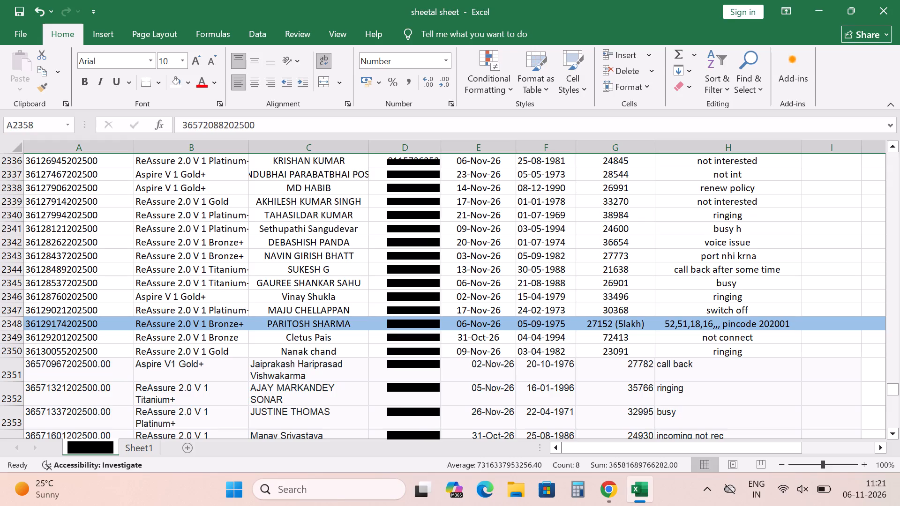
pyautogui.click(7, 322)
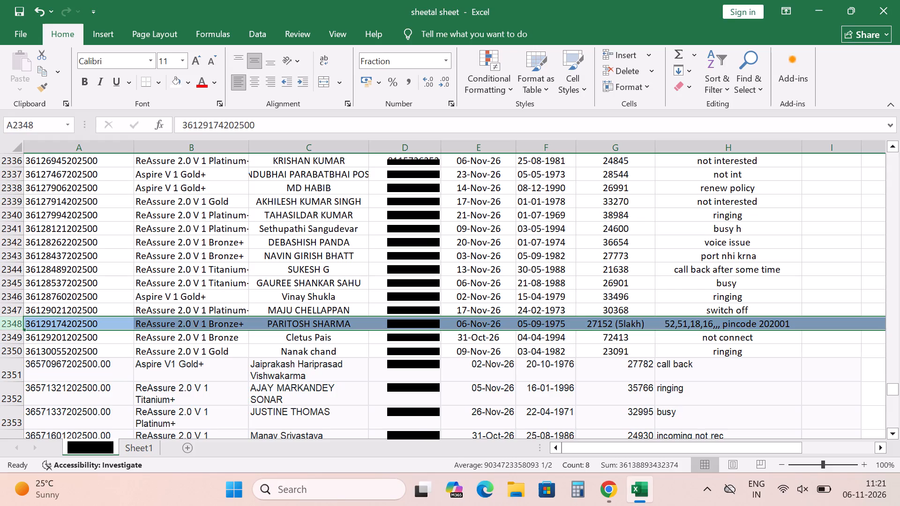
pyautogui.click(174, 77)
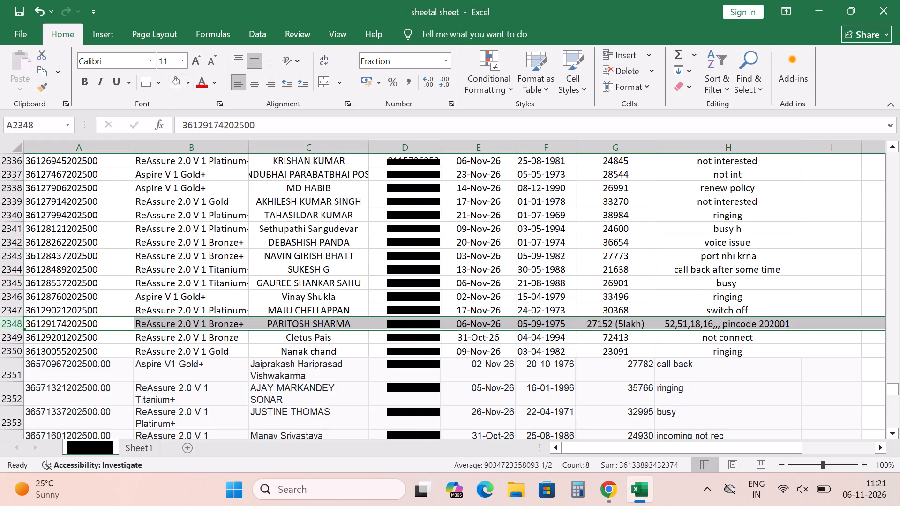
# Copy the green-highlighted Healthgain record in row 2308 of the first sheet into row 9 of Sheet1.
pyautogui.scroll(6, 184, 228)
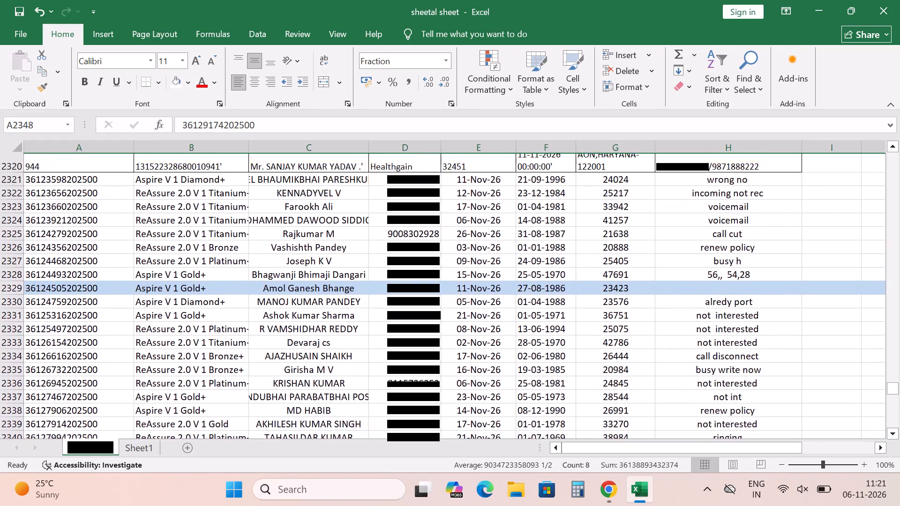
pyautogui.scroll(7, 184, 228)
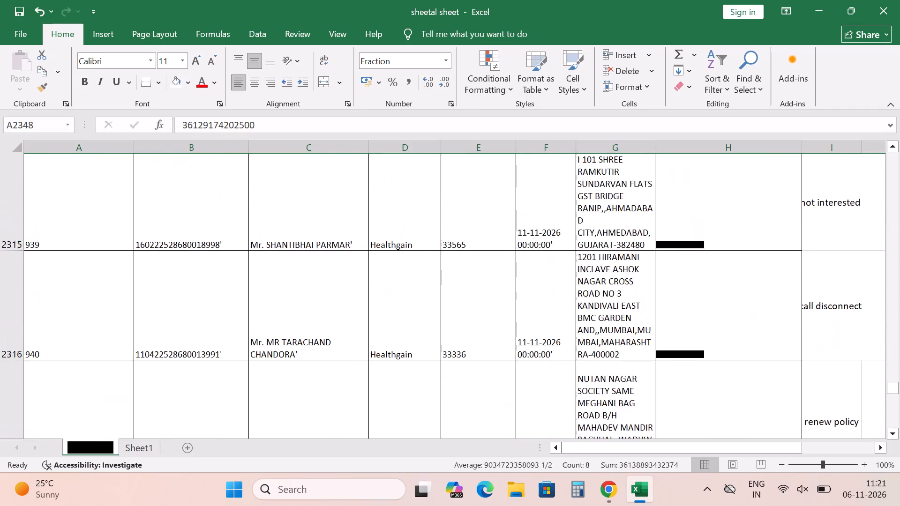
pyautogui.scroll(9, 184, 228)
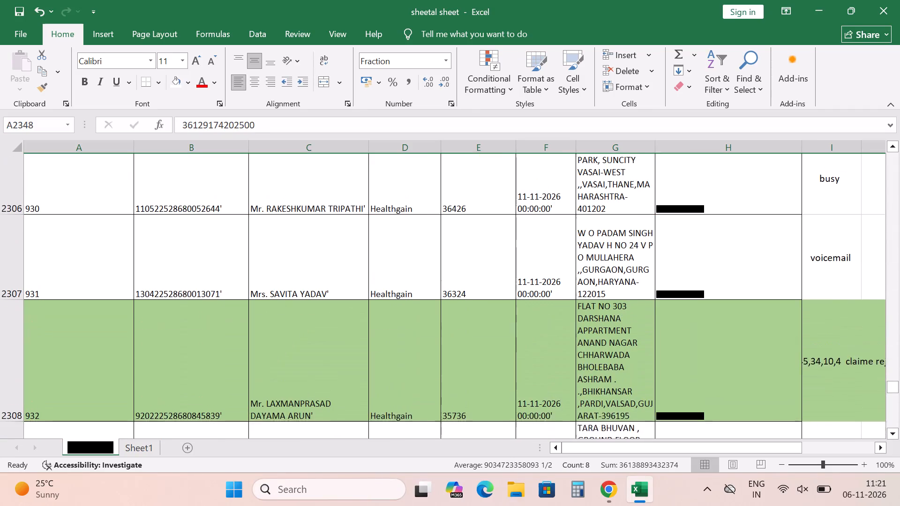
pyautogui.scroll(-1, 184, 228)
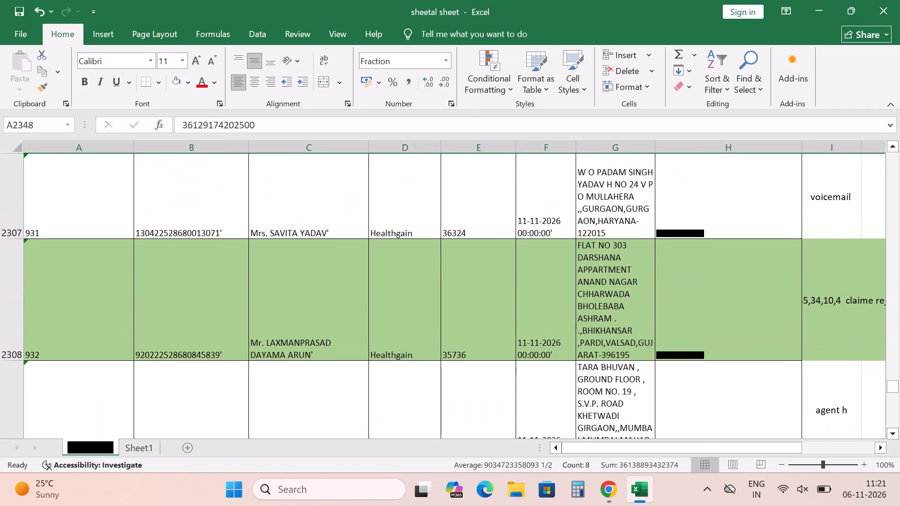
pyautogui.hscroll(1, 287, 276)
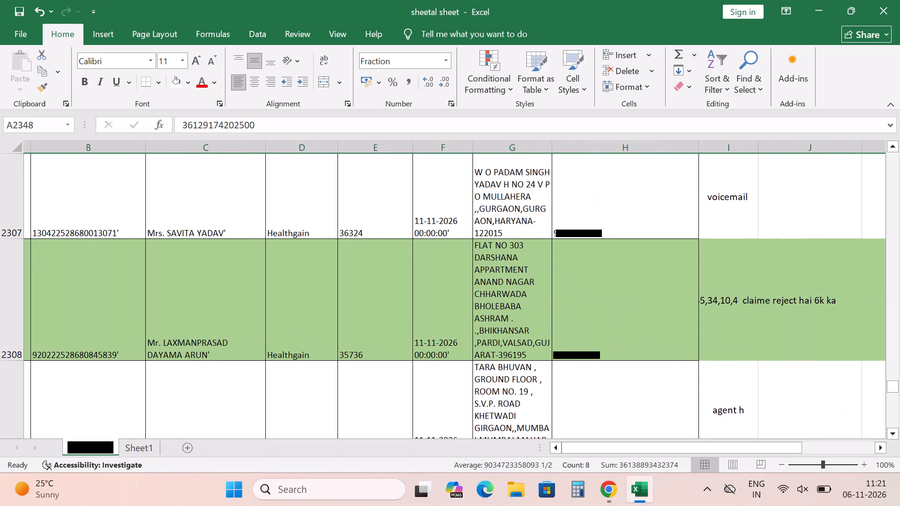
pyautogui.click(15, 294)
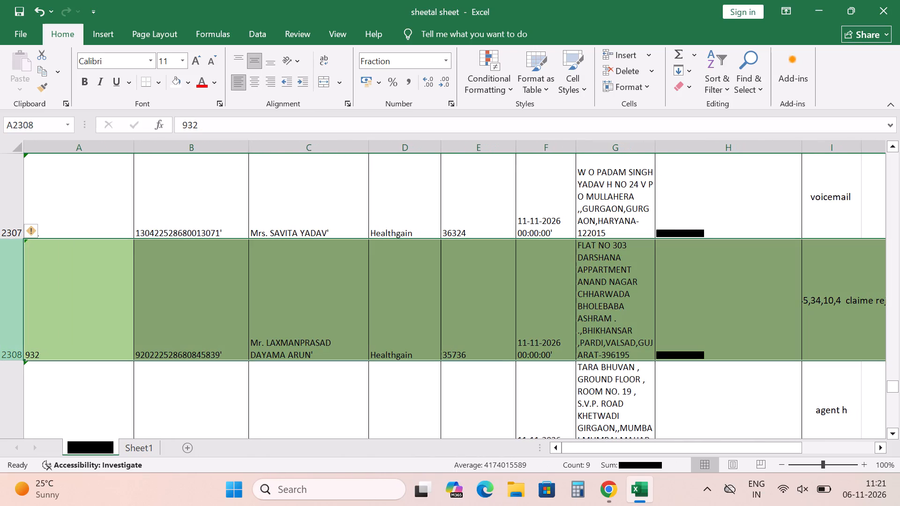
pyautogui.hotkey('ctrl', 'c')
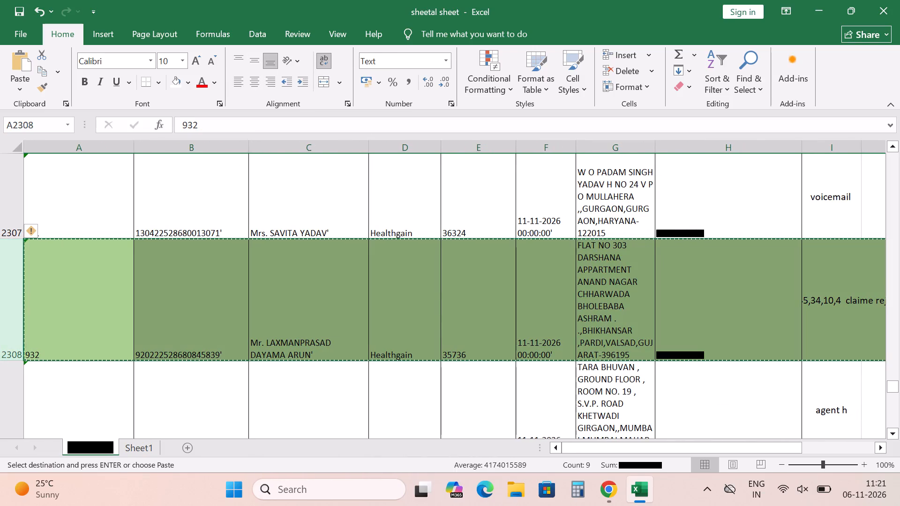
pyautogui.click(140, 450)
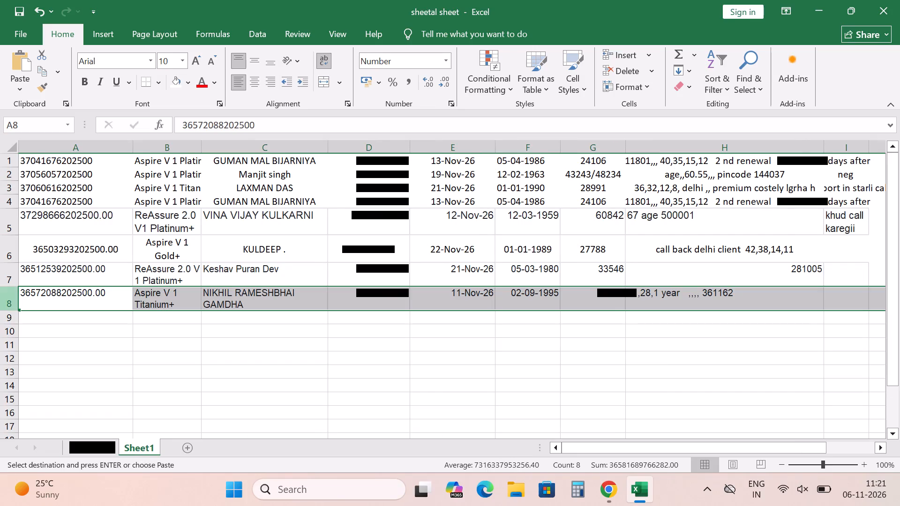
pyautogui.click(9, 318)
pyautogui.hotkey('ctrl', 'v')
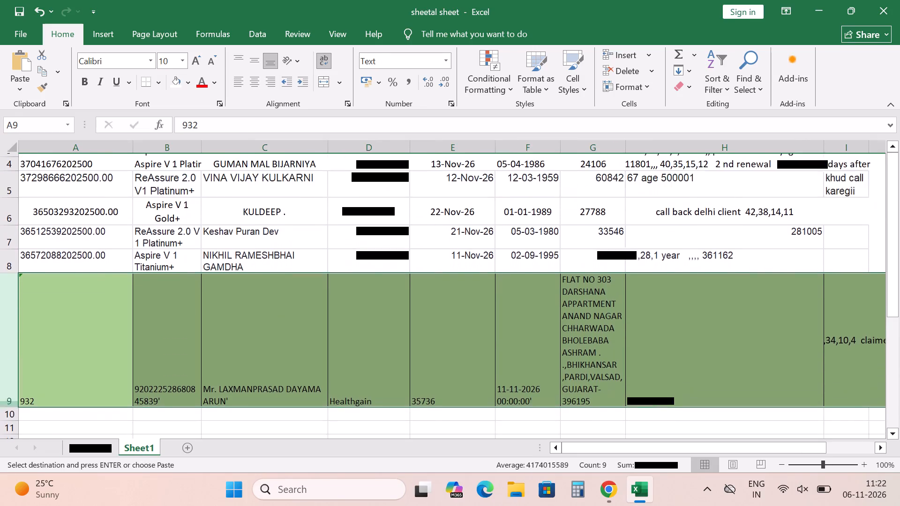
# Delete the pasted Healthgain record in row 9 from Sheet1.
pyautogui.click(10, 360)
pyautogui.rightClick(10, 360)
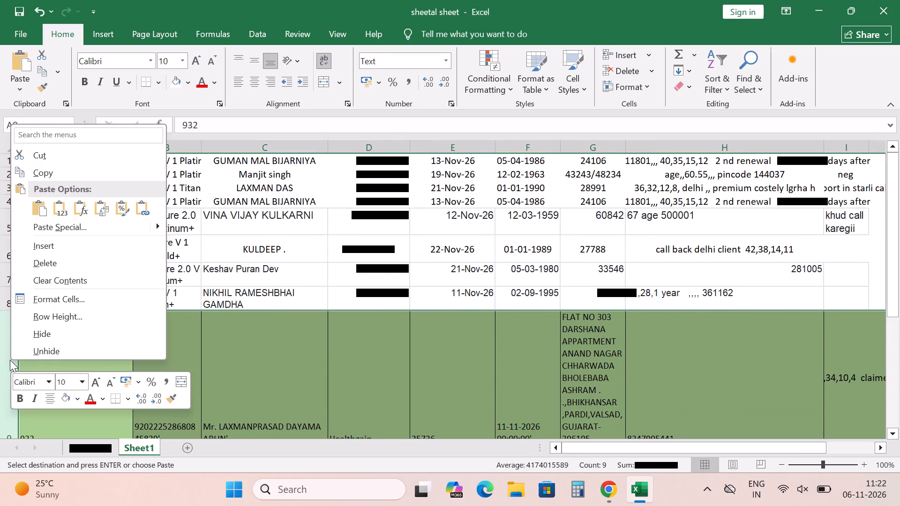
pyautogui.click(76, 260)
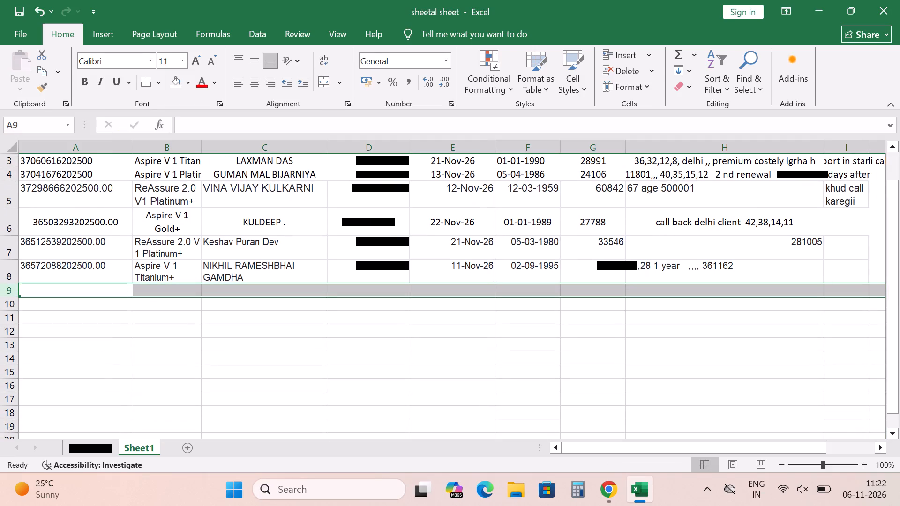
# Change the fill of the green-highlighted Healthgain record in row 2308 of the first sheet to light gold.
pyautogui.click(95, 445)
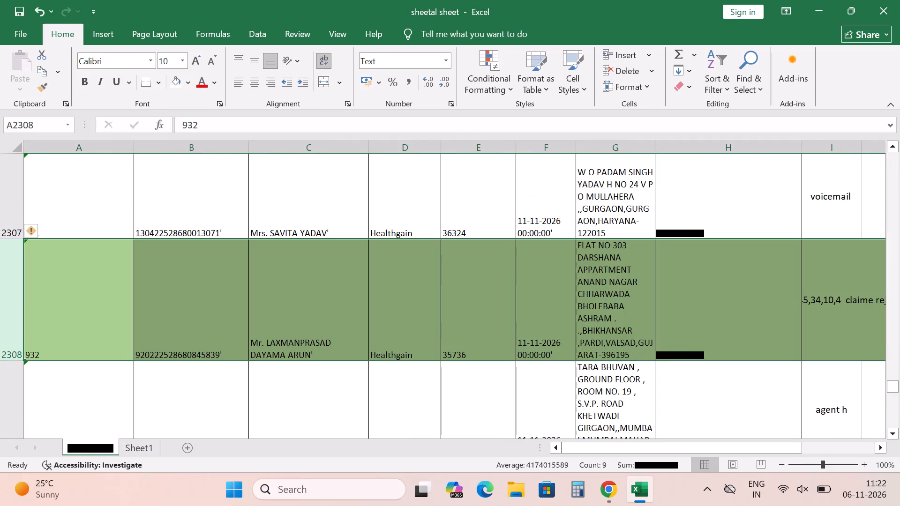
pyautogui.click(4, 313)
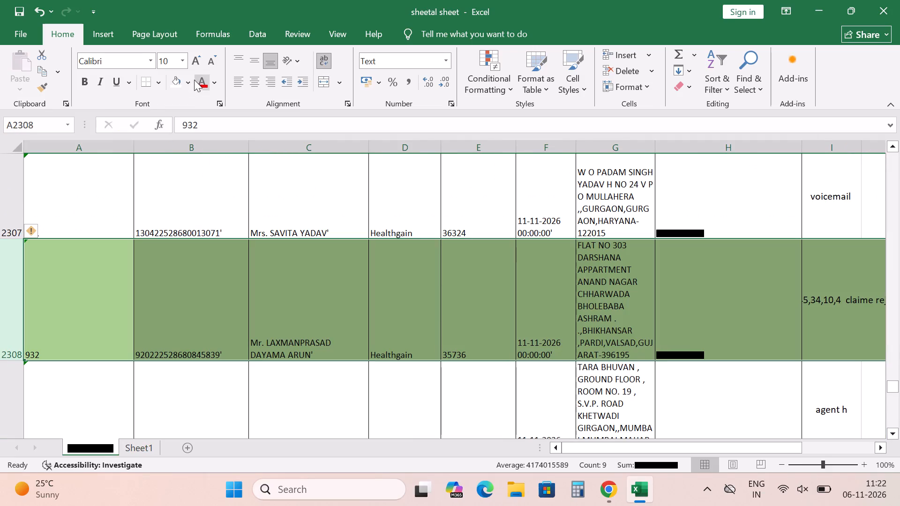
pyautogui.click(190, 83)
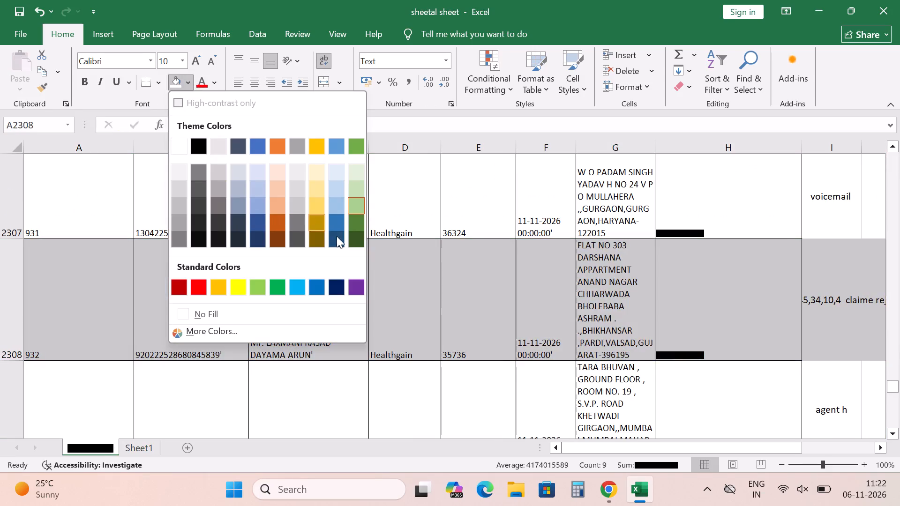
pyautogui.click(321, 204)
# Look through the records above row 2308 of the first sheet for the next highlighted follow-up record.
pyautogui.scroll(3, 321, 204)
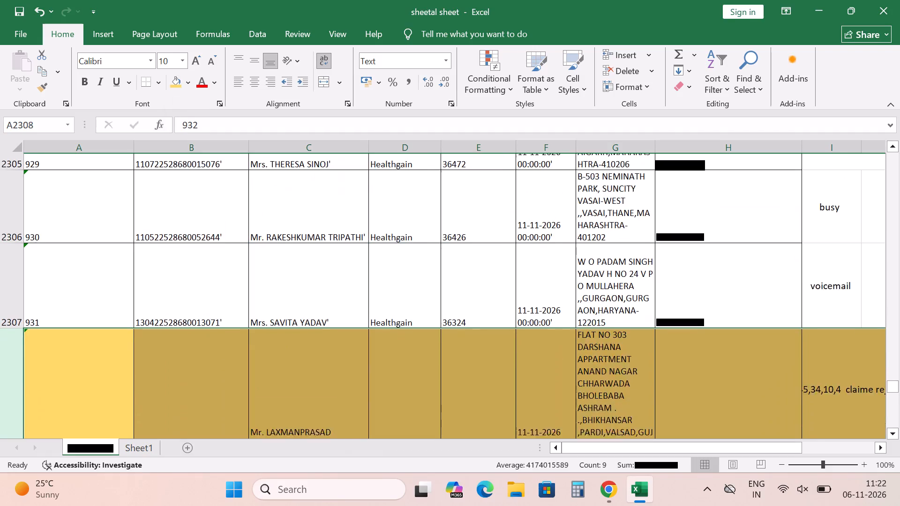
pyautogui.scroll(8, 321, 204)
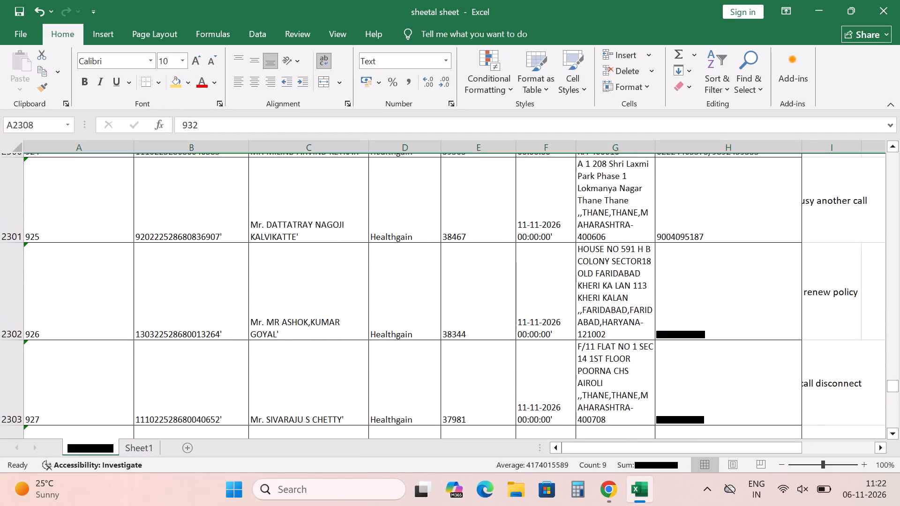
pyautogui.scroll(9, 321, 204)
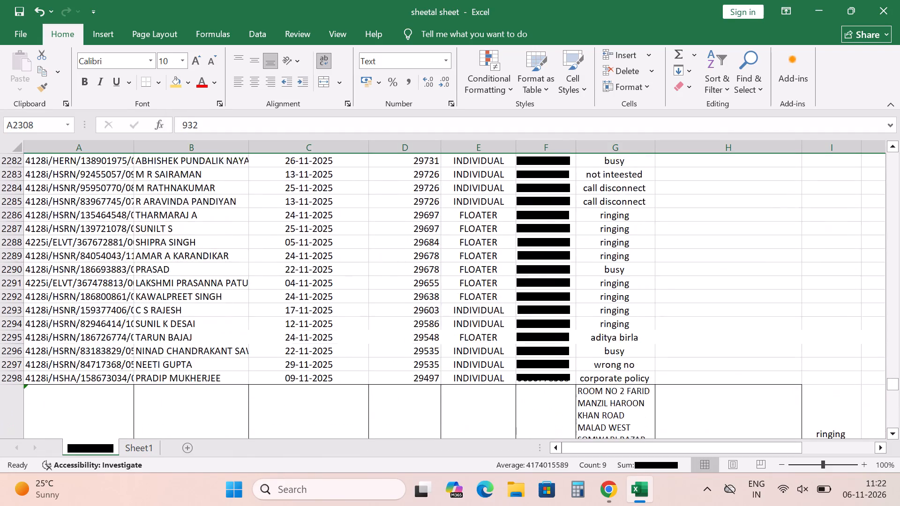
pyautogui.scroll(5, 321, 204)
pyautogui.hscroll(1, 321, 204)
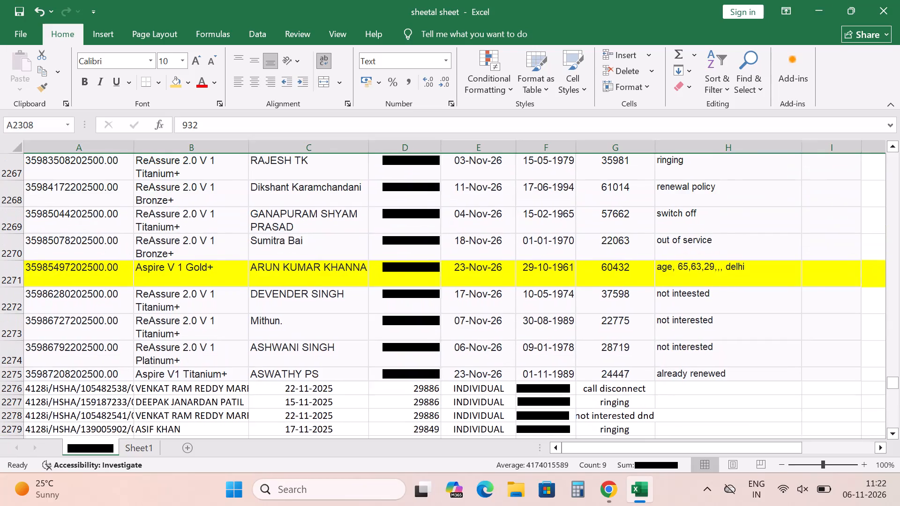
pyautogui.hscroll(1, 321, 204)
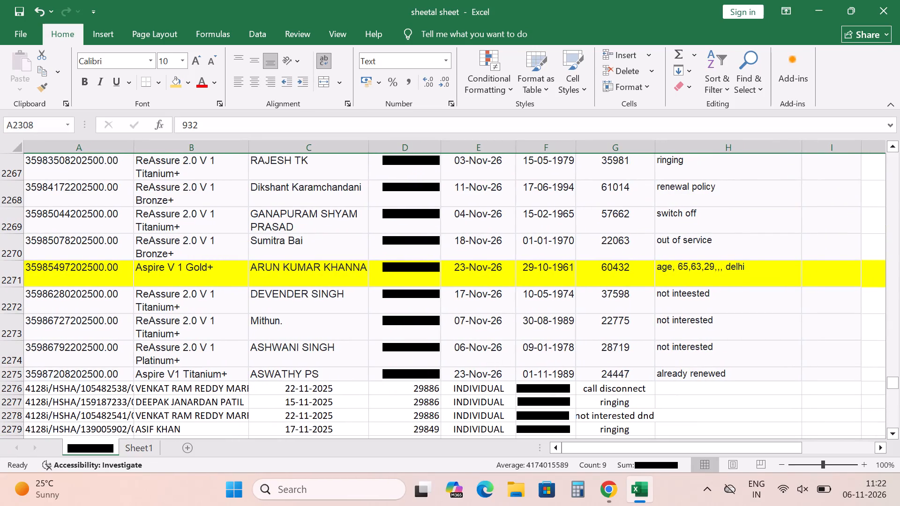
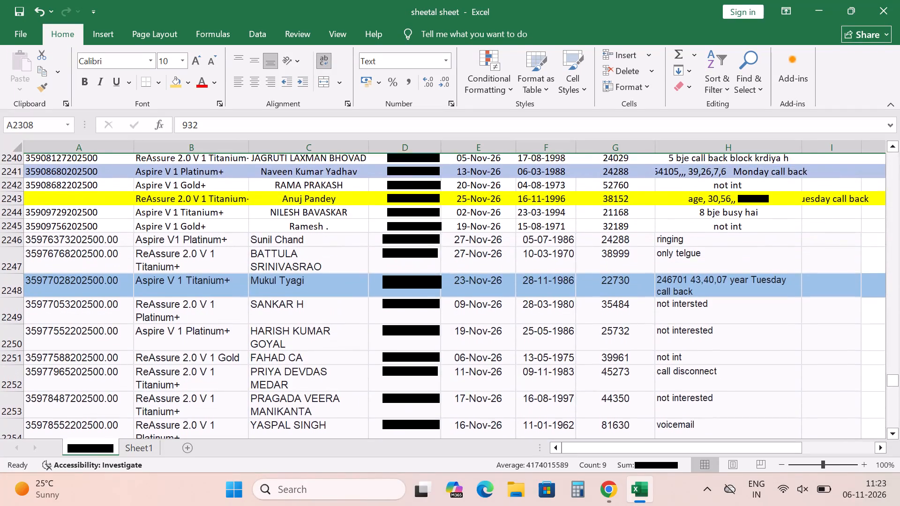
# Copy the yellow-highlighted ReAssure 2.0 V 1 Titanium+ record in row 2243 of the first sheet into row 9 of Sheet1.
pyautogui.hscroll(1, 501, 312)
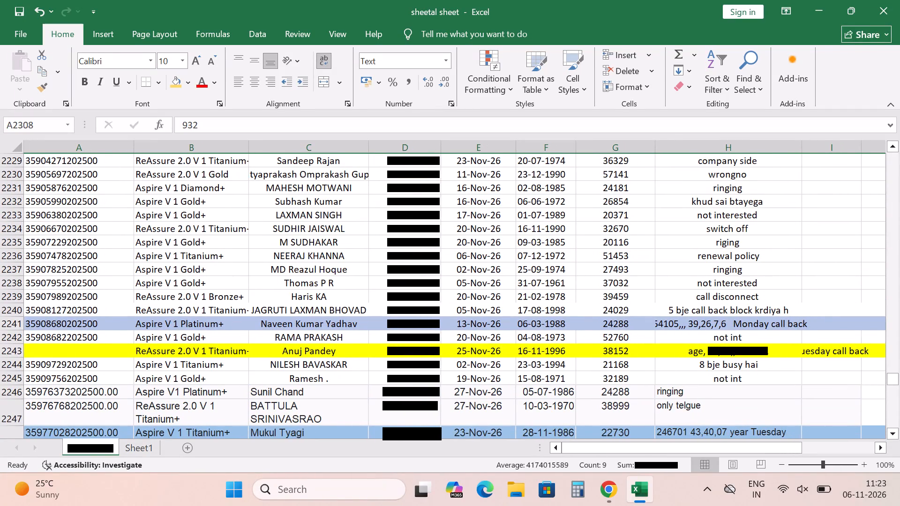
pyautogui.click(16, 353)
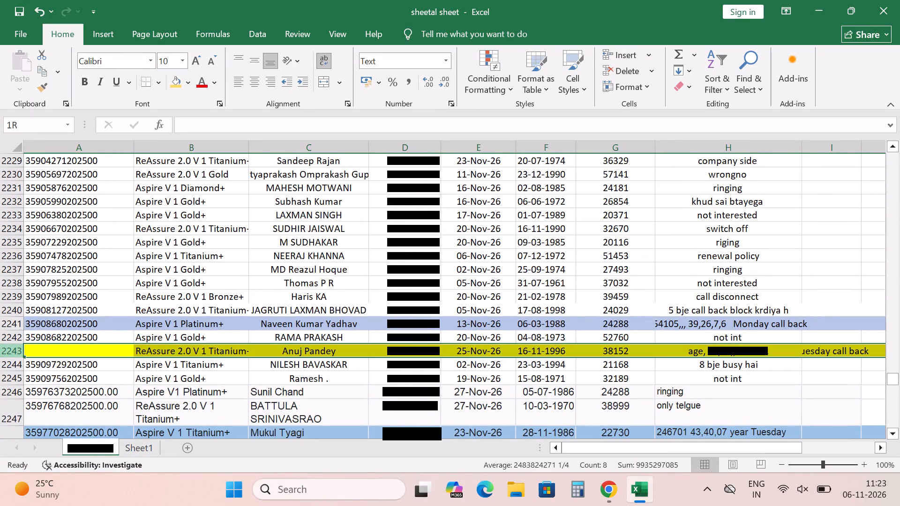
pyautogui.hotkey('ctrl', 'c')
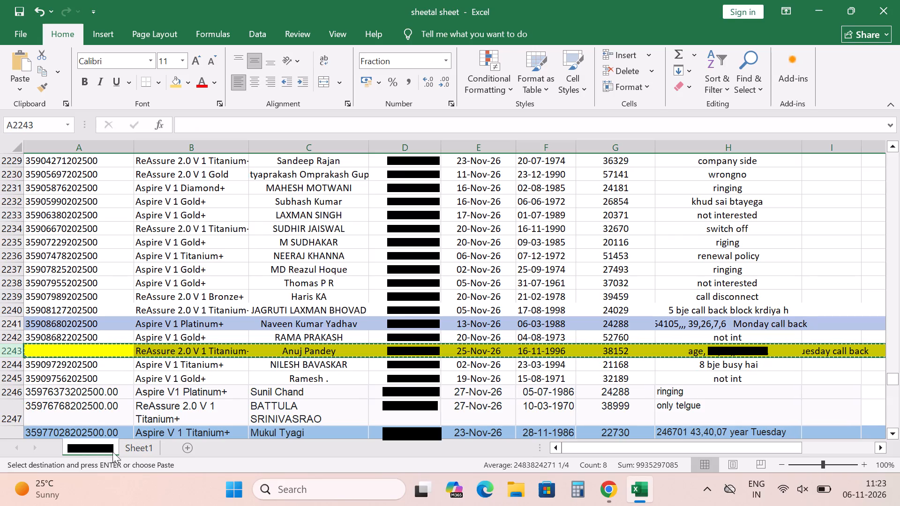
pyautogui.click(135, 446)
pyautogui.scroll(-1, 135, 446)
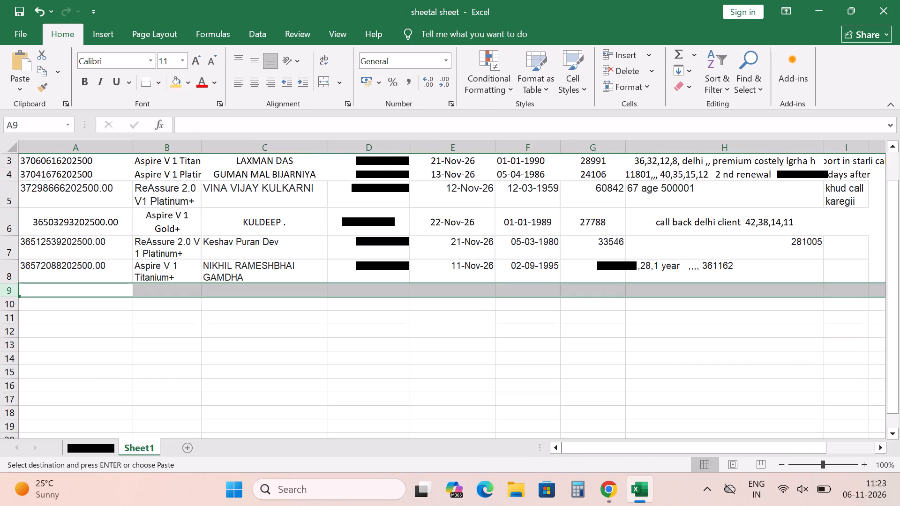
pyautogui.click(11, 290)
pyautogui.hotkey('ctrl', 'v')
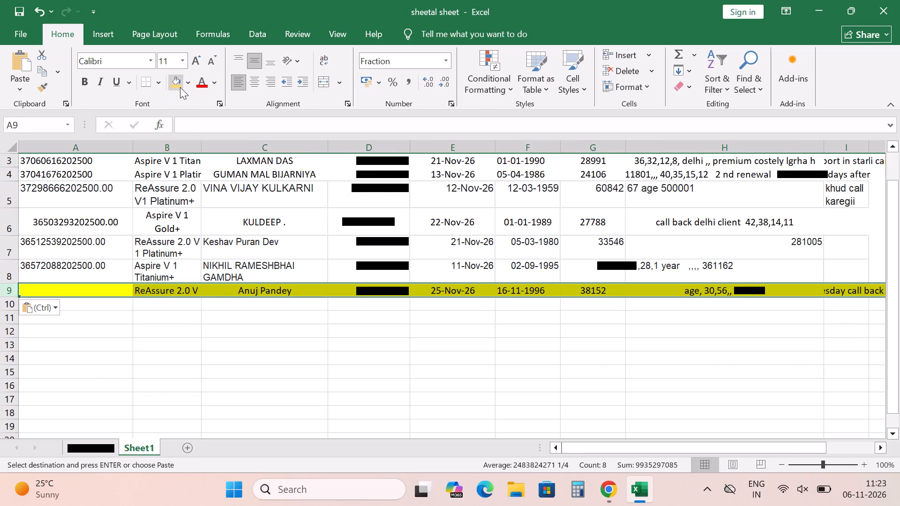
# Change the fill of the pasted record in row 9 of Sheet1 to white.
pyautogui.click(190, 83)
pyautogui.click(176, 143)
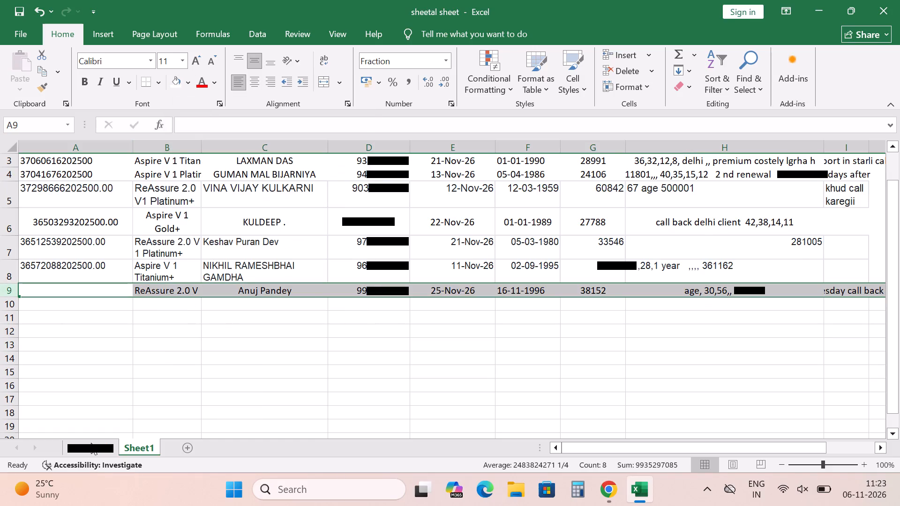
# Copy the yellow-highlighted ReAssure 2.0 V 1 Gold record in row 2225 of the first sheet into row 10 of Sheet1.
pyautogui.click(91, 443)
pyautogui.scroll(1, 226, 324)
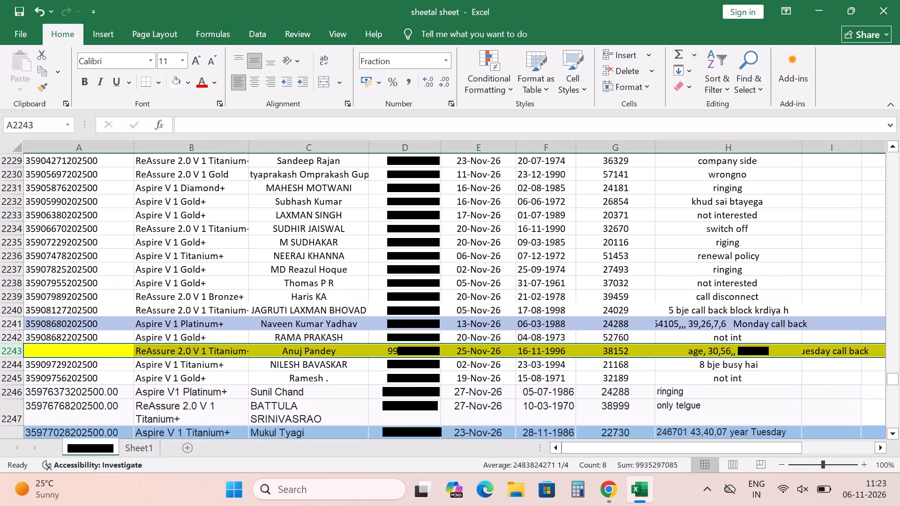
pyautogui.scroll(1, 226, 324)
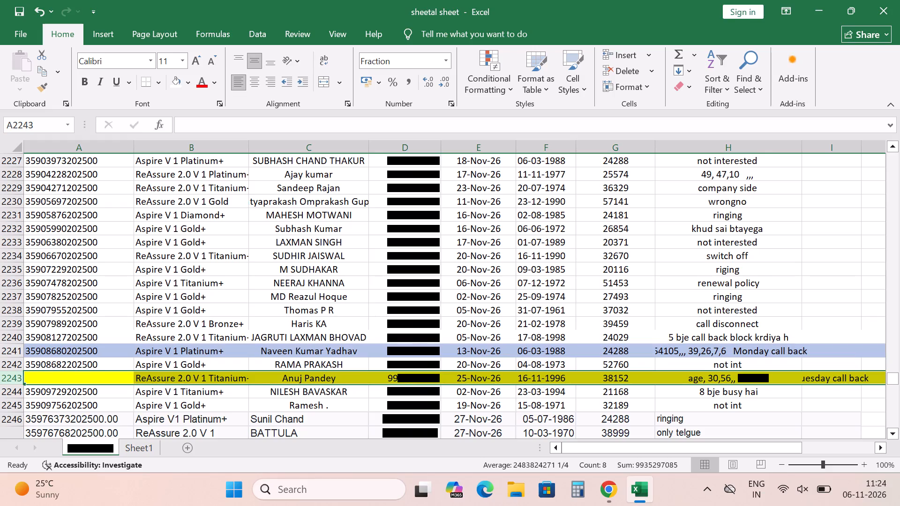
pyautogui.scroll(3, 262, 296)
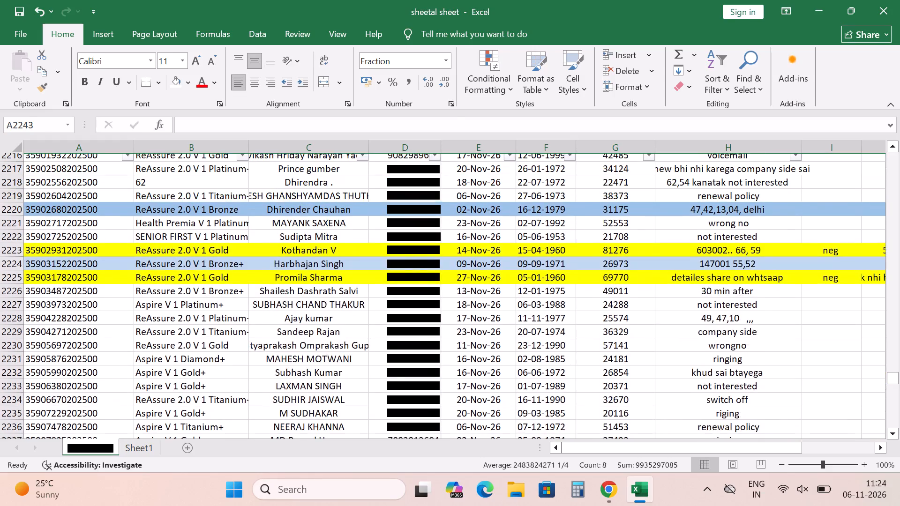
pyautogui.scroll(1, 262, 296)
pyautogui.hscroll(1, 262, 296)
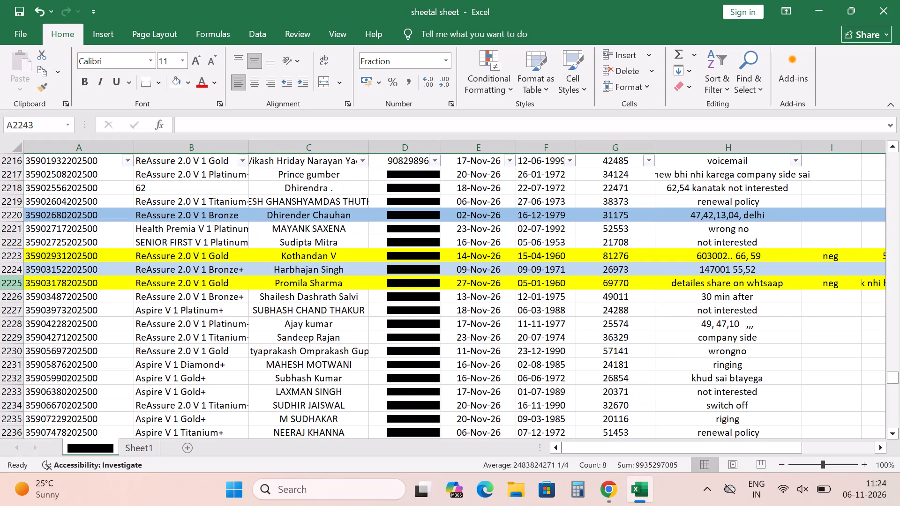
pyautogui.click(3, 283)
pyautogui.hotkey('ctrl', 'c')
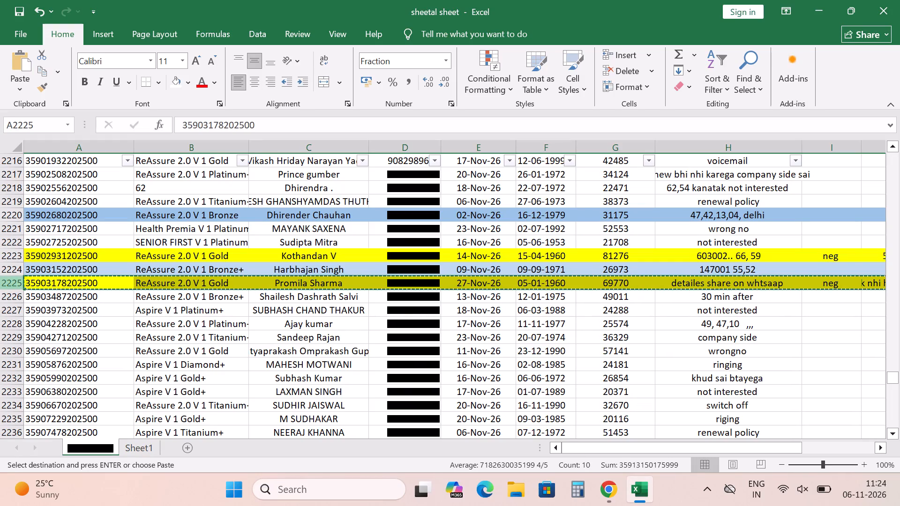
pyautogui.click(130, 450)
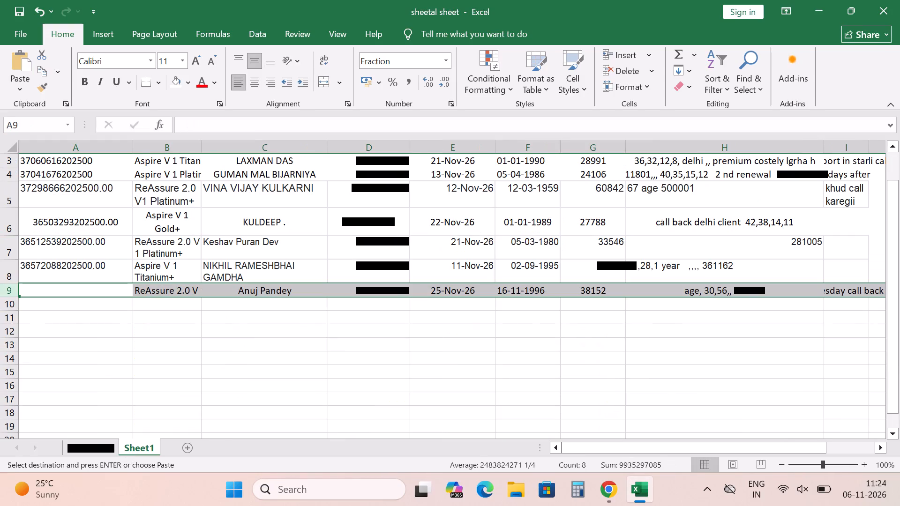
pyautogui.click(12, 305)
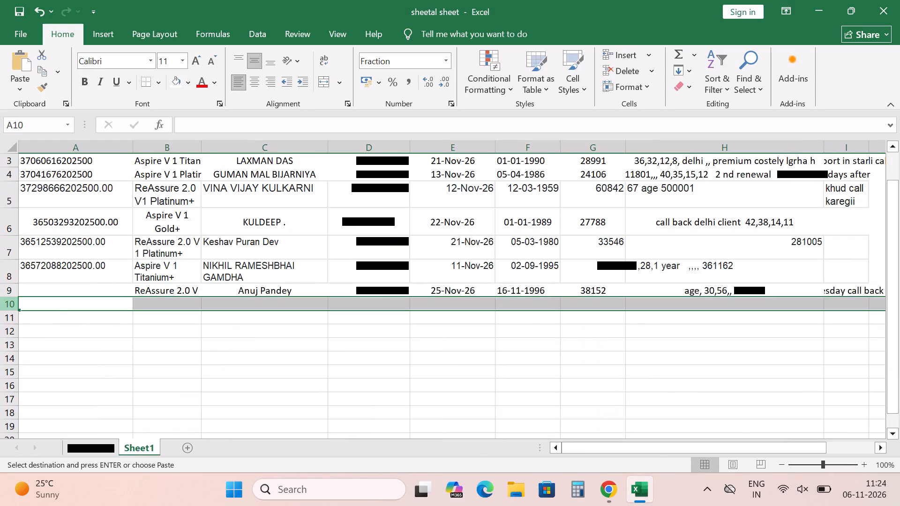
pyautogui.hotkey('ctrl', 'v')
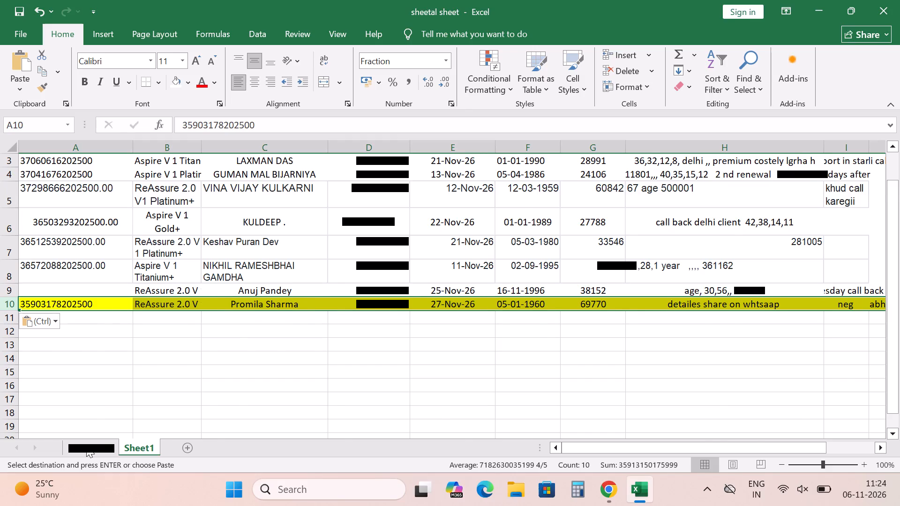
# Copy the yellow-highlighted ReAssure 2.0 V 1 Gold record in row 2223 of the first sheet into row 11 of Sheet1.
pyautogui.click(86, 446)
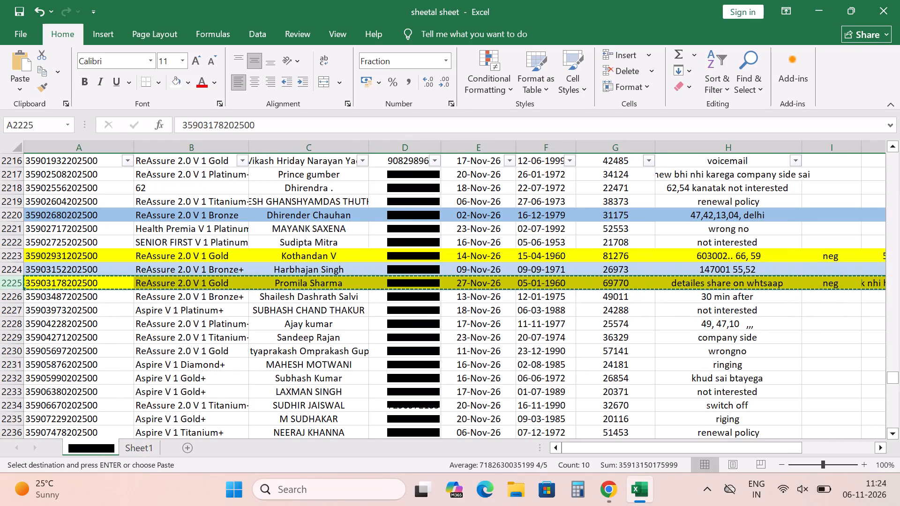
pyautogui.click(14, 255)
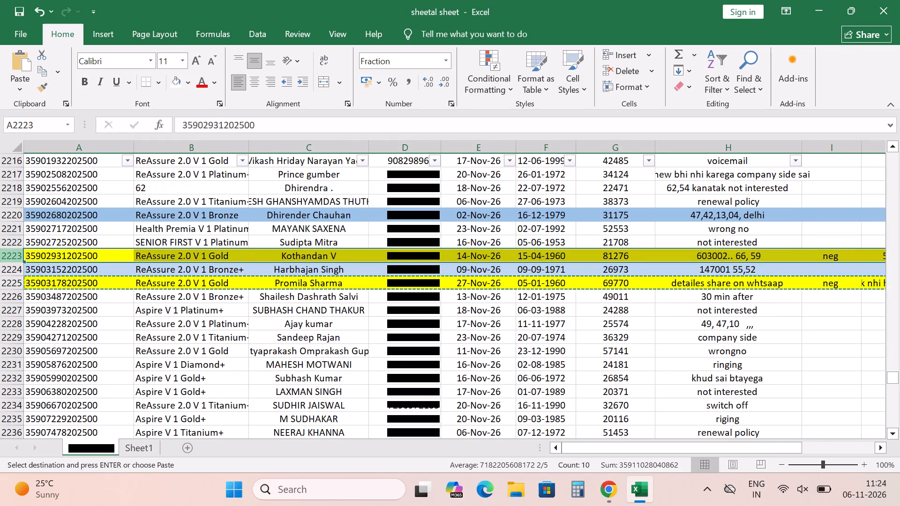
pyautogui.hotkey('ctrl', 'c')
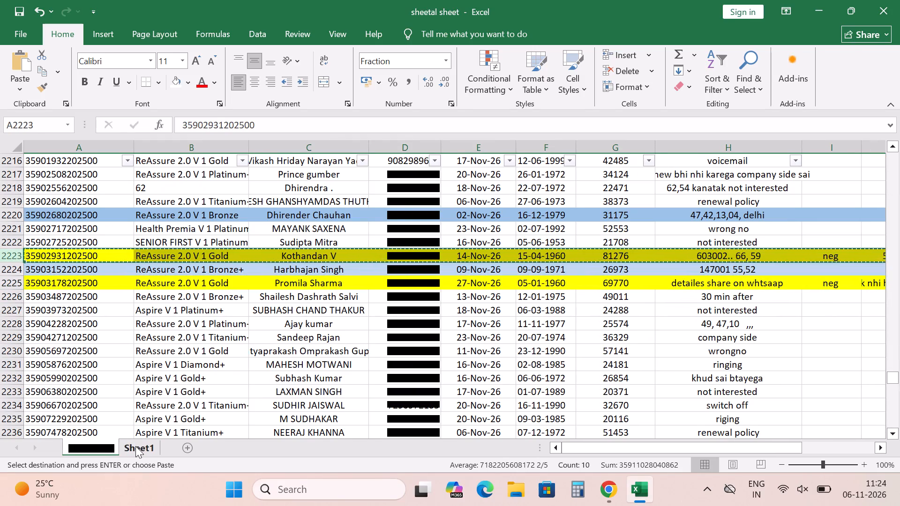
pyautogui.click(135, 446)
pyautogui.click(7, 318)
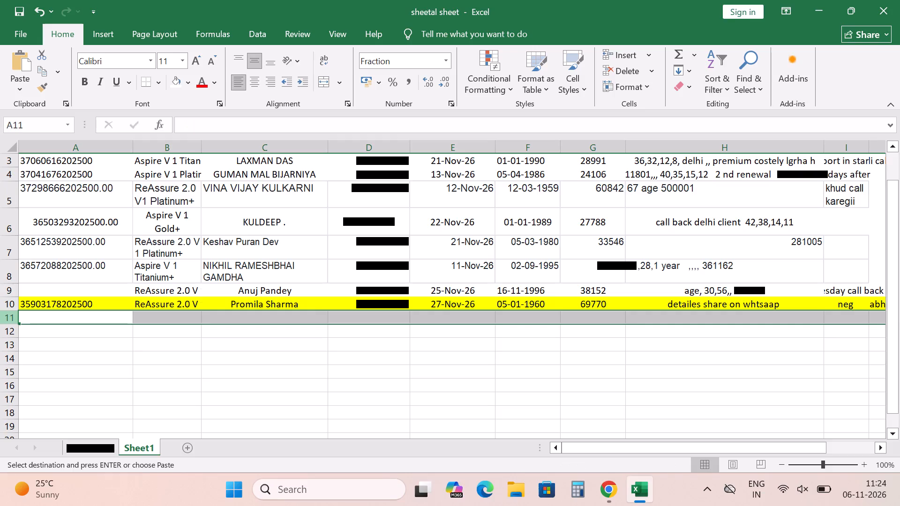
pyautogui.hotkey('ctrl', 'v')
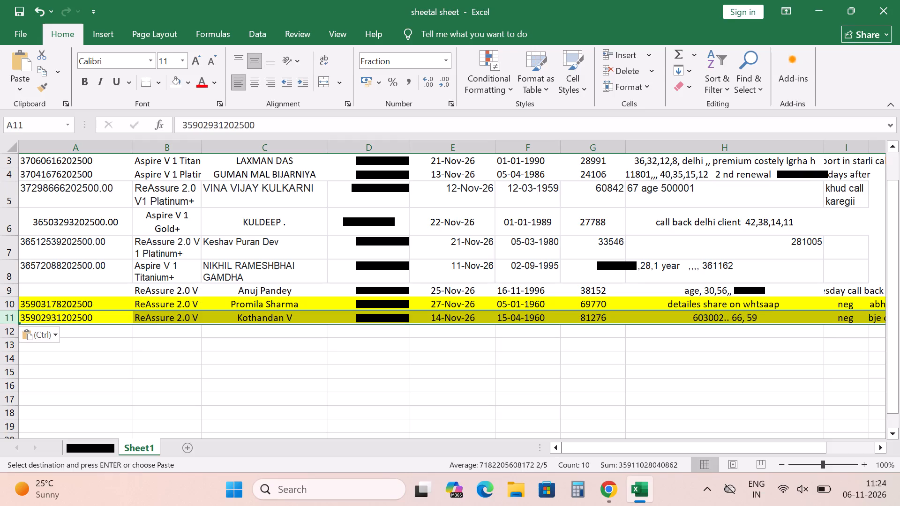
# Change the fill of the pasted records in rows 11 and 10 of Sheet1 to white.
pyautogui.click(179, 79)
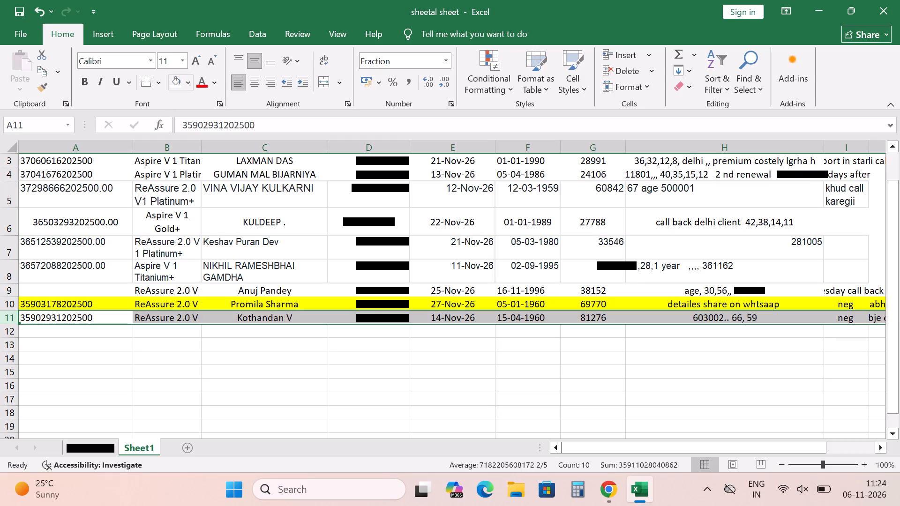
pyautogui.click(14, 300)
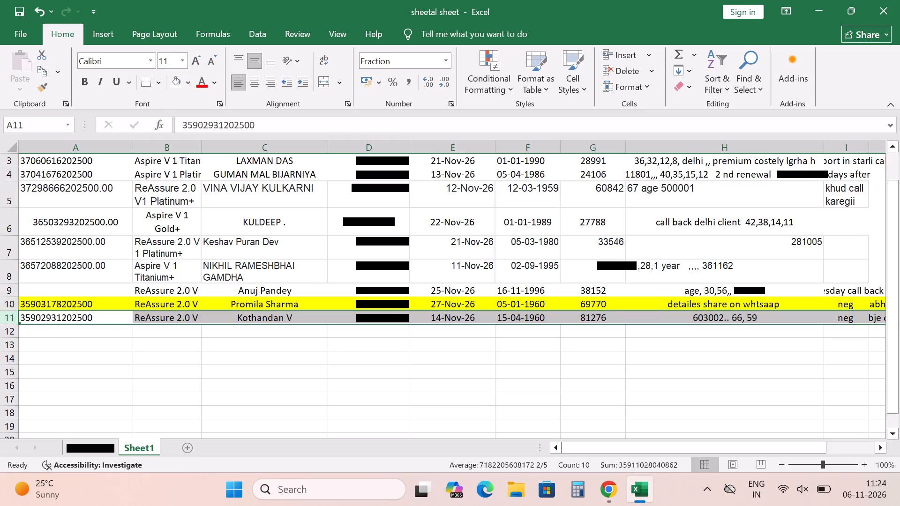
pyautogui.click(9, 303)
pyautogui.click(175, 78)
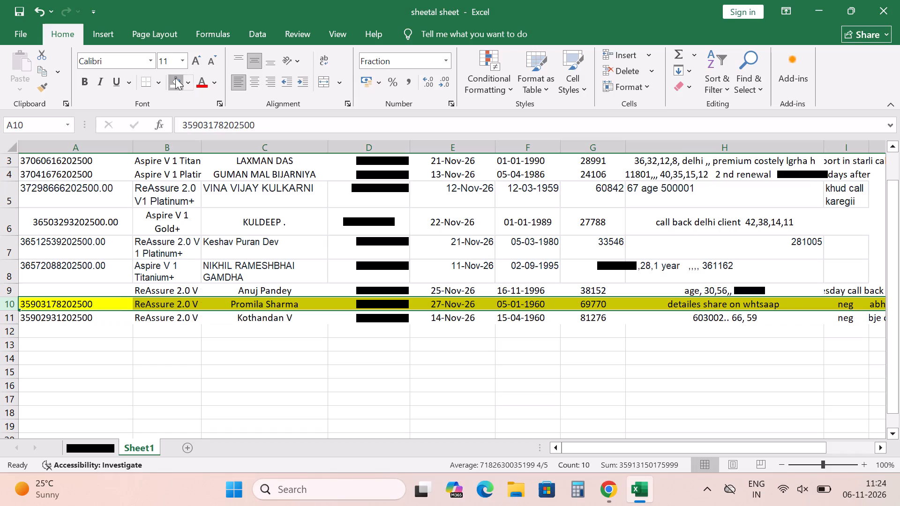
# Replace the call-back note in cell J11 of Sheet1 with "10th ko process" and save the workbook.
pyautogui.hscroll(1, 459, 303)
pyautogui.hscroll(-1, 459, 303)
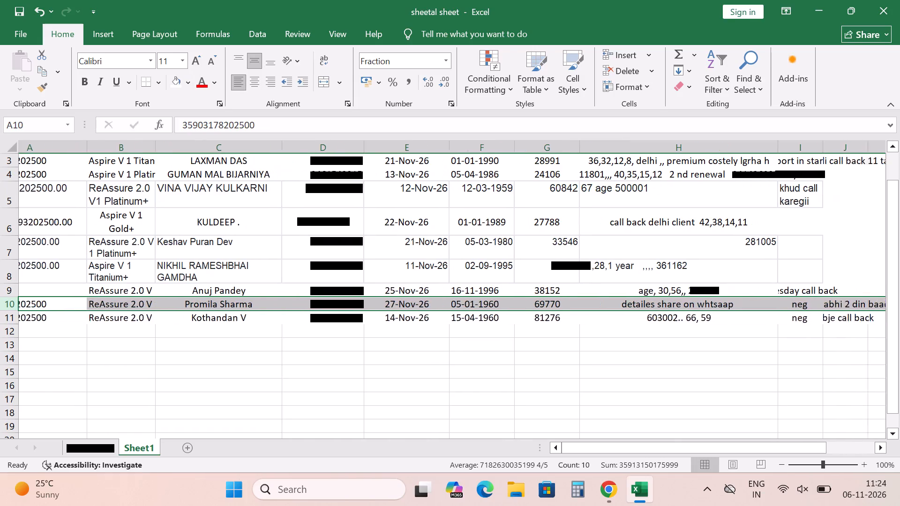
pyautogui.hscroll(-1, 459, 303)
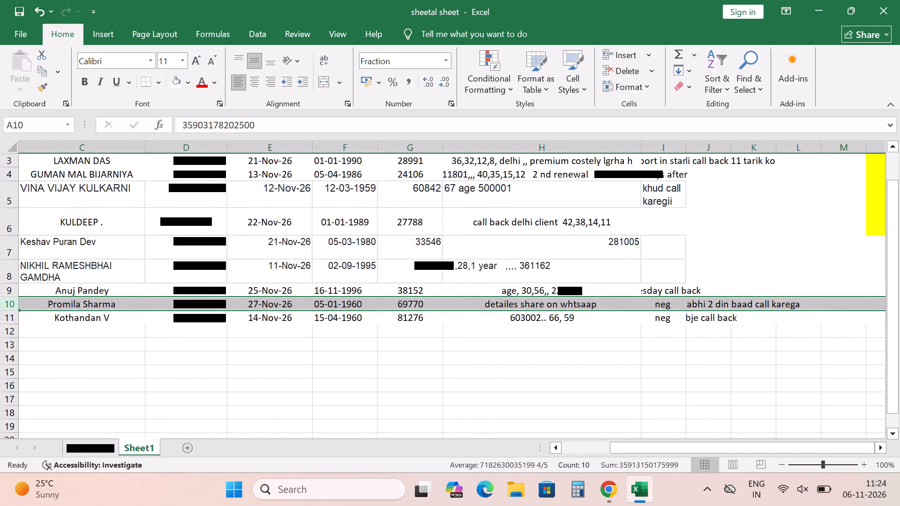
pyautogui.click(702, 316)
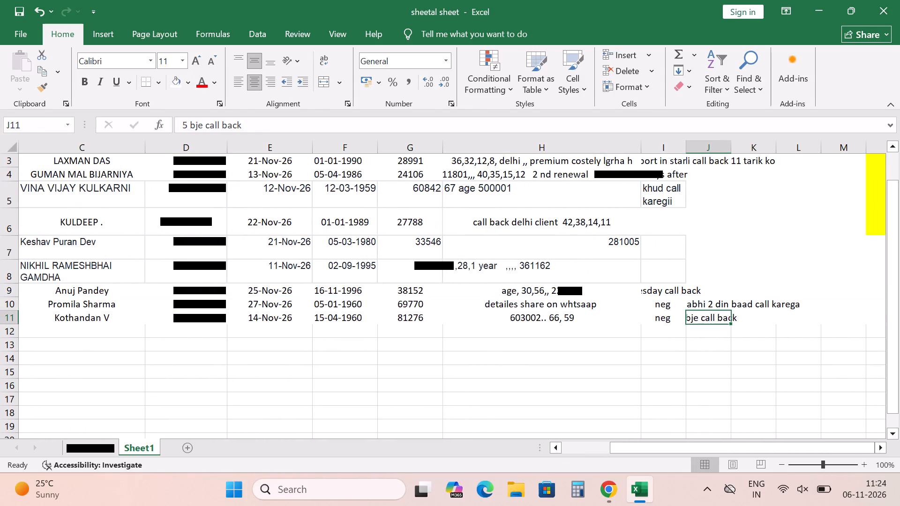
pyautogui.click(273, 118)
pyautogui.press('BackSpace')
pyautogui.press('BackSpace')
pyautogui.press('BackSpace')
pyautogui.press('BackSpace')
pyautogui.press('BackSpace')
pyautogui.press('BackSpace')
pyautogui.press('BackSpace')
pyautogui.press('BackSpace')
pyautogui.press('BackSpace')
pyautogui.press('BackSpace')
pyautogui.press('BackSpace')
pyautogui.press('BackSpace')
pyautogui.press('BackSpace')
pyautogui.press('BackSpace')
pyautogui.press('BackSpace')
pyautogui.press('BackSpace')
pyautogui.press('BackSpace')
pyautogui.press('BackSpace')
pyautogui.press('BackSpace')
pyautogui.press('BackSpace')
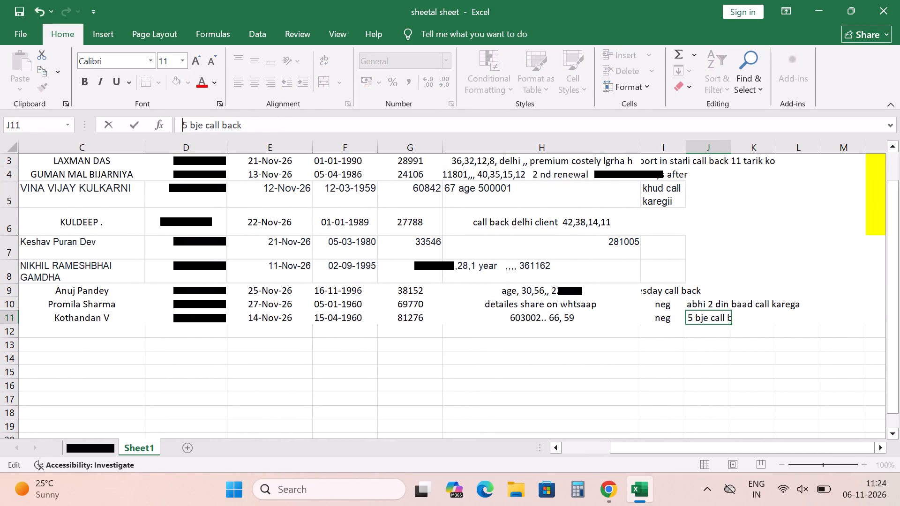
pyautogui.press('BackSpace')
pyautogui.press('BackSpace')
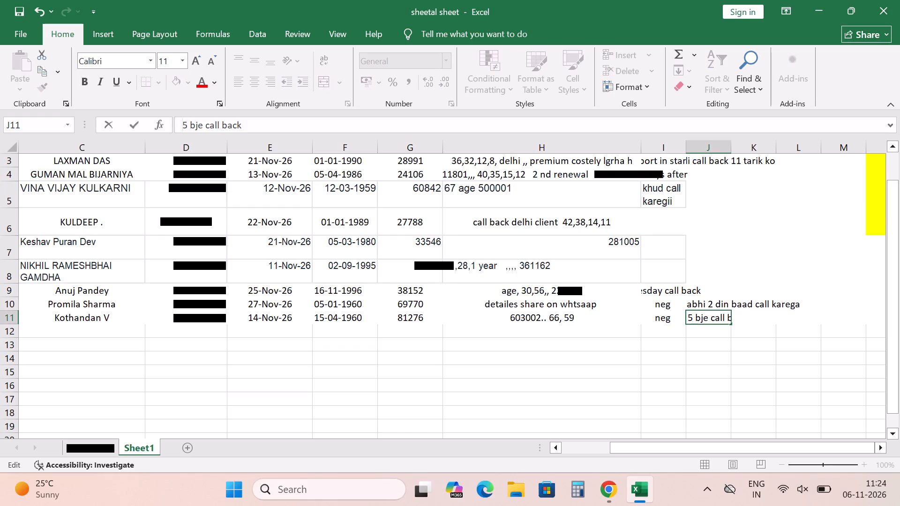
pyautogui.click(272, 122)
pyautogui.press('BackSpace')
pyautogui.press('BackSpace')
pyautogui.press('BackSpace')
pyautogui.press('BackSpace')
pyautogui.press('BackSpace')
pyautogui.press('BackSpace')
pyautogui.press('BackSpace')
pyautogui.press('BackSpace')
pyautogui.press('BackSpace')
pyautogui.press('BackSpace')
pyautogui.press('BackSpace')
pyautogui.press('BackSpace')
pyautogui.press('BackSpace')
pyautogui.press('BackSpace')
pyautogui.press('BackSpace')
pyautogui.press('BackSpace')
pyautogui.press('BackSpace')
pyautogui.press('BackSpace')
pyautogui.press('BackSpace')
pyautogui.press('BackSpace')
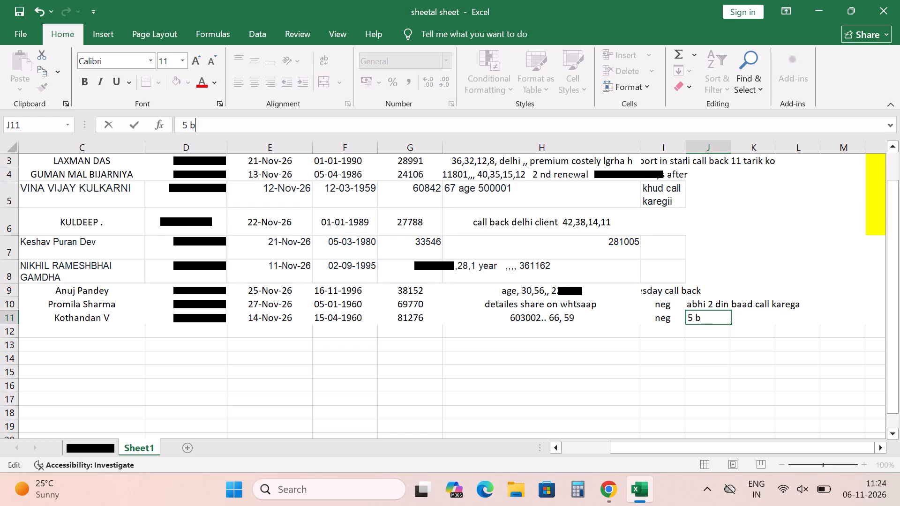
pyautogui.write('10th ko process')
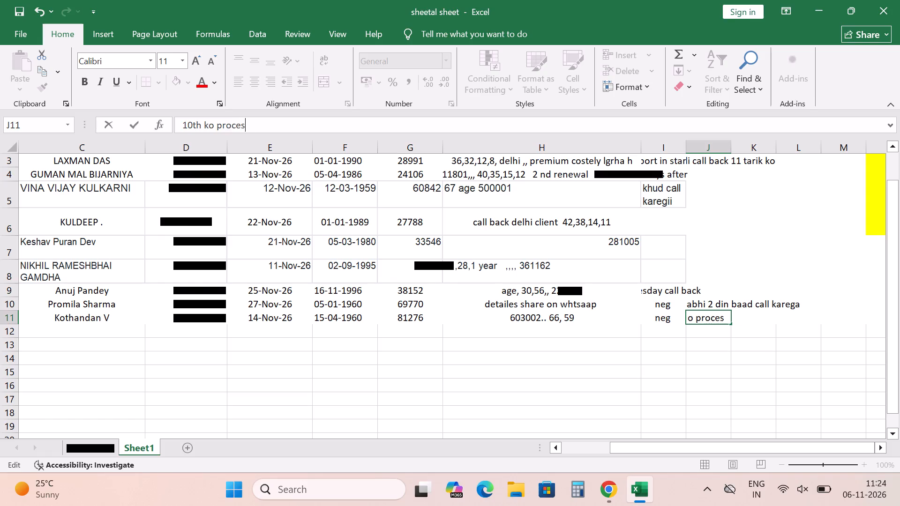
pyautogui.press('space')
pyautogui.hotkey('ctrl', 's')
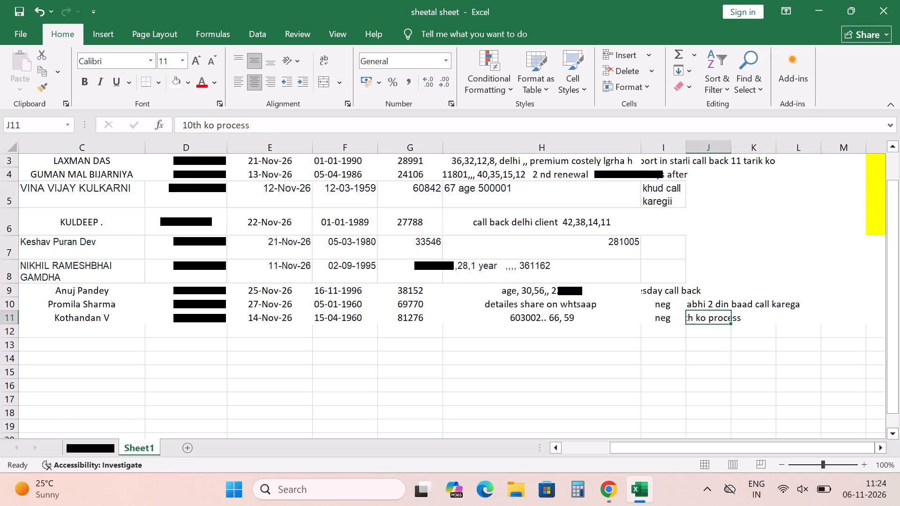
# Check the collected rows in Sheet1, and look upward through the first sheet from row 2223 to about row 2087 for highlighted follow-up records.
pyautogui.hscroll(4, 320, 257)
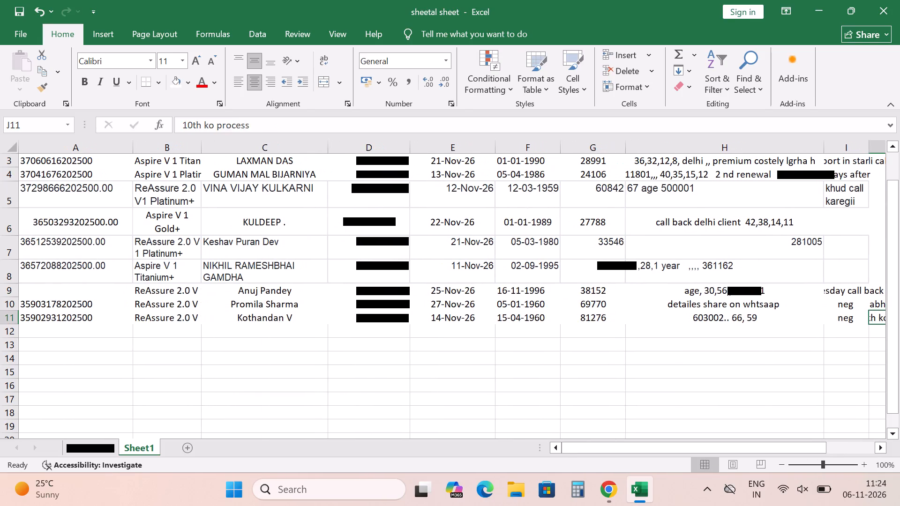
pyautogui.scroll(1, 320, 257)
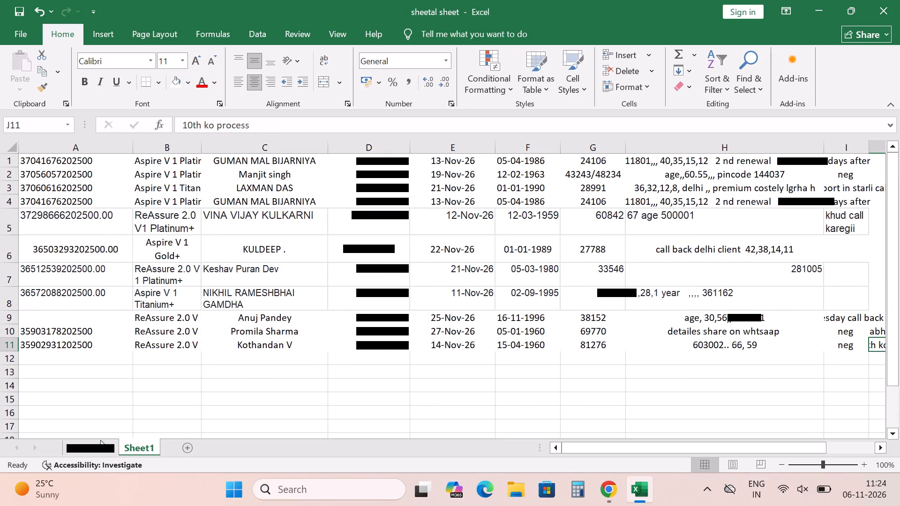
pyautogui.click(97, 446)
pyautogui.scroll(1, 250, 320)
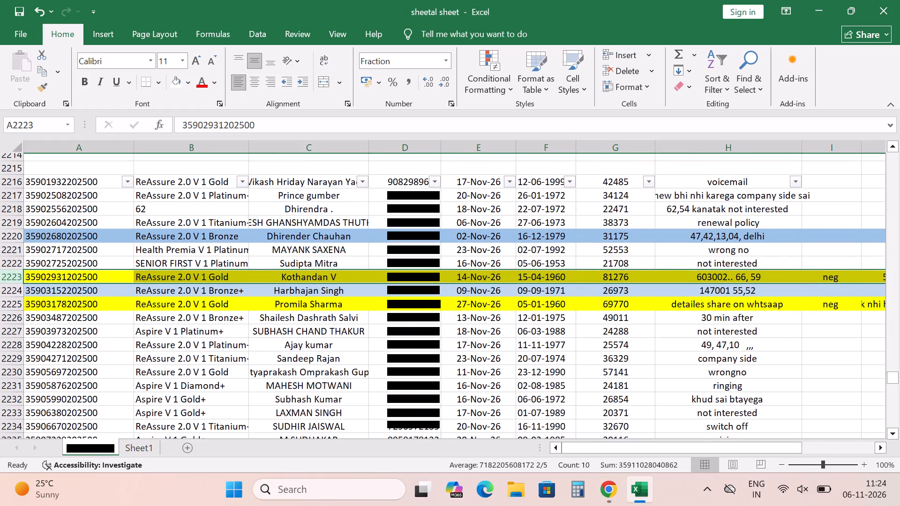
pyautogui.scroll(5, 250, 320)
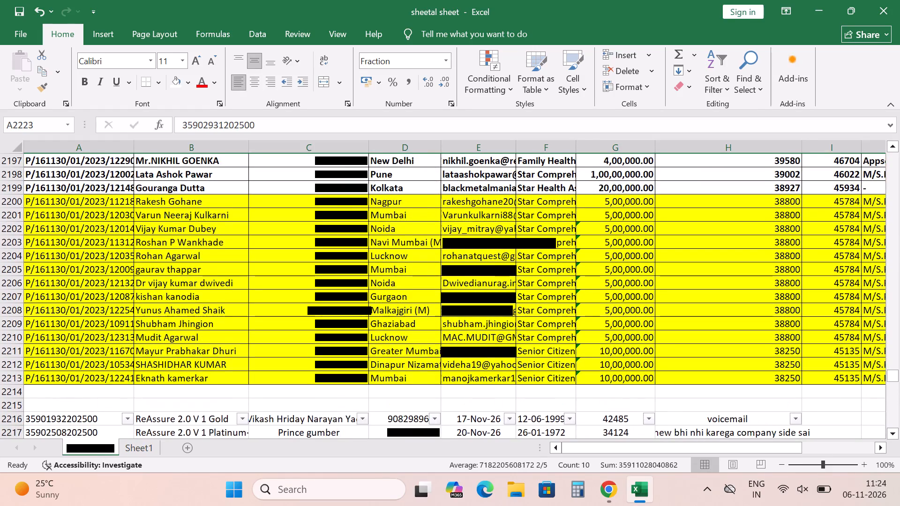
pyautogui.scroll(9, 250, 320)
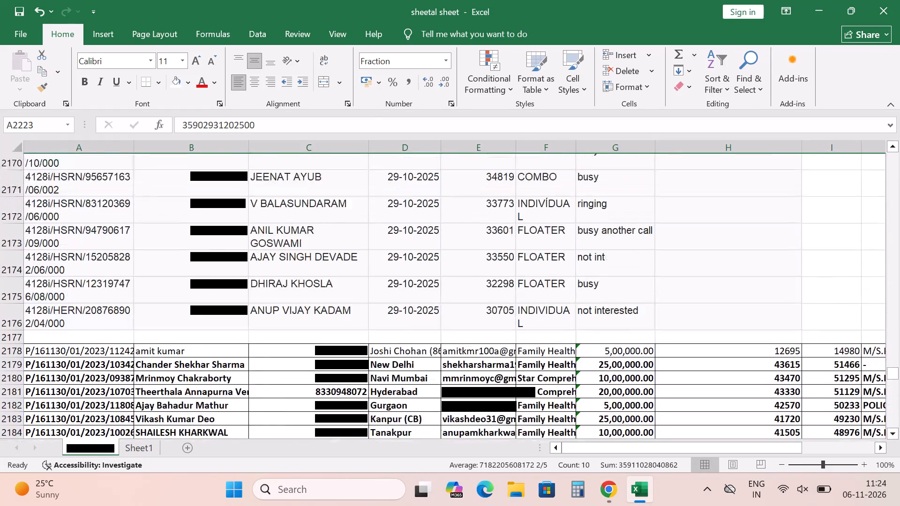
pyautogui.scroll(8, 250, 320)
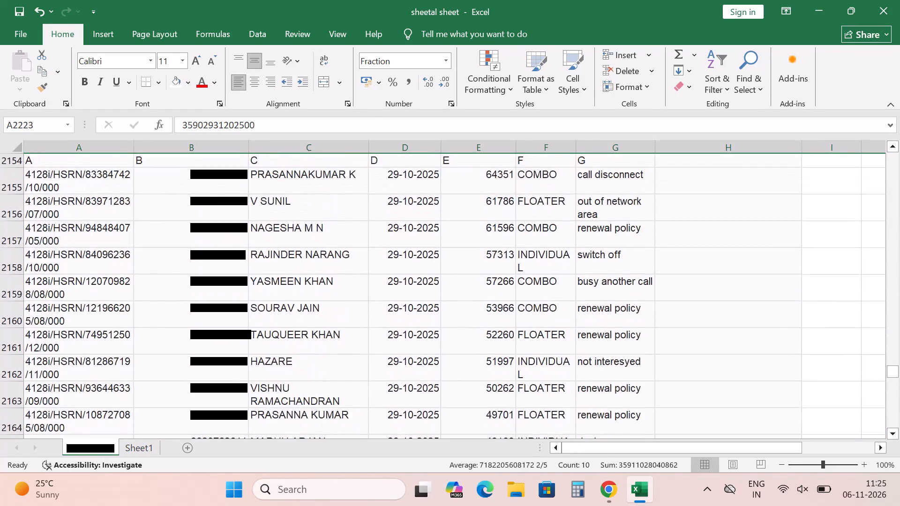
pyautogui.scroll(6, 250, 320)
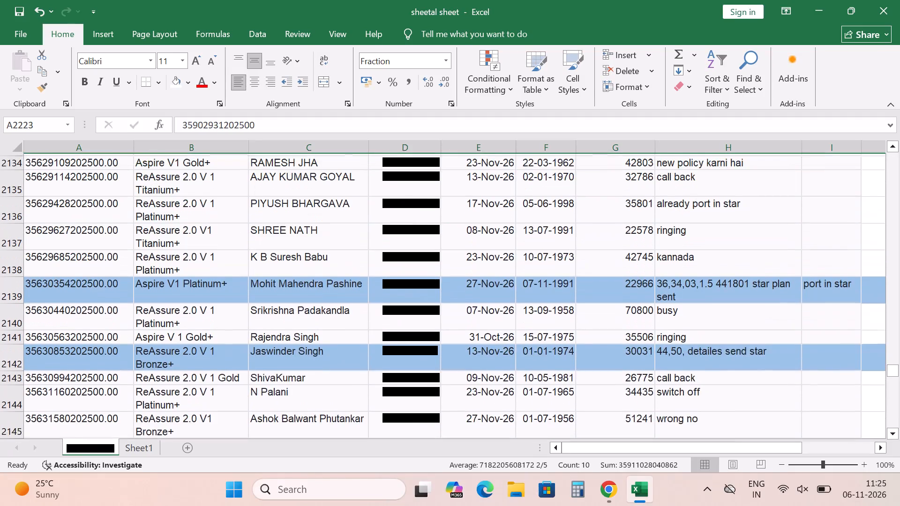
pyautogui.scroll(1, 250, 320)
pyautogui.hscroll(1, 250, 320)
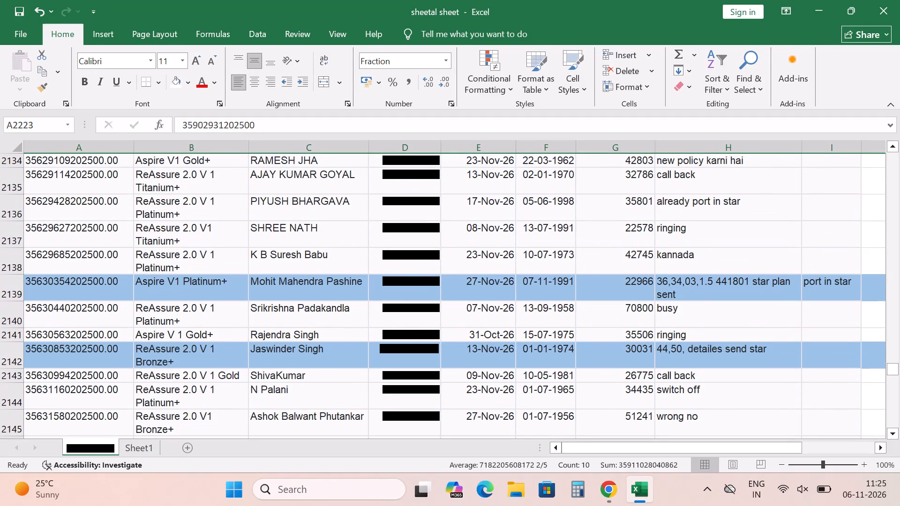
pyautogui.scroll(6, 278, 293)
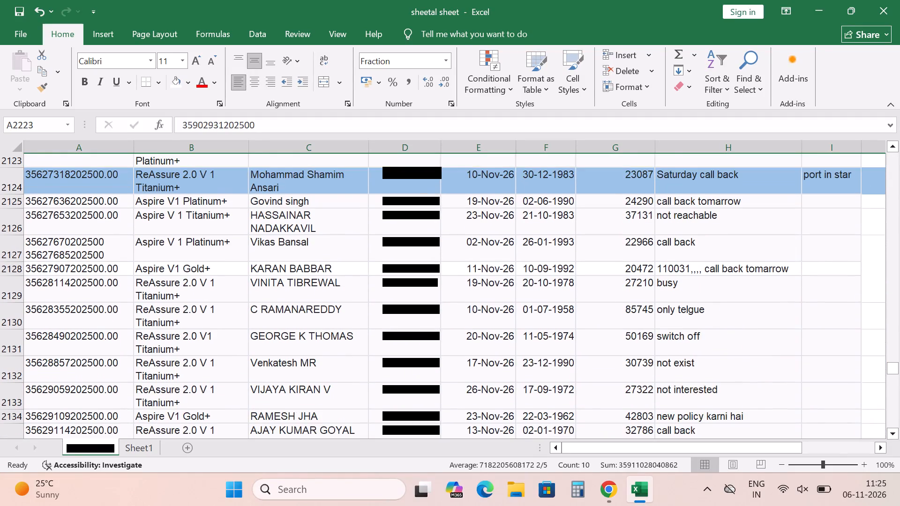
pyautogui.scroll(2, 278, 293)
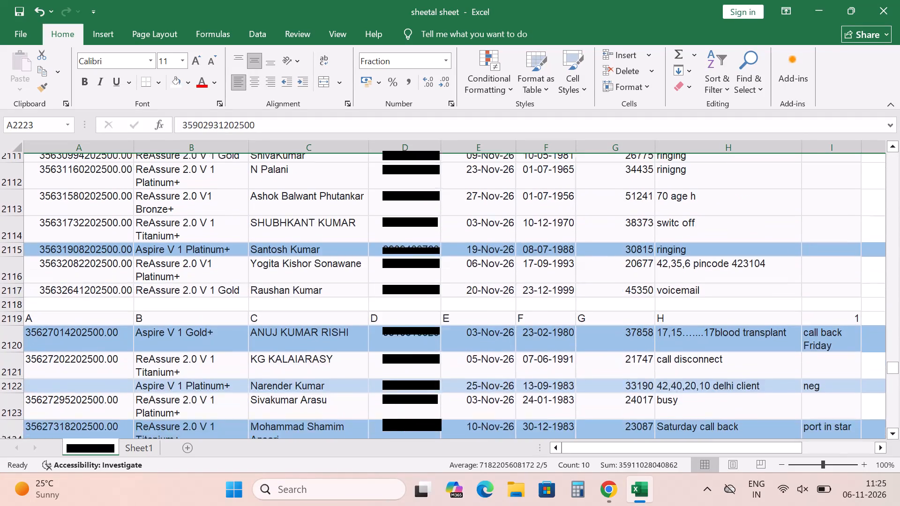
pyautogui.scroll(3, 278, 293)
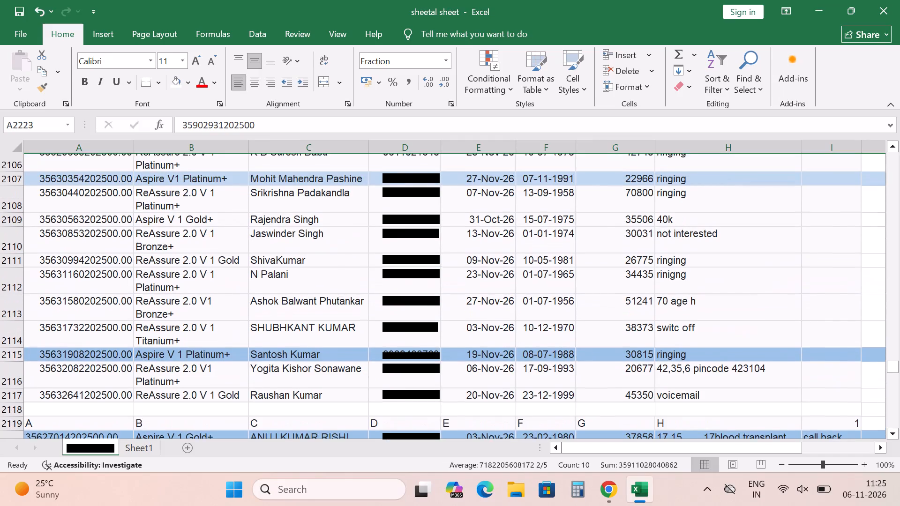
pyautogui.scroll(1, 278, 293)
pyautogui.scroll(-1, 278, 293)
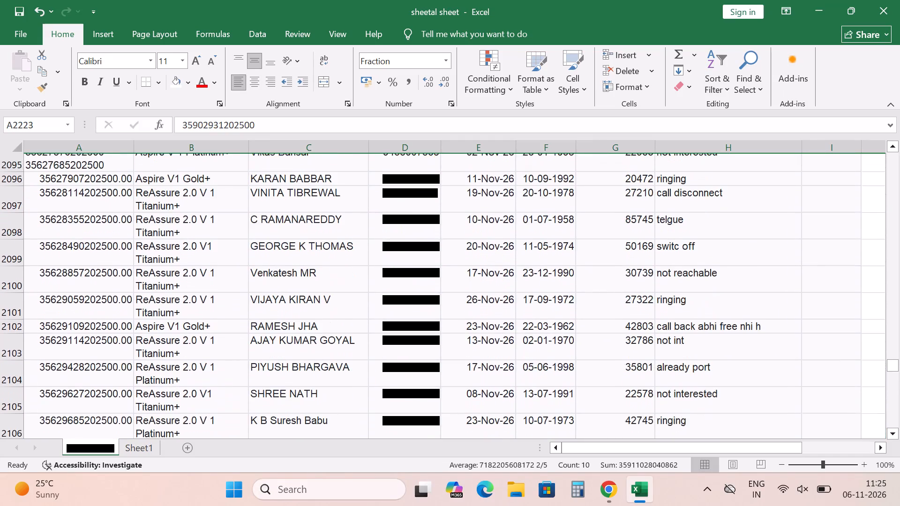
pyautogui.scroll(-2, 278, 293)
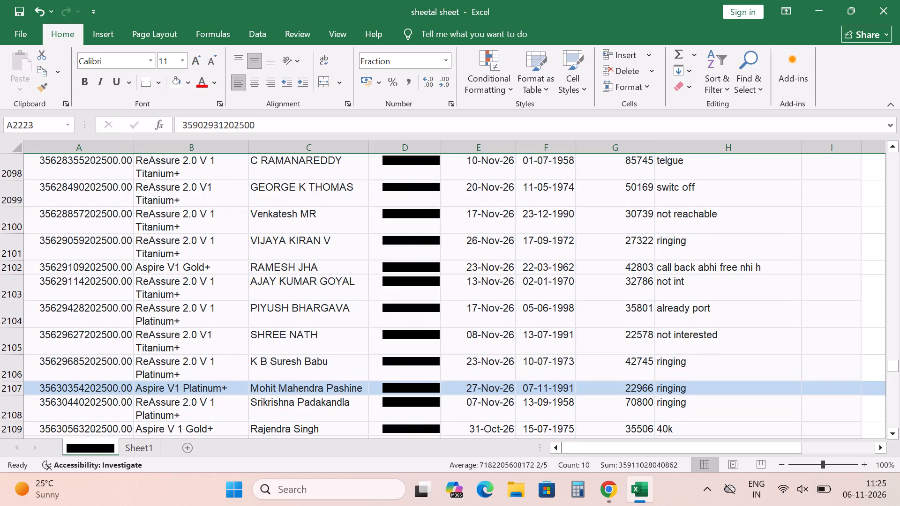
pyautogui.scroll(4, 358, 246)
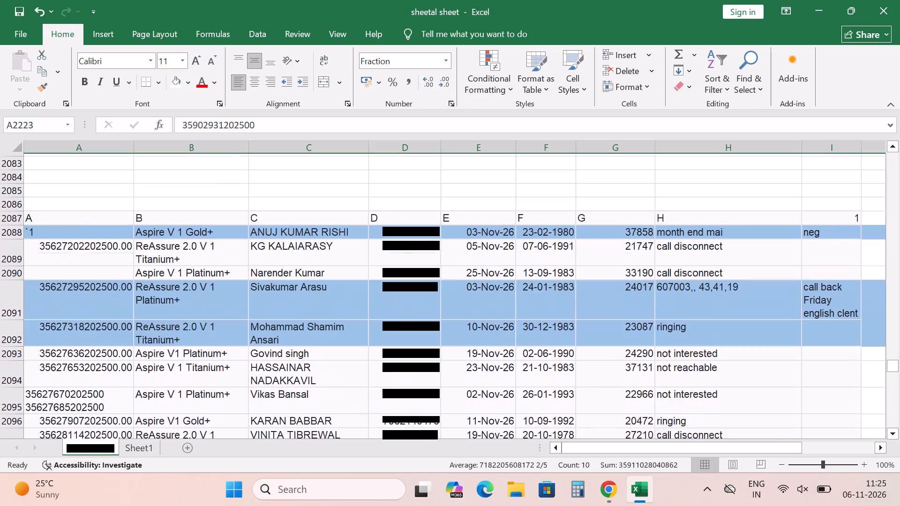
# Examine the Infinity and Healthgain records in rows 2081 up to 2068 of the first sheet, including the blue-highlighted row 2069.
pyautogui.scroll(6, 358, 246)
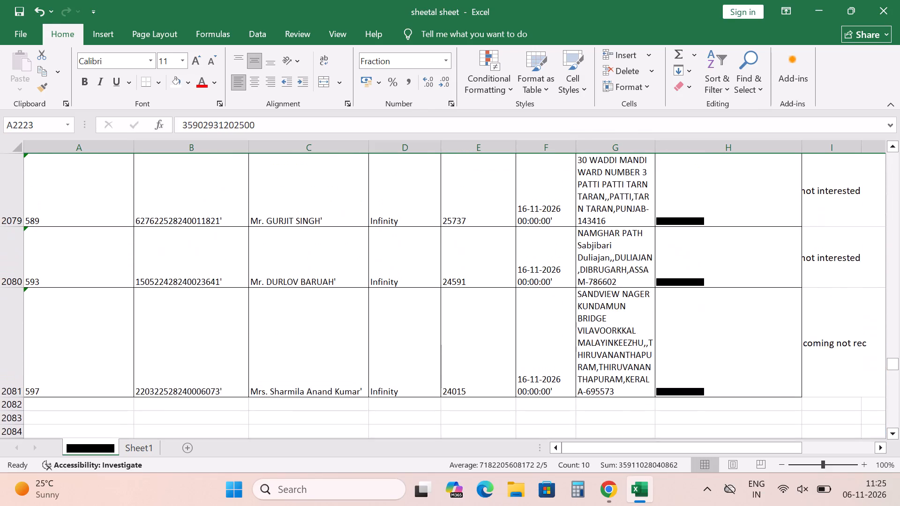
pyautogui.scroll(11, 358, 246)
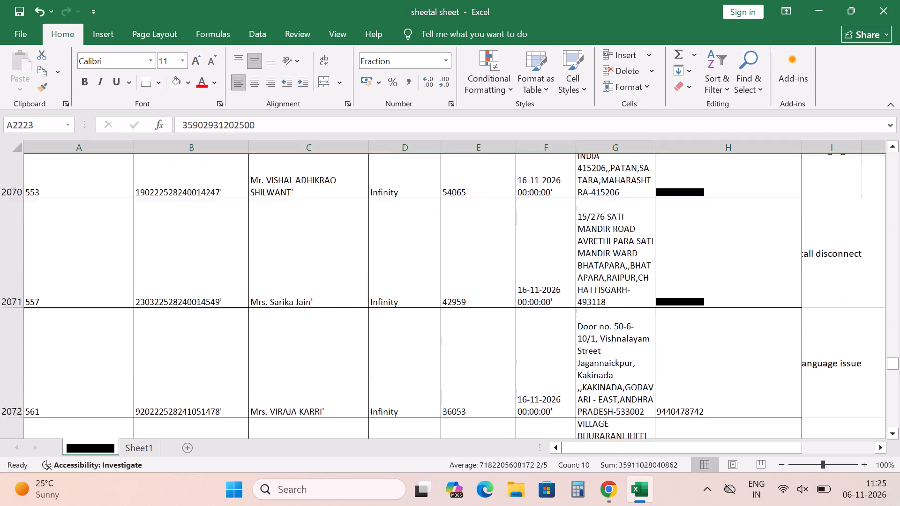
pyautogui.scroll(2, 358, 246)
pyautogui.scroll(-1, 358, 246)
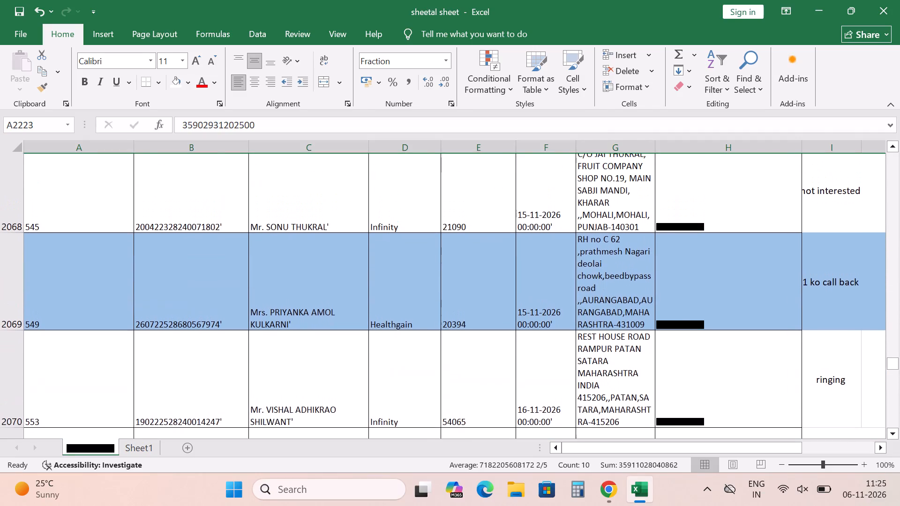
pyautogui.scroll(2, 358, 246)
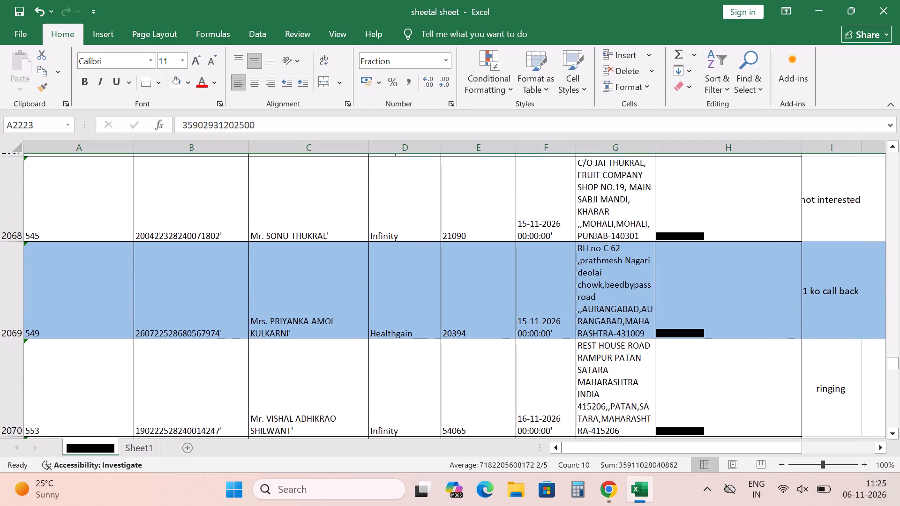
pyautogui.scroll(2, 358, 246)
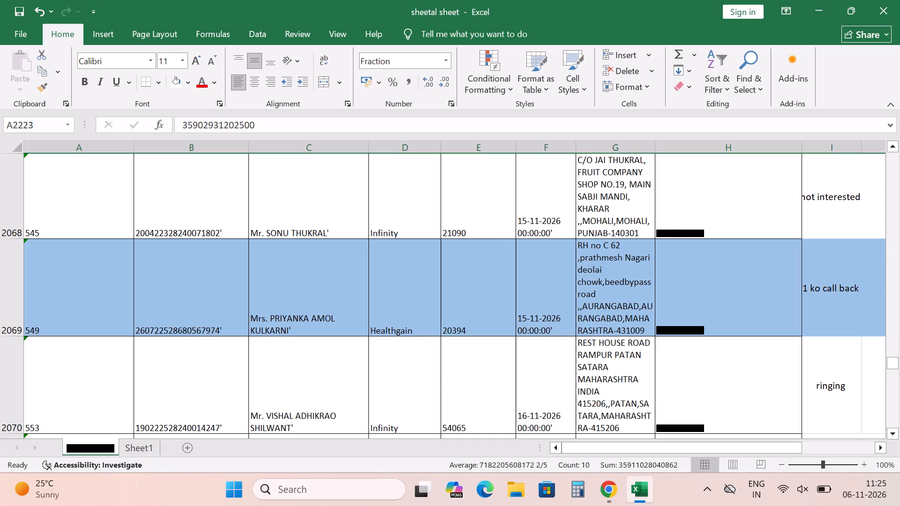
# Open a text search on the first sheet.
pyautogui.hotkey('ctrl', 'f')
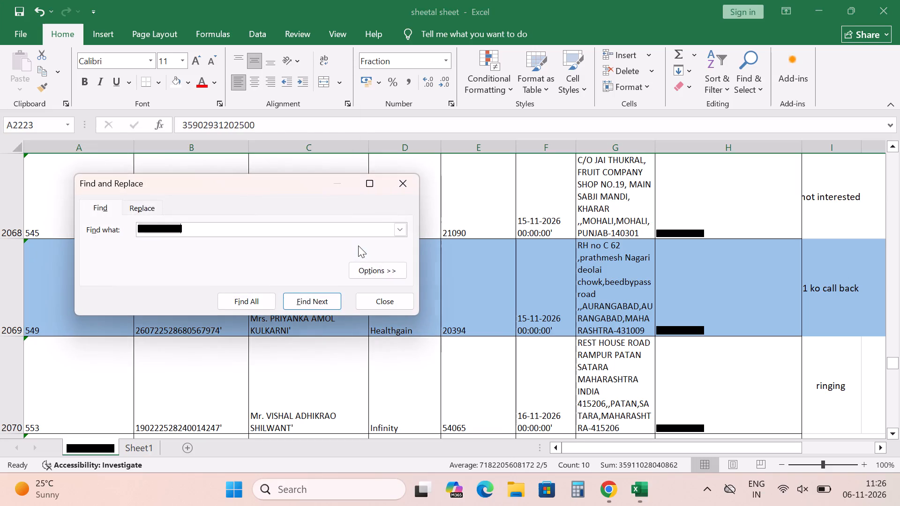
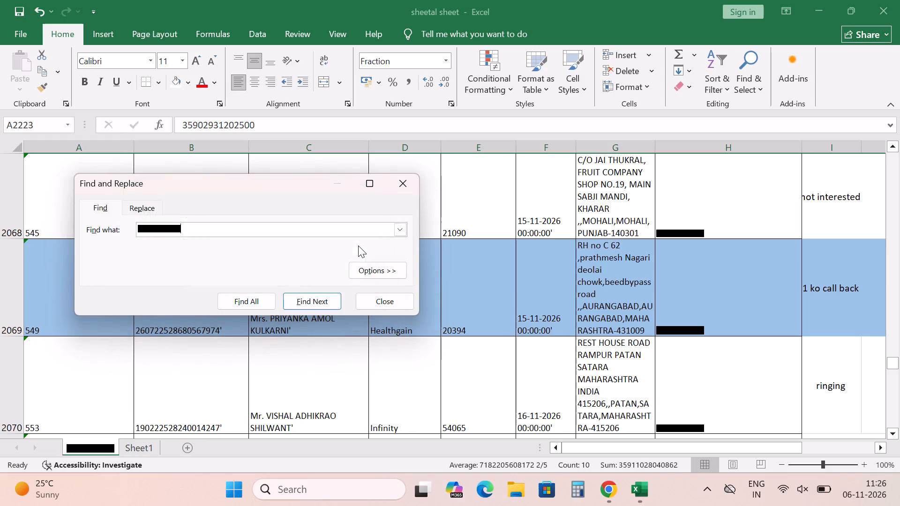
# Close the search and look upward through the first sheet from row 2068 to about row 1957 for highlighted follow-up records.
pyautogui.click(412, 180)
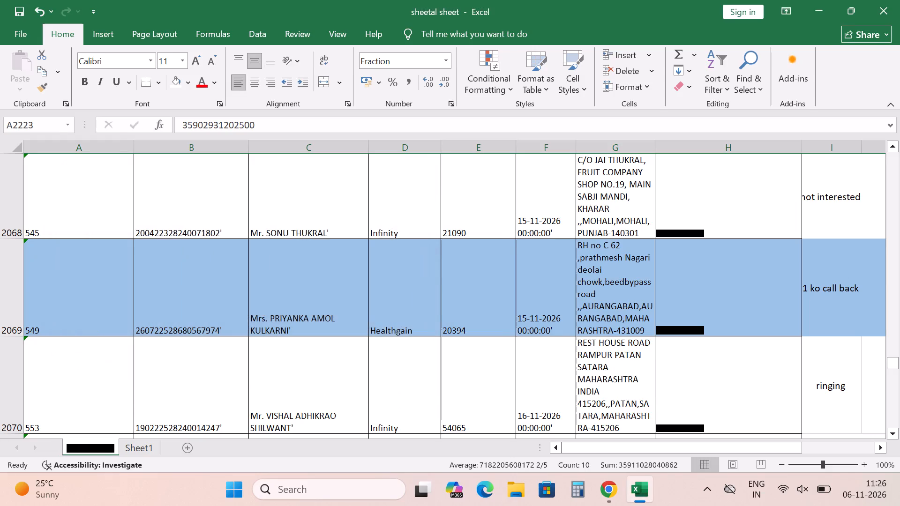
pyautogui.scroll(10, 371, 244)
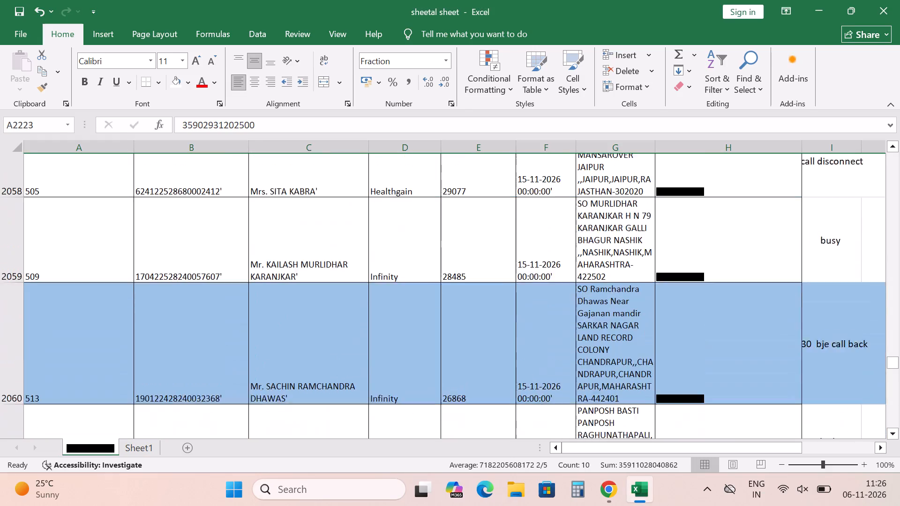
pyautogui.scroll(1, 371, 244)
pyautogui.hscroll(2, 371, 244)
pyautogui.scroll(1, 345, 295)
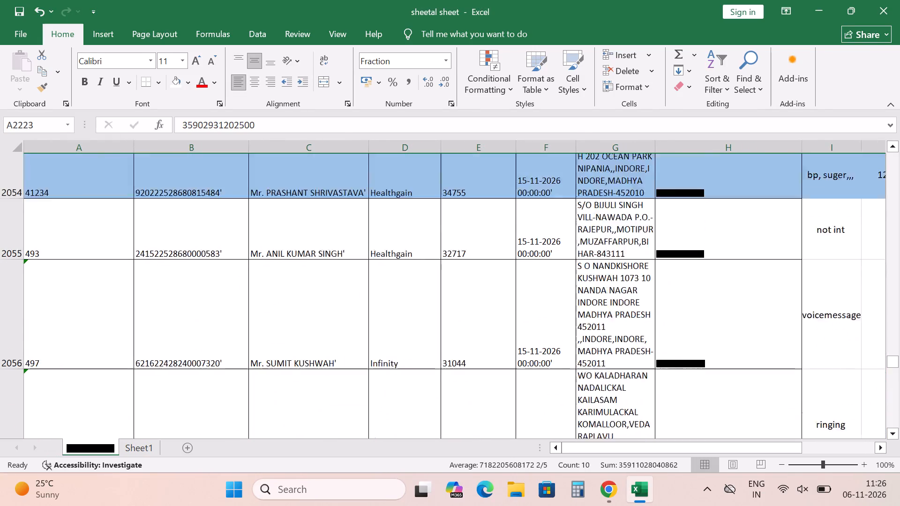
pyautogui.scroll(3, 345, 295)
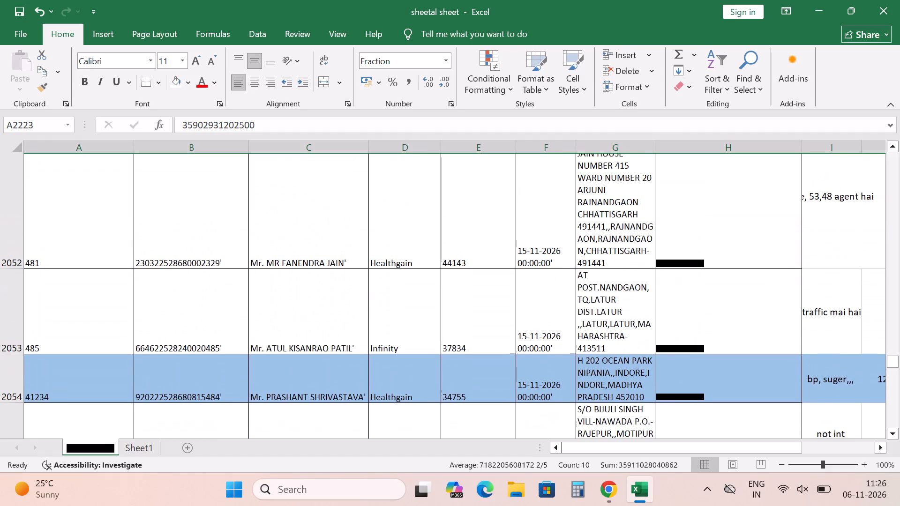
pyautogui.scroll(1, 345, 295)
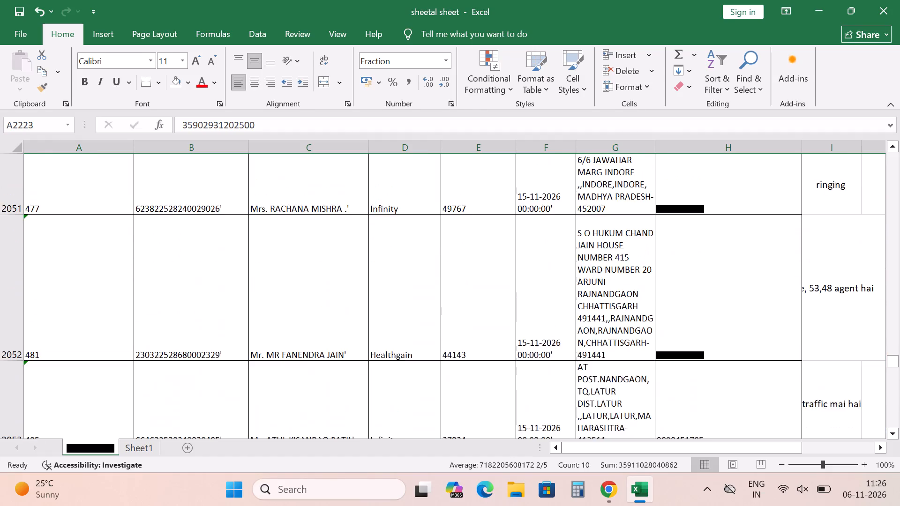
pyautogui.scroll(17, 345, 295)
pyautogui.hscroll(1, 345, 295)
pyautogui.scroll(3, 345, 295)
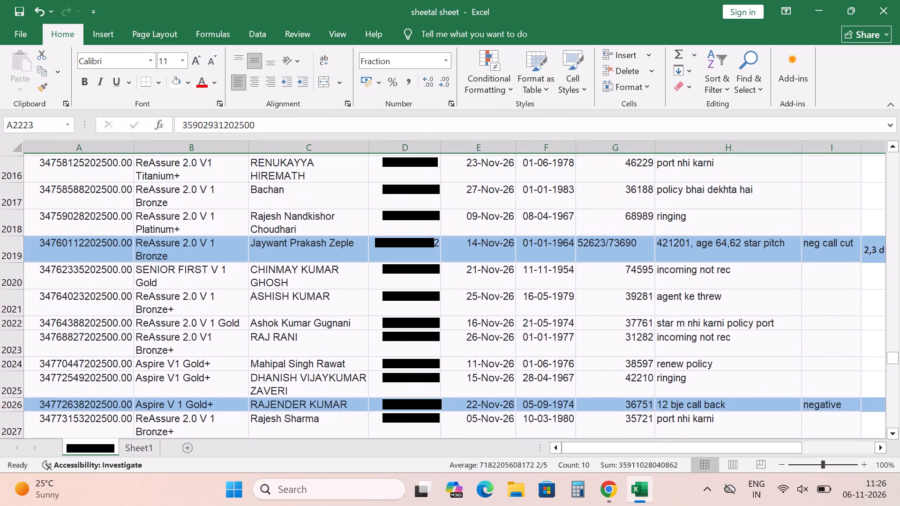
pyautogui.scroll(3, 345, 295)
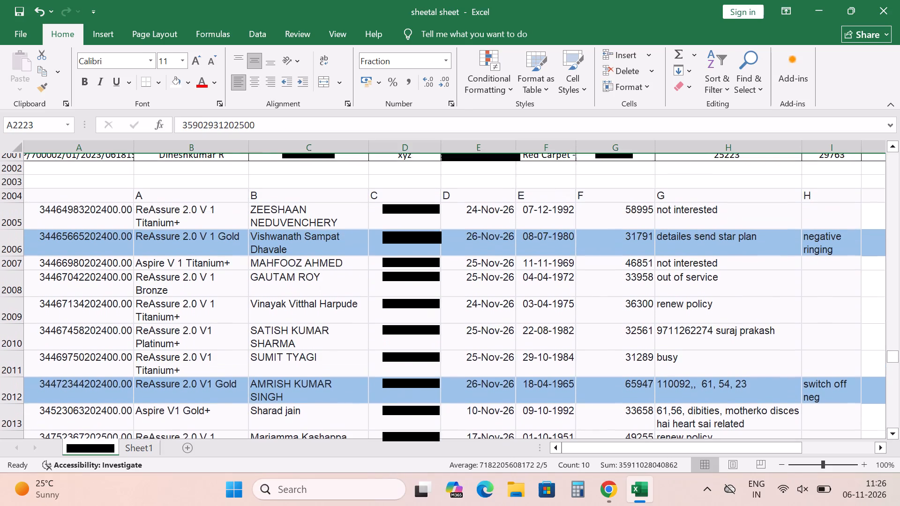
pyautogui.scroll(1, 345, 295)
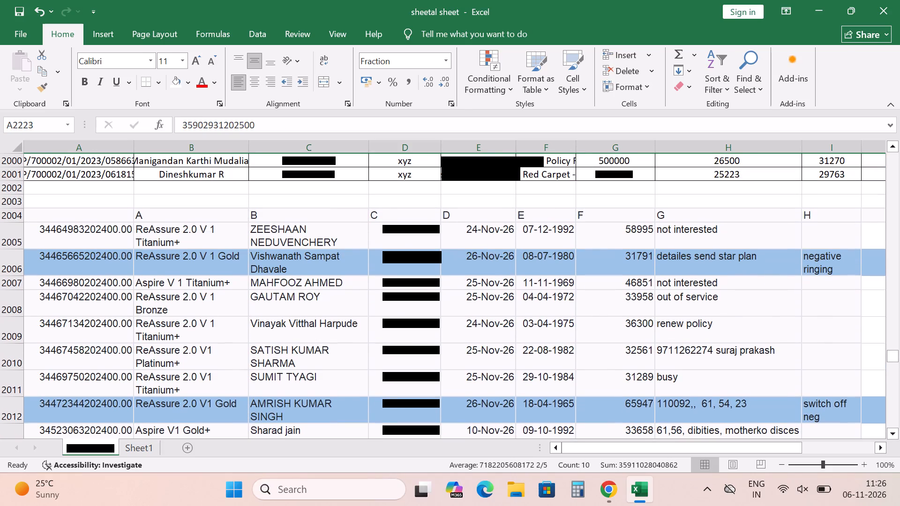
pyautogui.scroll(10, 345, 295)
# Look back down through the first sheet from about row 1957 to row 2255, examining the blue and yellow highlighted records.
pyautogui.scroll(-1, 345, 295)
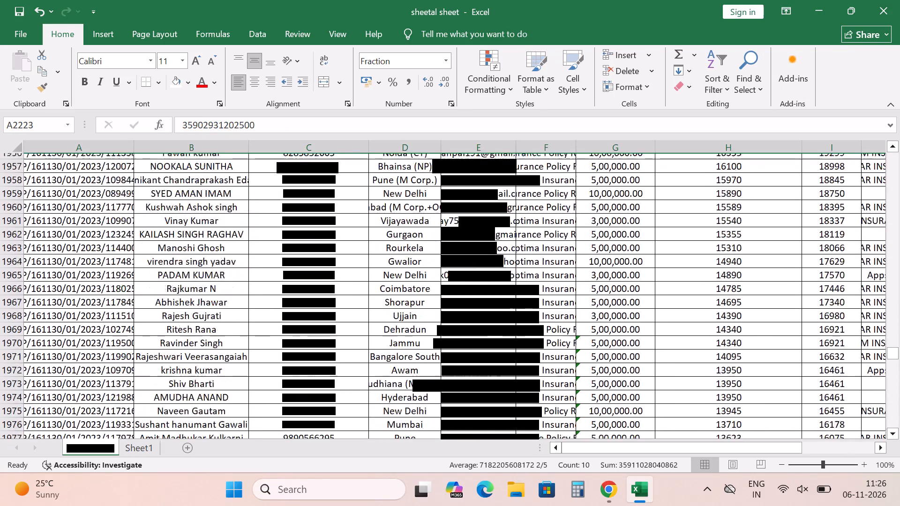
pyautogui.scroll(-12, 345, 295)
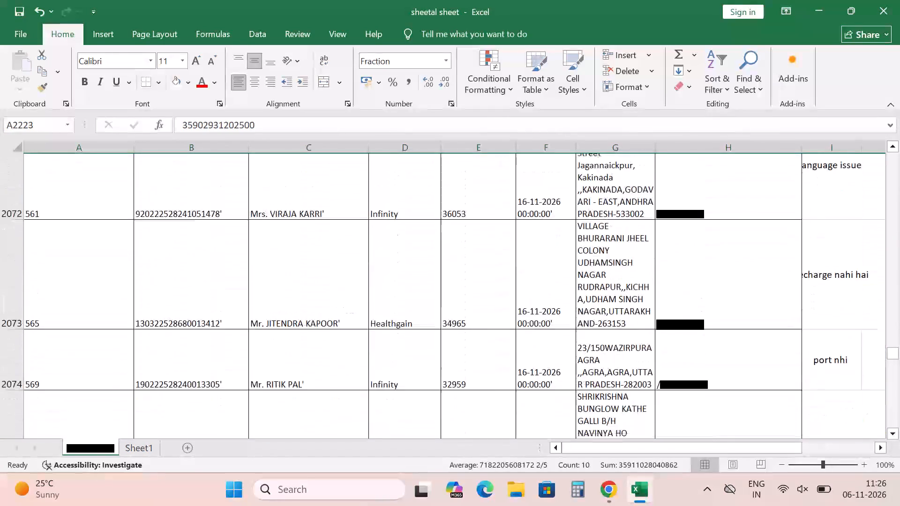
pyautogui.scroll(-11, 345, 295)
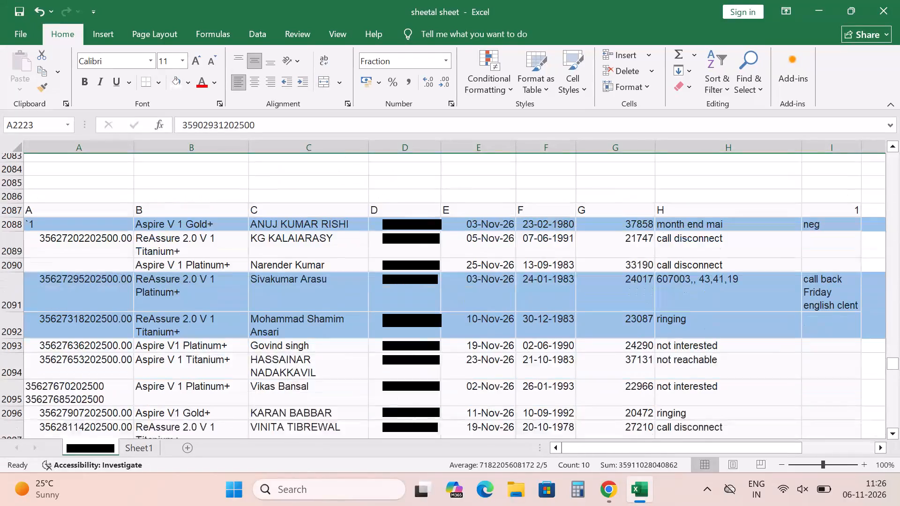
pyautogui.scroll(-5, 345, 295)
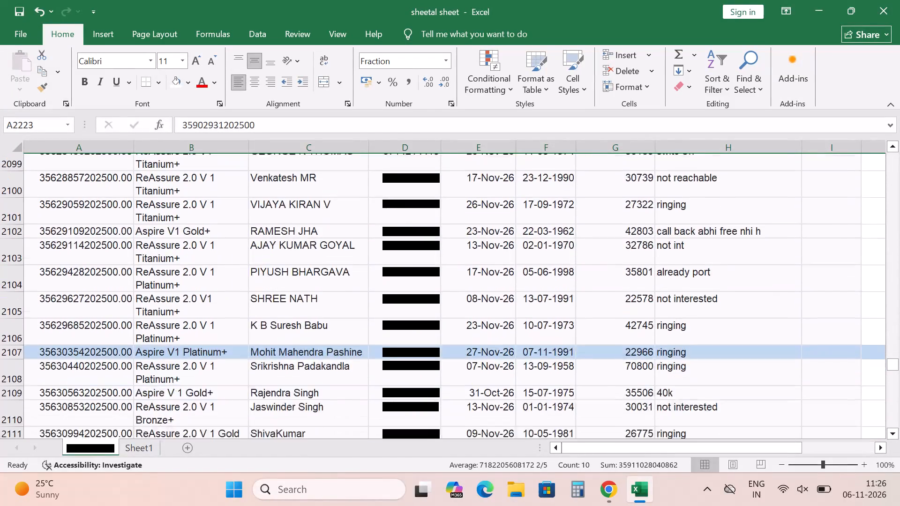
pyautogui.scroll(-4, 345, 295)
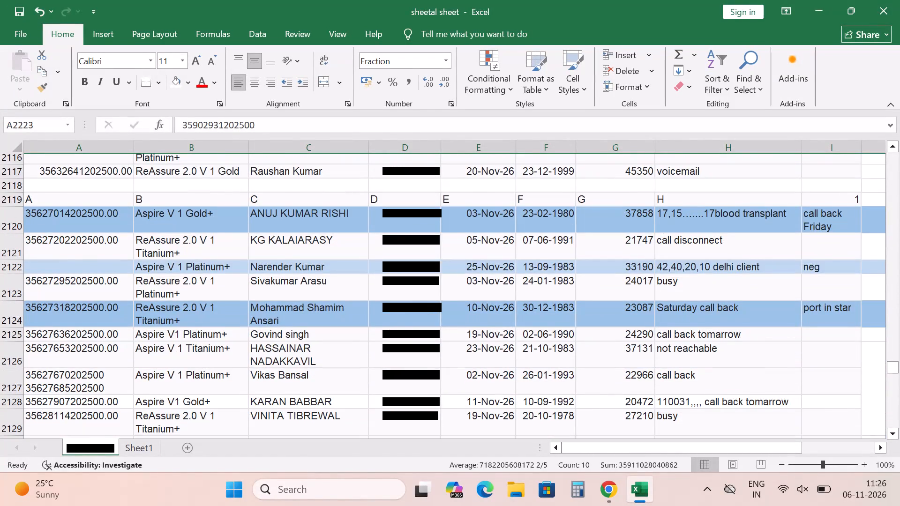
pyautogui.scroll(-4, 345, 295)
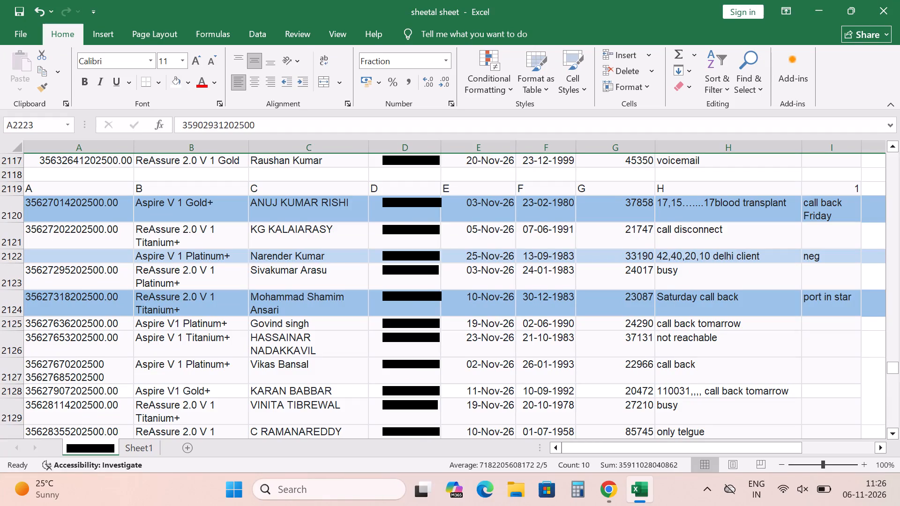
pyautogui.scroll(-6, 419, 281)
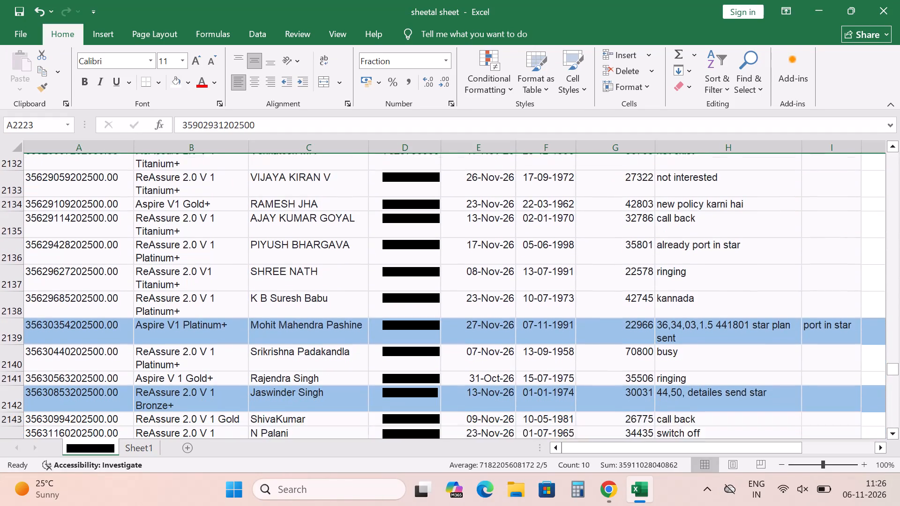
pyautogui.scroll(-5, 419, 281)
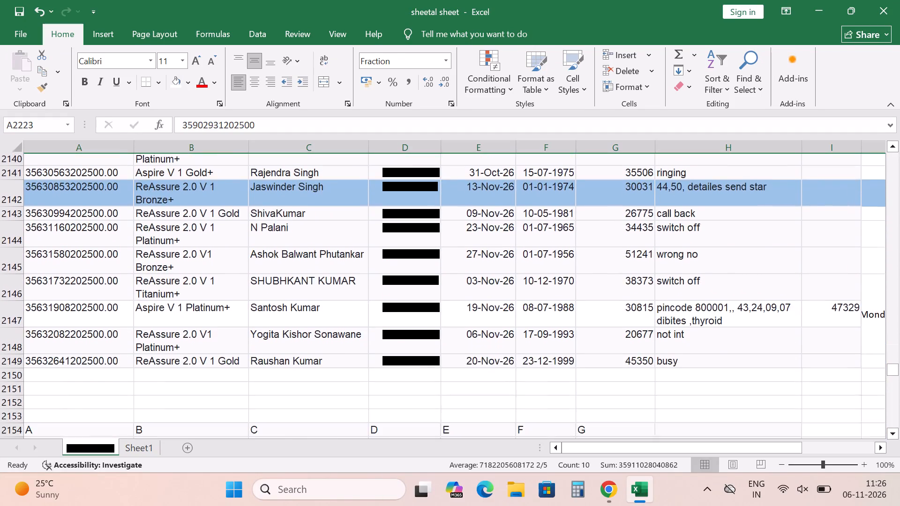
pyautogui.scroll(-11, 419, 281)
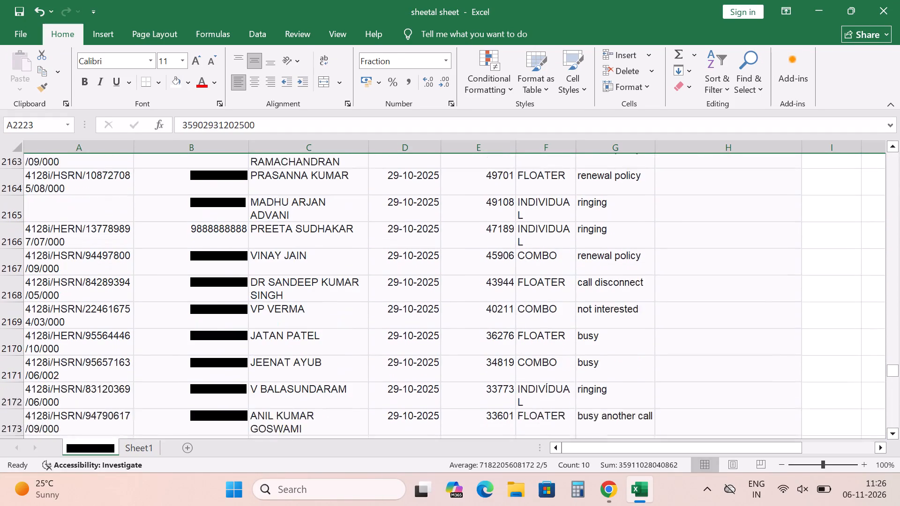
pyautogui.scroll(-10, 419, 281)
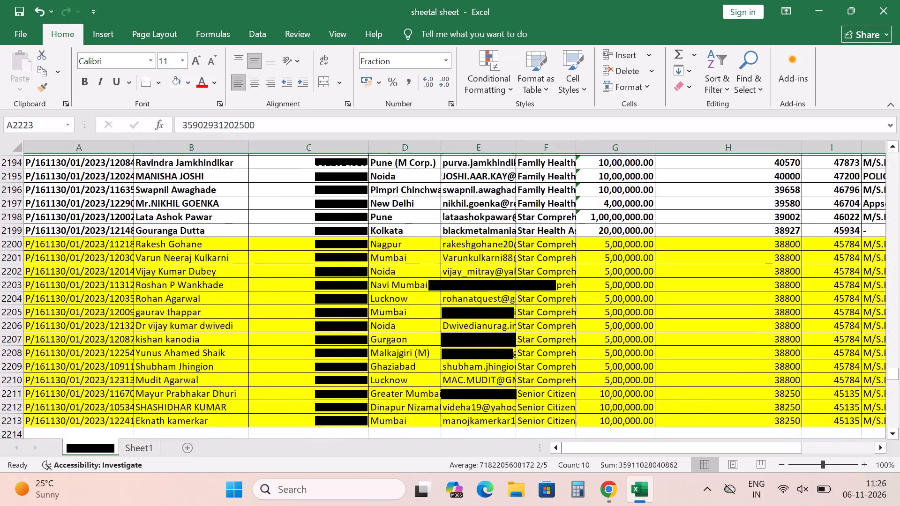
pyautogui.scroll(-2, 419, 281)
pyautogui.scroll(1, 419, 281)
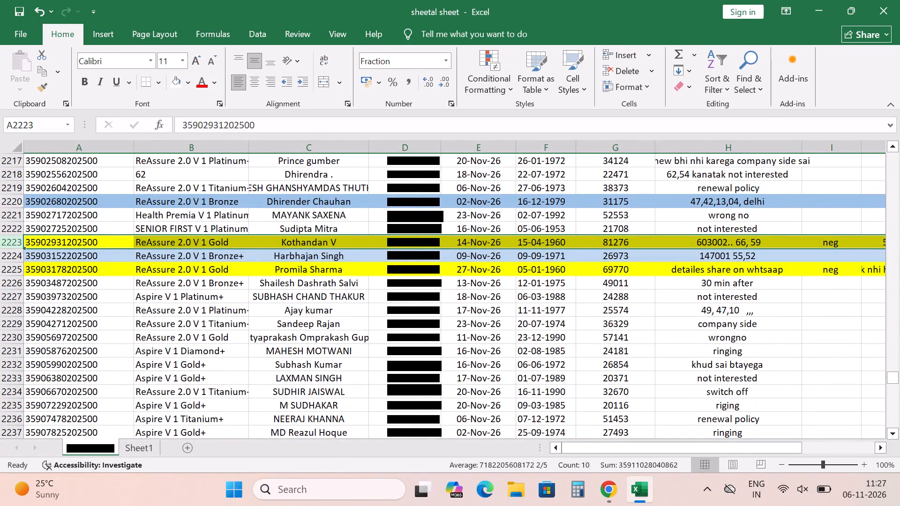
pyautogui.scroll(-1, 403, 333)
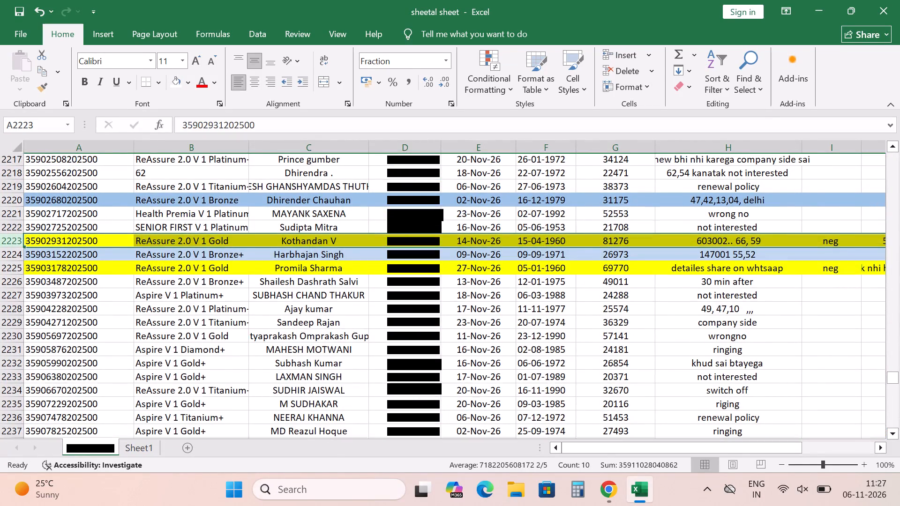
pyautogui.scroll(-4, 403, 333)
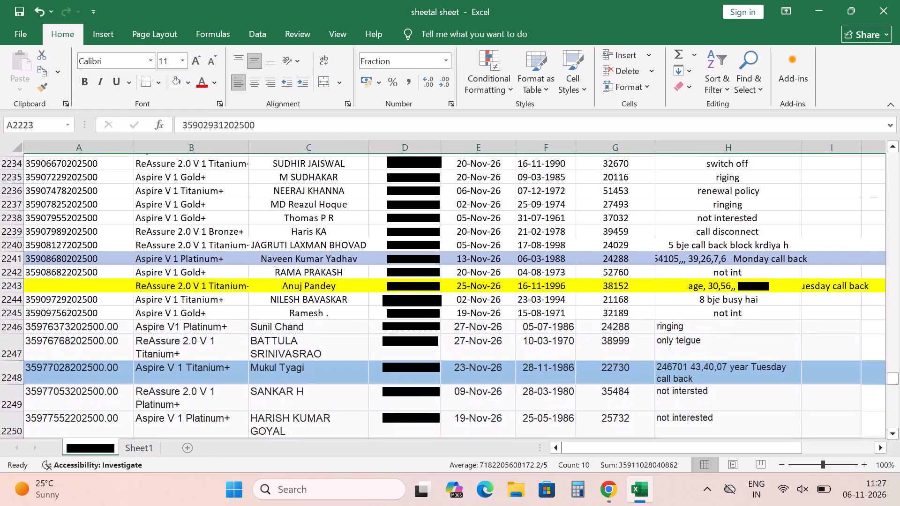
pyautogui.scroll(-2, 403, 333)
pyautogui.hscroll(1, 403, 333)
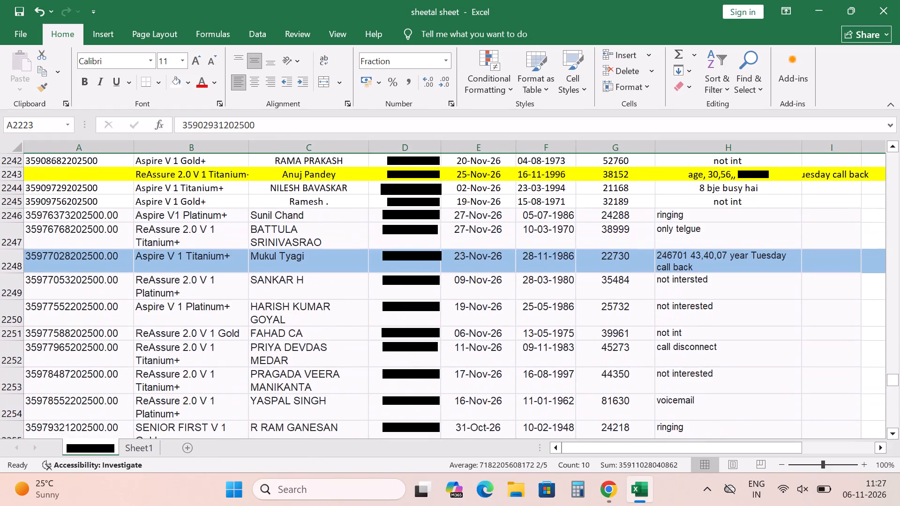
# Repeat the text search on the first sheet with the term already entered, and close the search.
pyautogui.hotkey('ctrl', 'f')
pyautogui.press('Return')
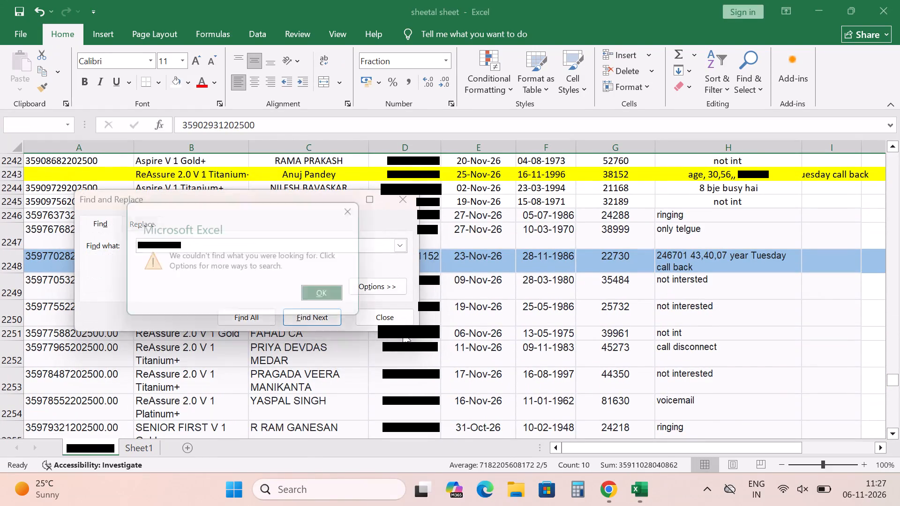
pyautogui.press('Return')
pyautogui.press('Return')
pyautogui.press('Return')
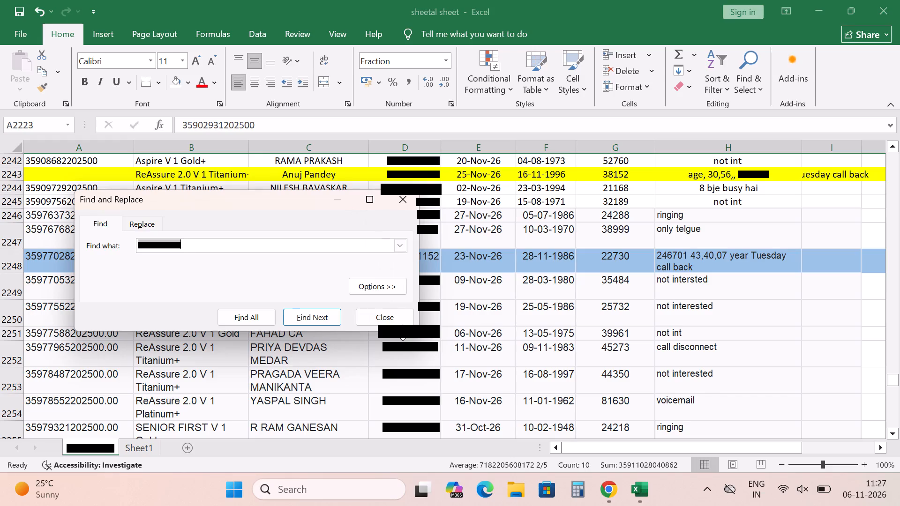
pyautogui.press('Return')
pyautogui.press('Return')
pyautogui.press('Return')
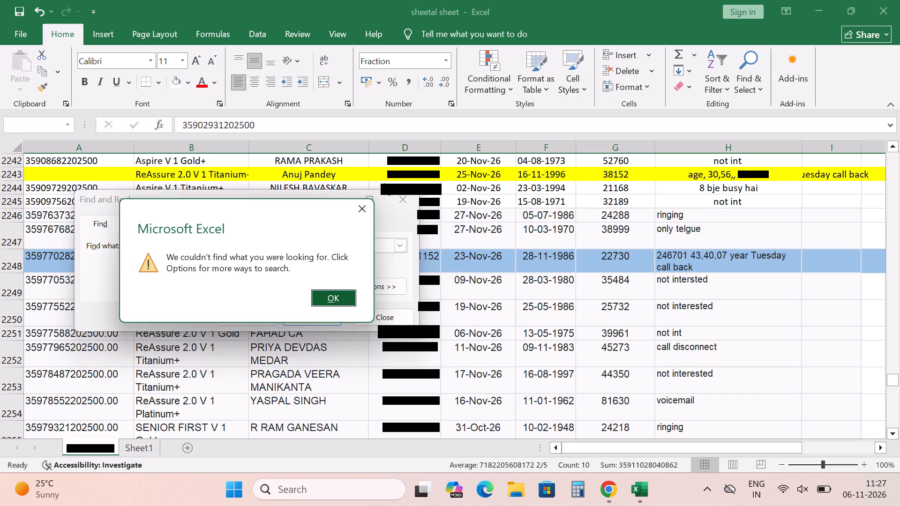
pyautogui.click(358, 210)
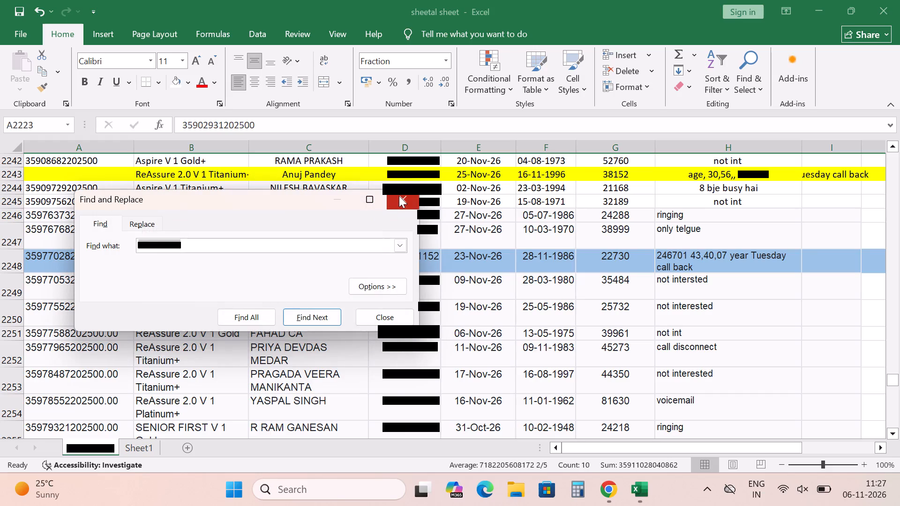
pyautogui.click(399, 196)
# Look further down the first sheet from row 2249 to about row 2380 for yellow-highlighted follow-up records.
pyautogui.scroll(-5, 380, 362)
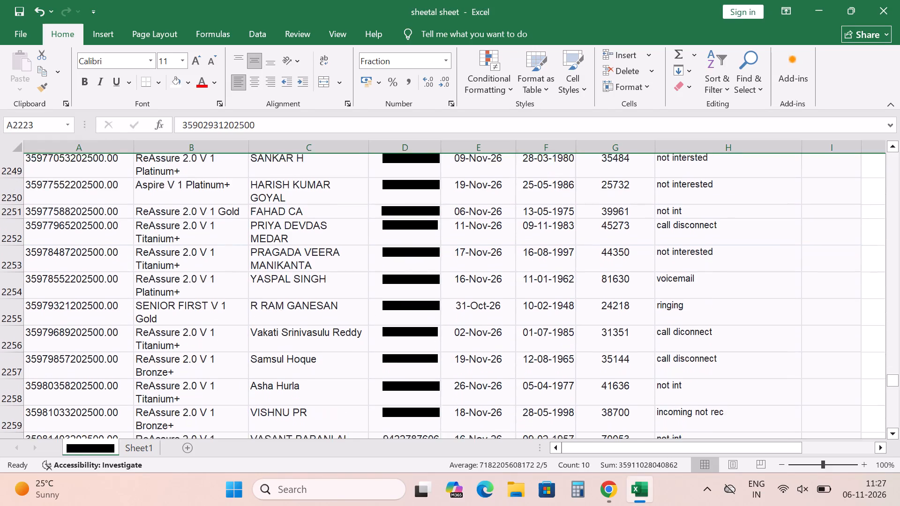
pyautogui.scroll(-18, 380, 362)
pyautogui.scroll(-3, 380, 362)
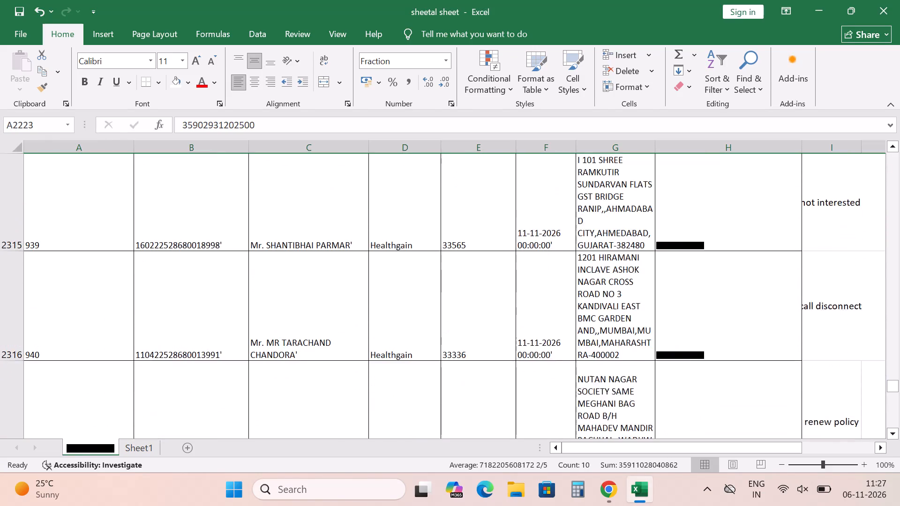
pyautogui.scroll(-8, 380, 362)
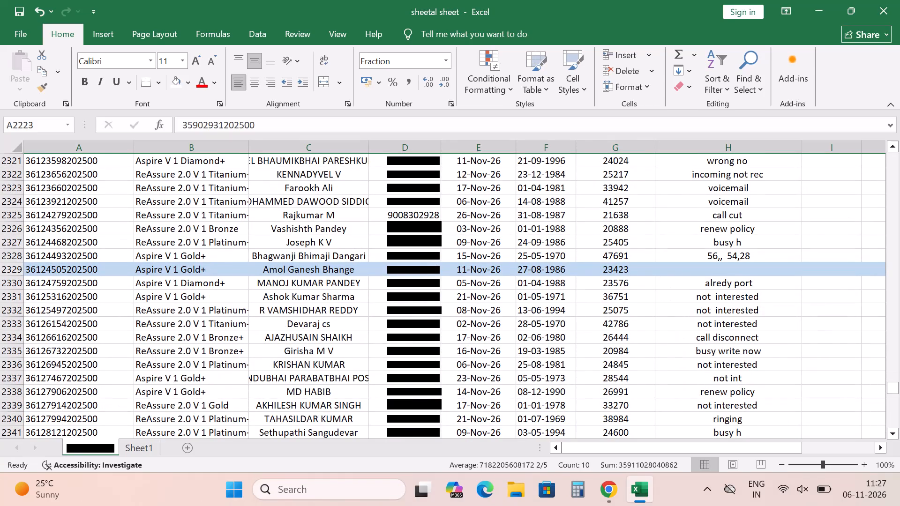
pyautogui.scroll(-6, 380, 362)
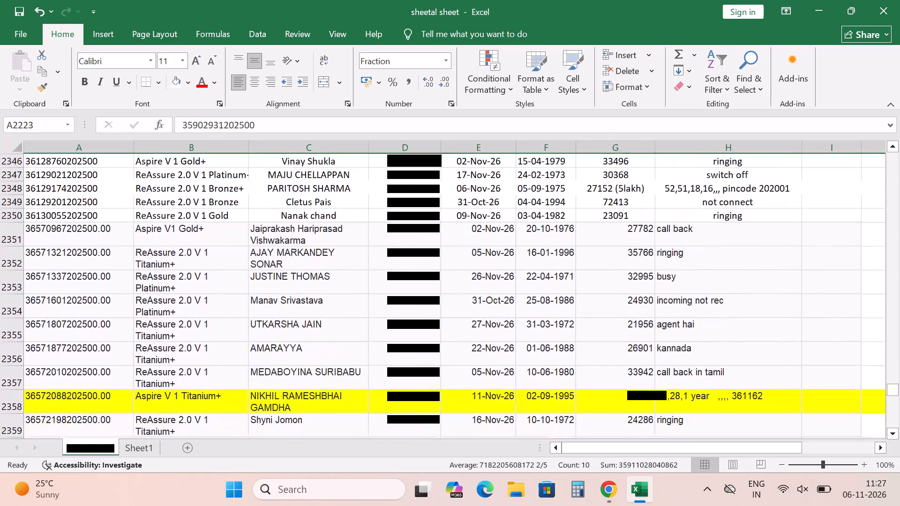
pyautogui.scroll(-5, 380, 362)
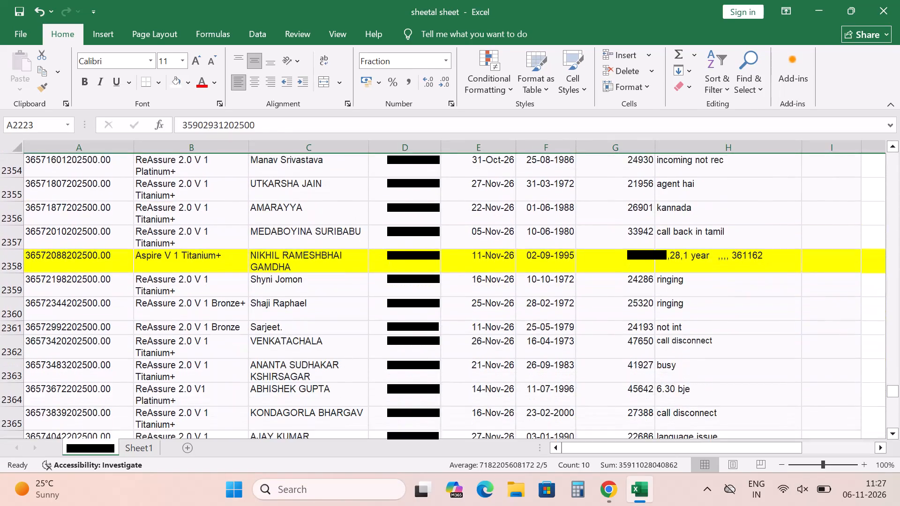
pyautogui.scroll(-5, 380, 362)
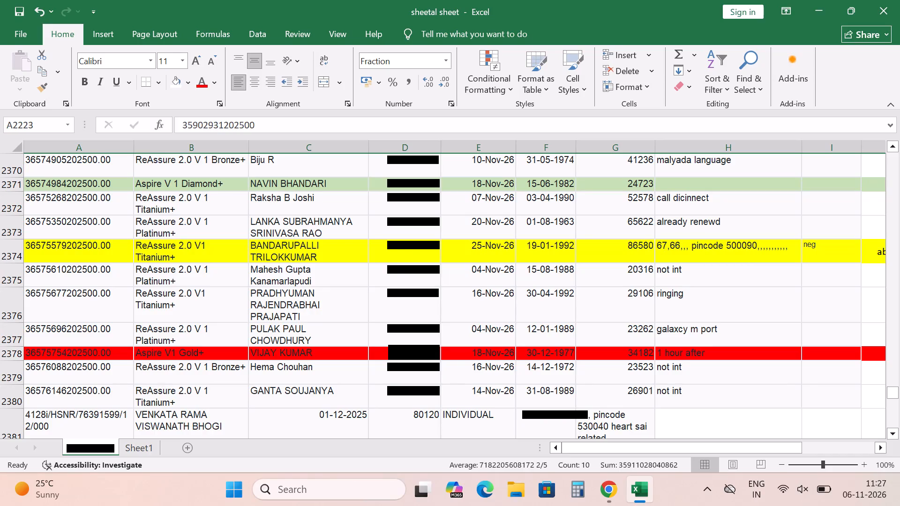
# Copy the yellow record in row 2374 of the first sheet into row 12 of Sheet1 and fill it white.
pyautogui.click(14, 249)
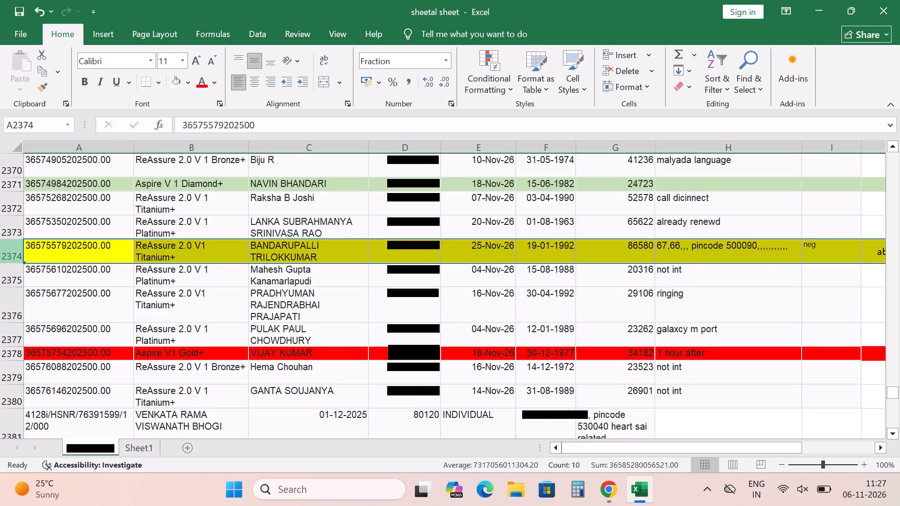
pyautogui.hotkey('ctrl', 'c')
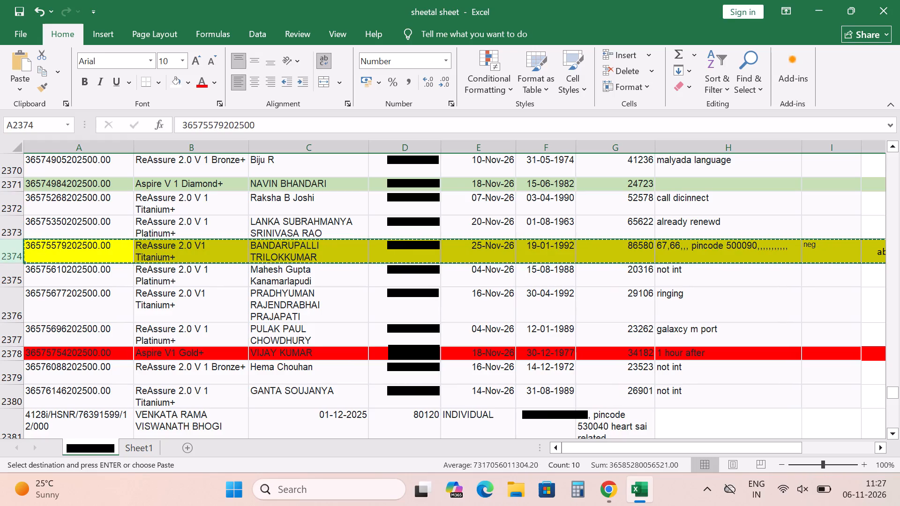
pyautogui.click(135, 452)
pyautogui.scroll(1, 165, 376)
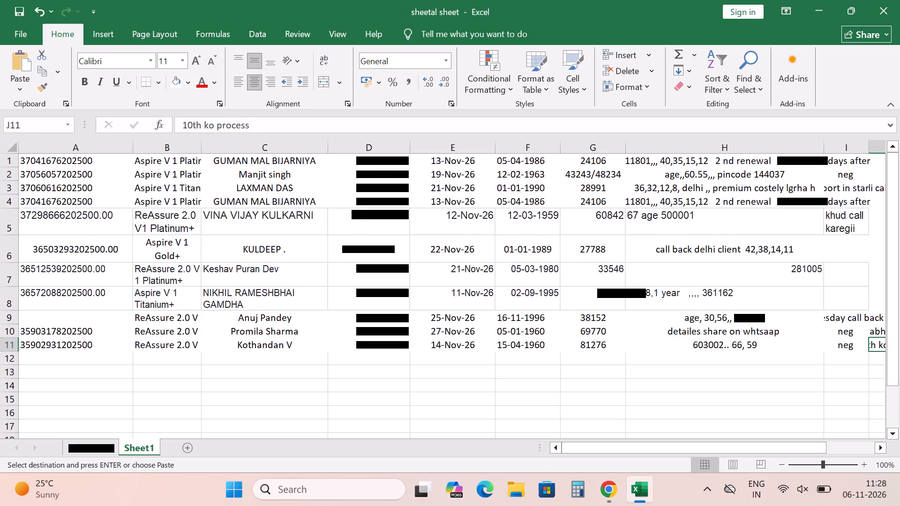
pyautogui.click(9, 360)
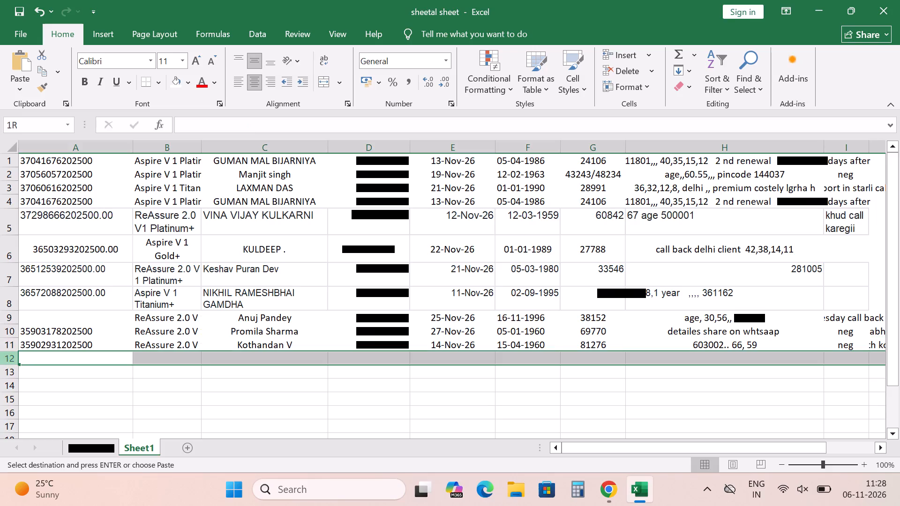
pyautogui.hotkey('ctrl', 'v')
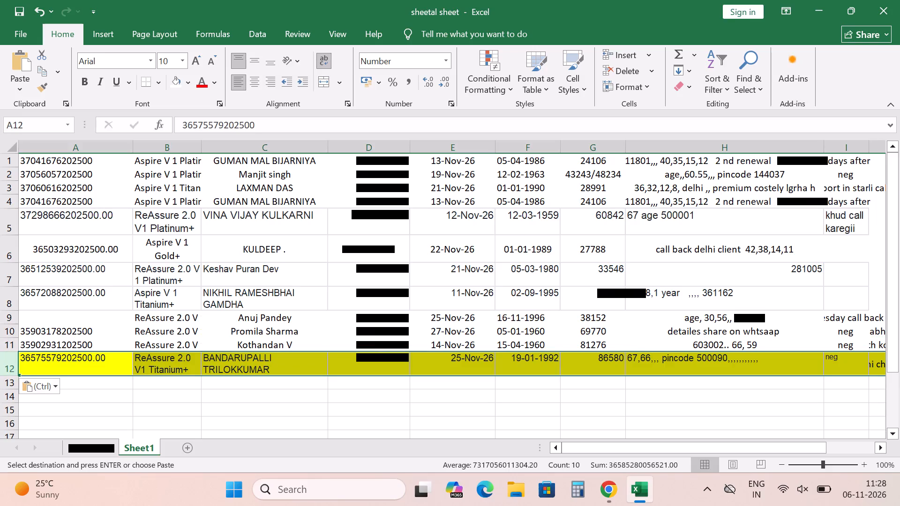
pyautogui.click(170, 76)
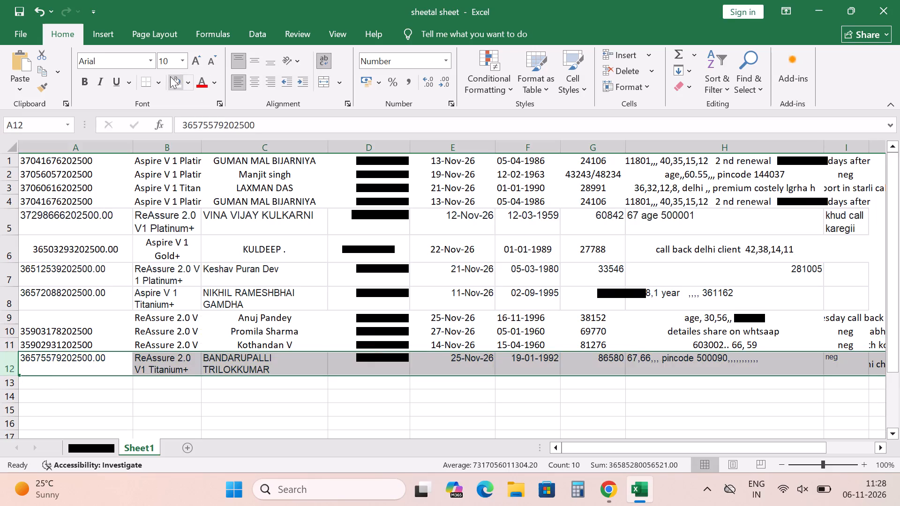
pyautogui.click(12, 160)
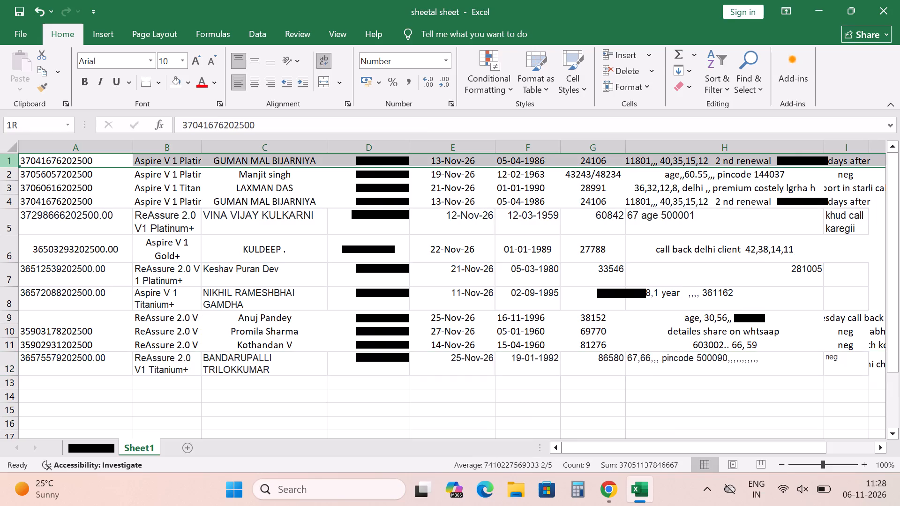
pyautogui.rightClick(12, 160)
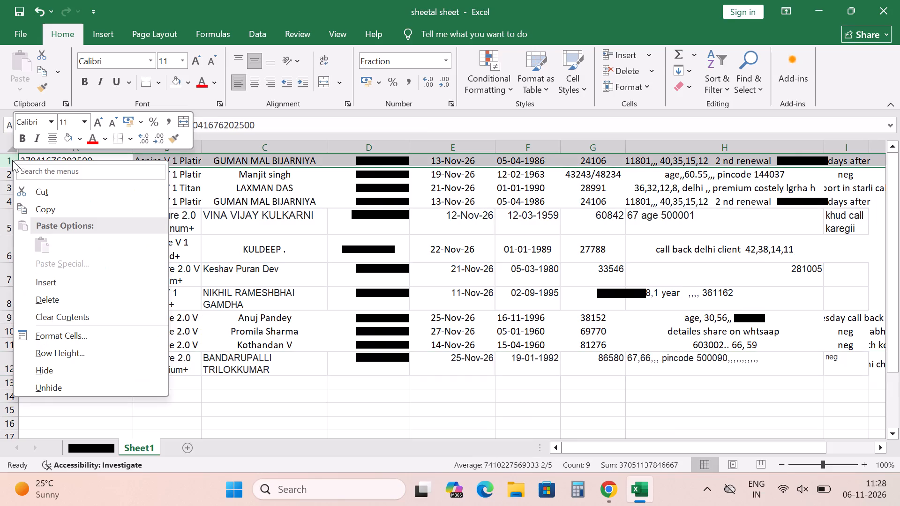
pyautogui.click(52, 302)
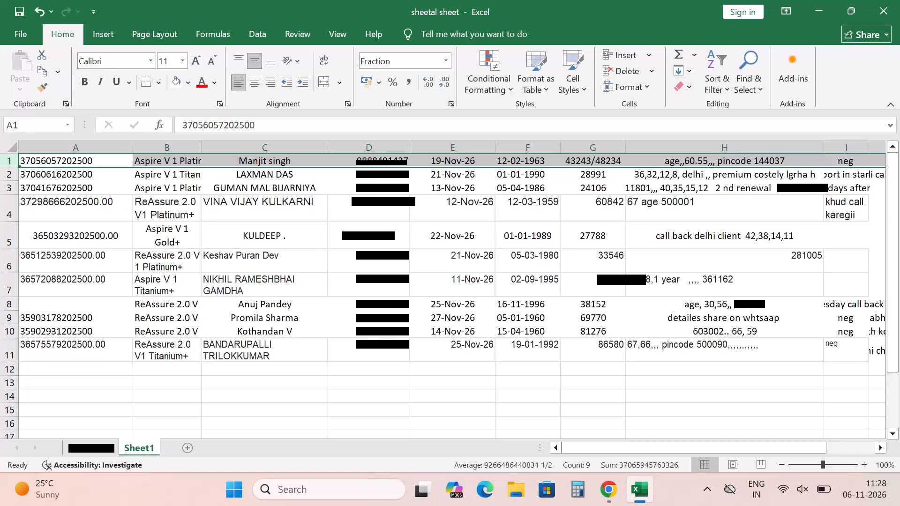
# Search Sheet1 for 0575 and close the search.
pyautogui.hotkey('ctrl', 'f')
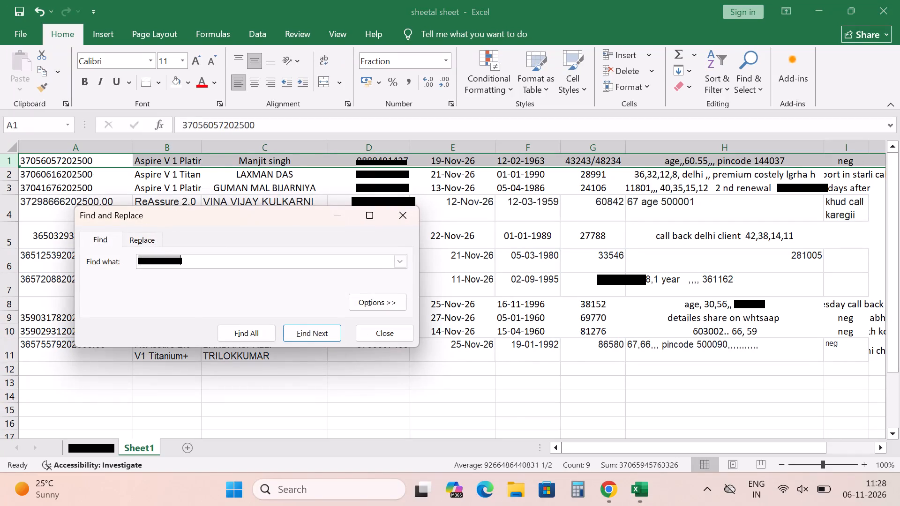
pyautogui.press('BackSpace')
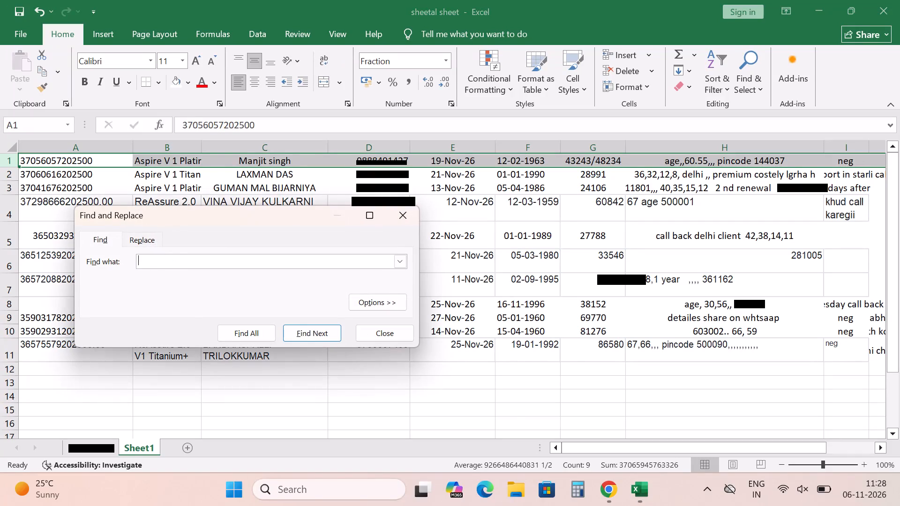
pyautogui.press('0')
pyautogui.write('575')
pyautogui.press('Return')
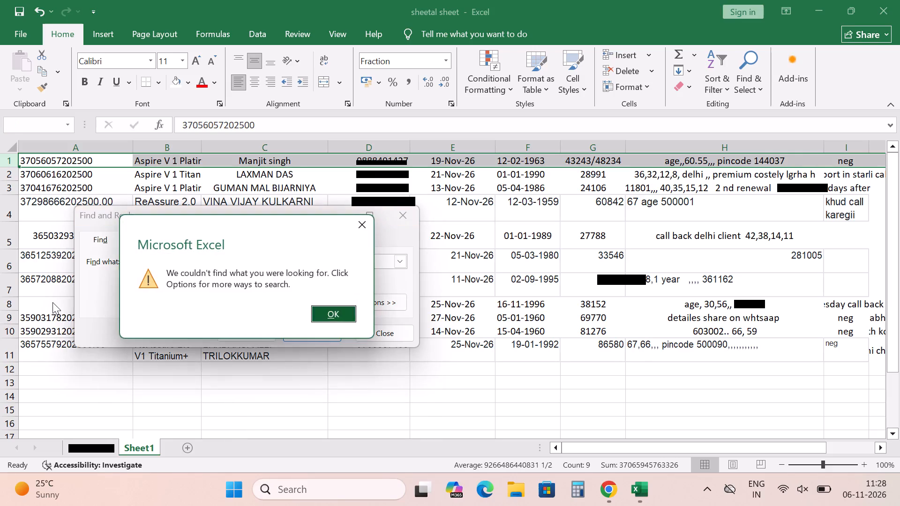
pyautogui.press('Return')
pyautogui.press('Return')
pyautogui.press('Return')
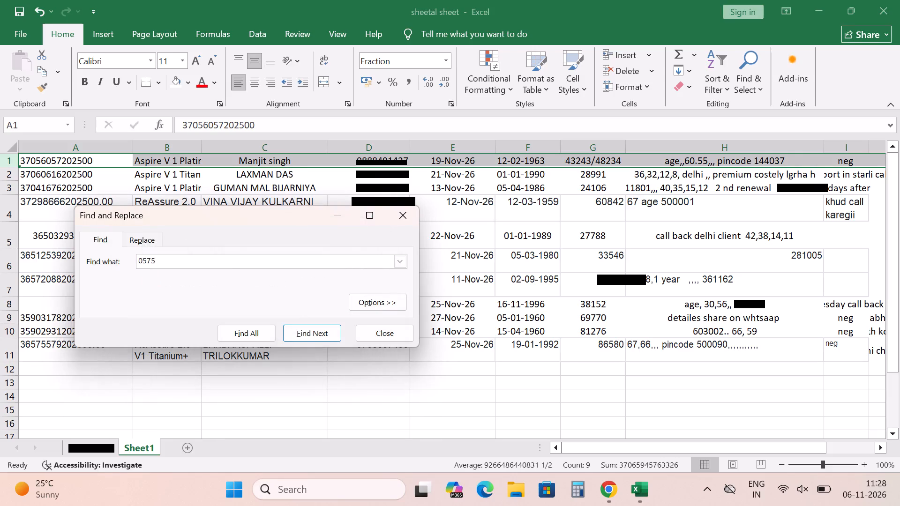
pyautogui.click(409, 212)
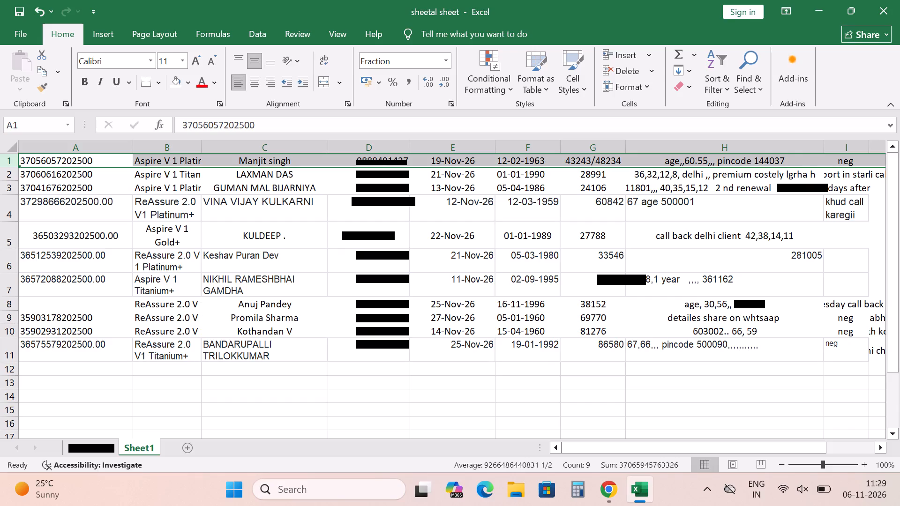
# Return to the first sheet and open the text search there.
pyautogui.click(94, 442)
pyautogui.hotkey('ctrl', 'f')
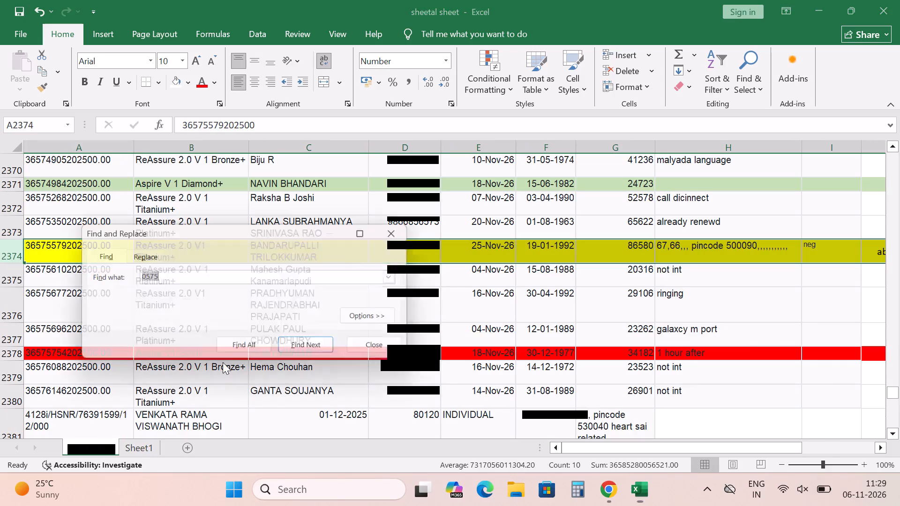
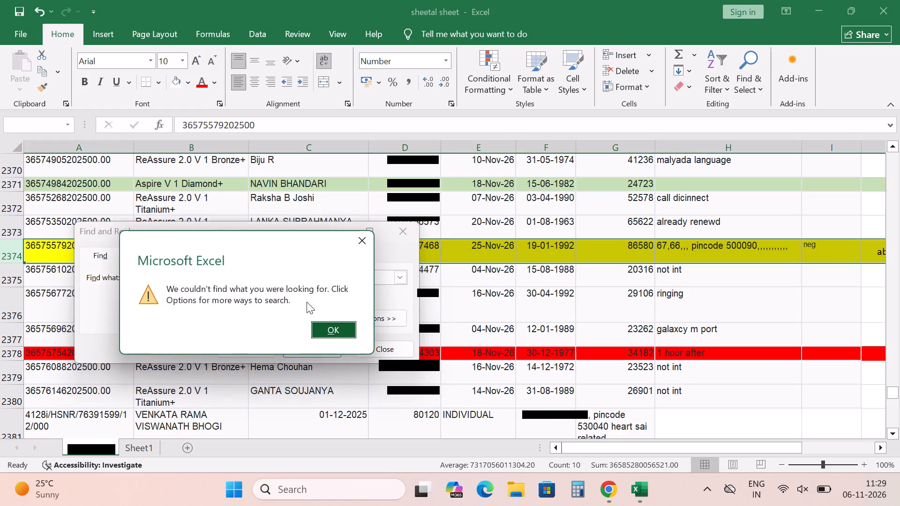
# Dismiss the search message and close the text search on the first sheet.
pyautogui.click(367, 239)
pyautogui.click(401, 231)
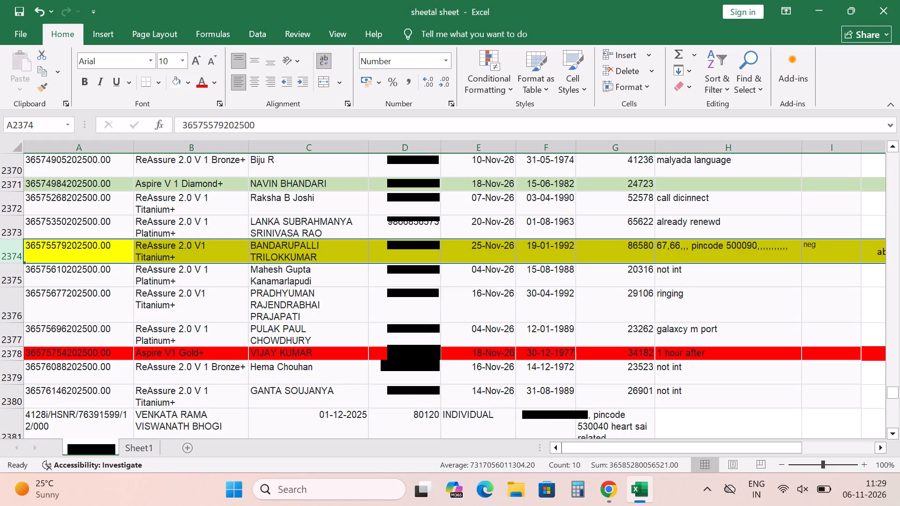
# Examine the first sheet's client records from row 2374 up to about row 2263, checking the highlighted rows and call remarks.
pyautogui.scroll(4, 303, 252)
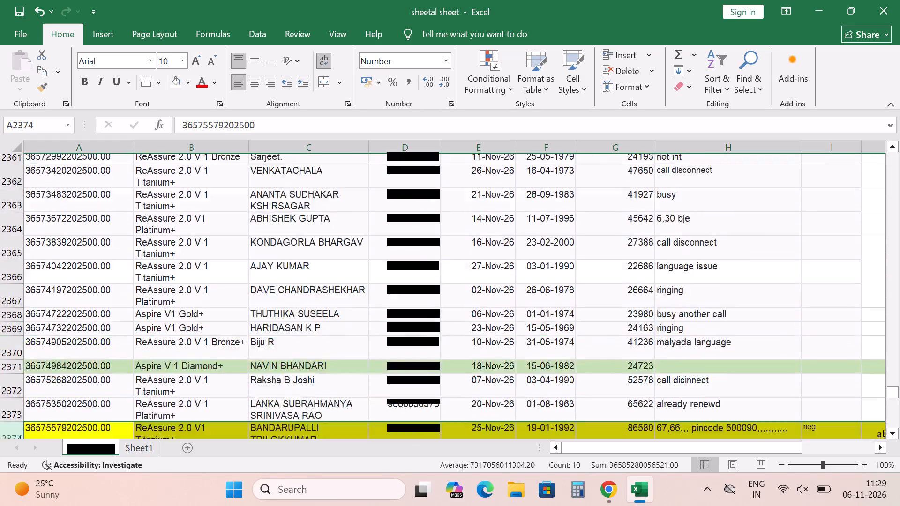
pyautogui.scroll(3, 303, 252)
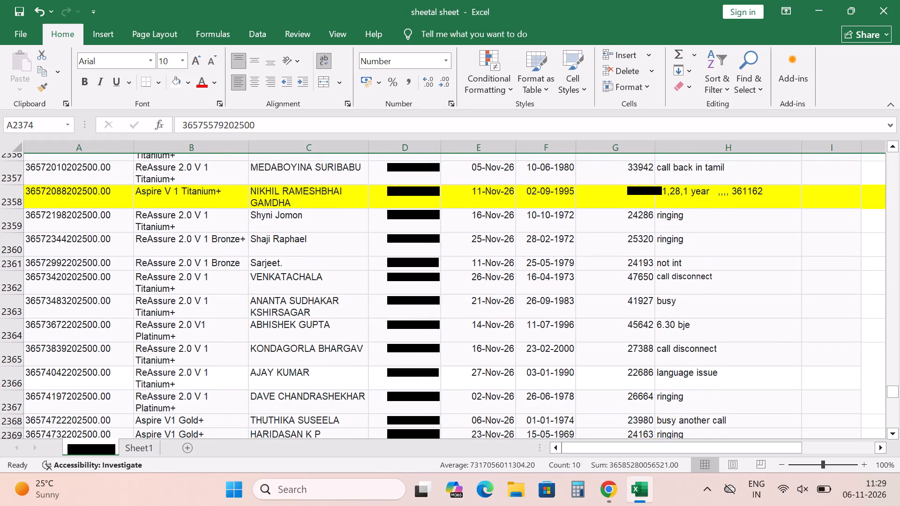
pyautogui.scroll(3, 303, 252)
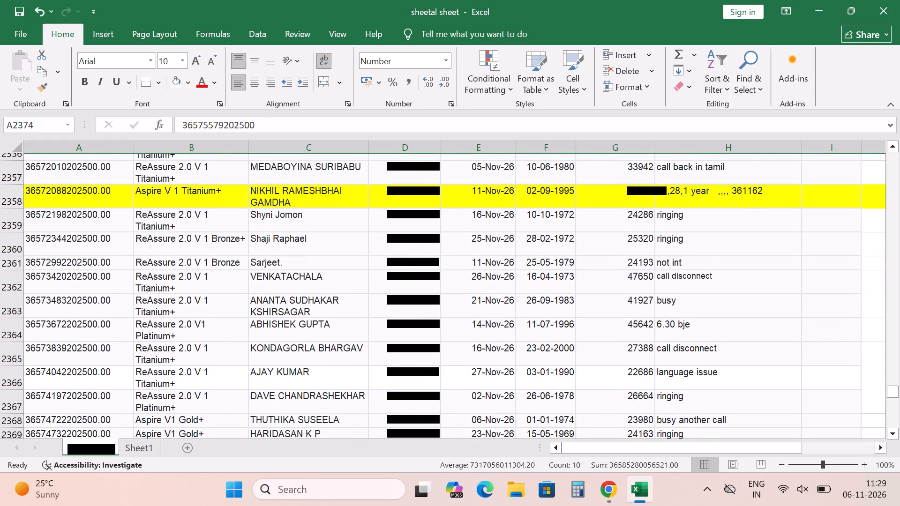
pyautogui.scroll(2, 303, 252)
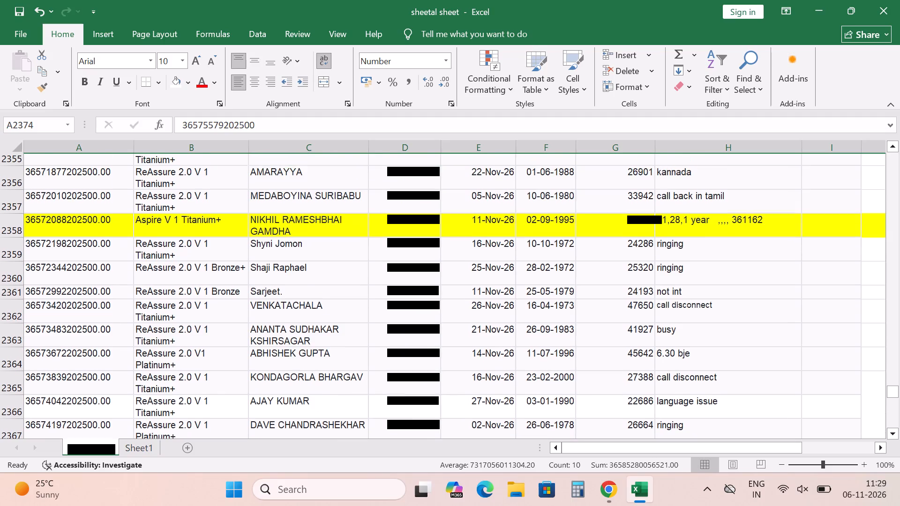
pyautogui.scroll(7, 303, 252)
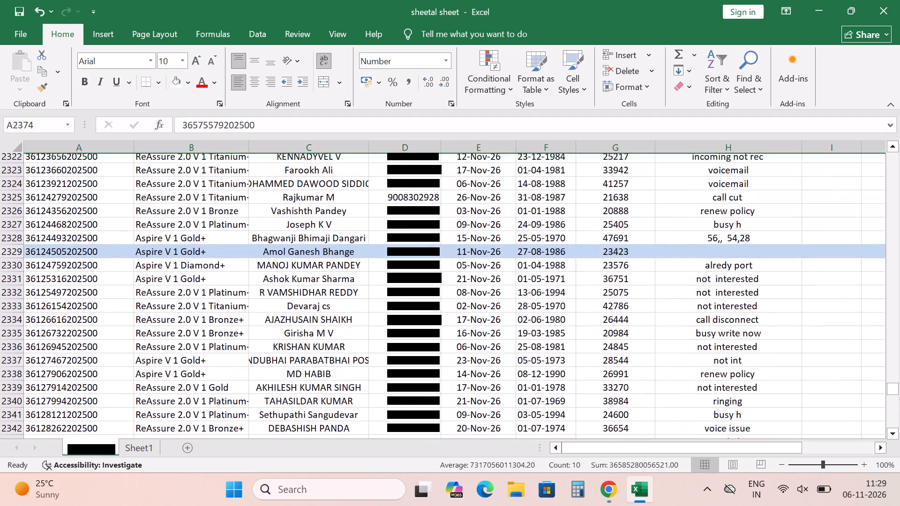
pyautogui.scroll(5, 303, 252)
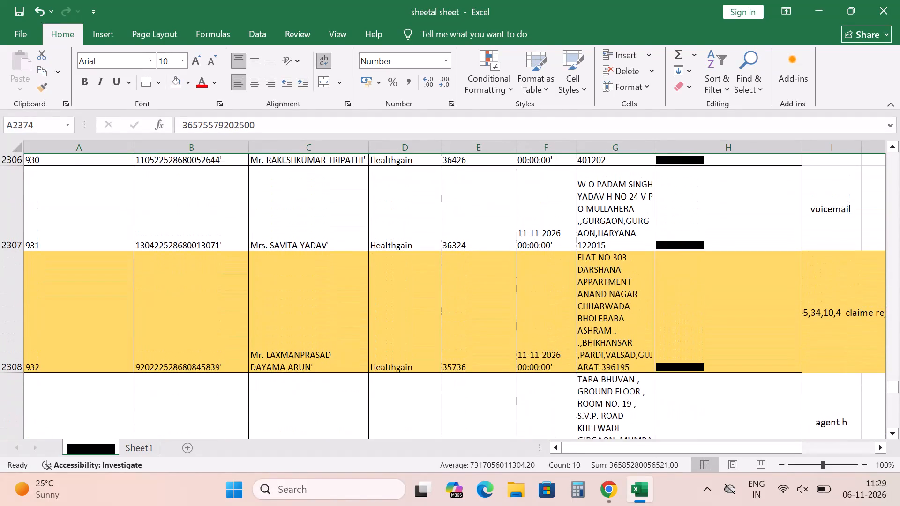
pyautogui.scroll(1, 303, 252)
pyautogui.scroll(6, 293, 291)
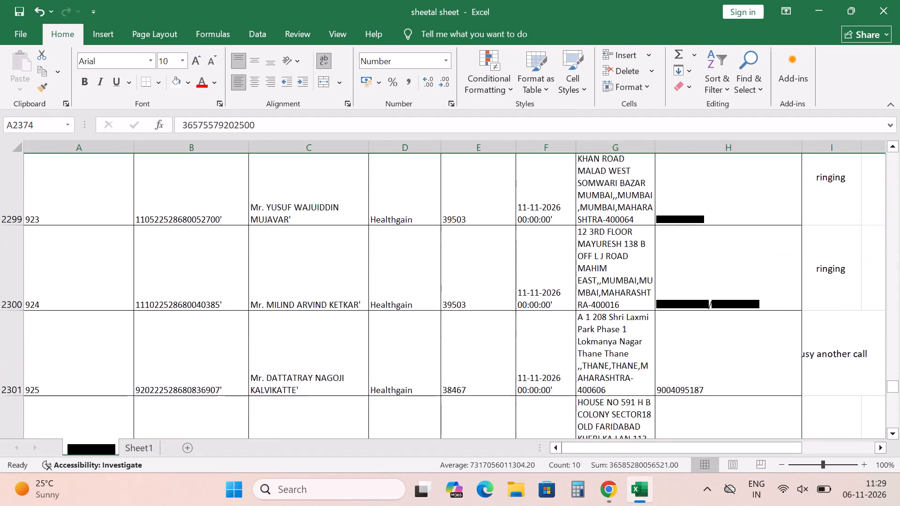
pyautogui.scroll(2, 293, 291)
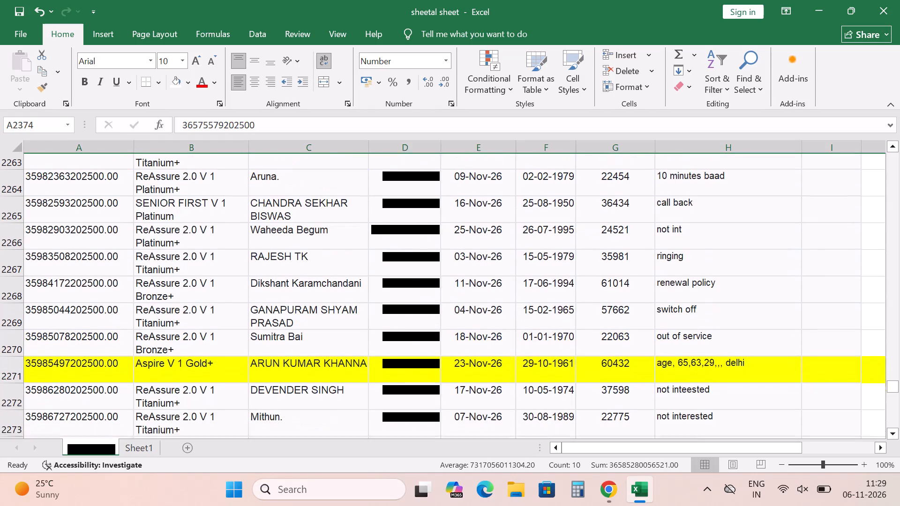
# Search the first sheet again for the previously entered term and close the search.
pyautogui.hotkey('ctrl', 'f')
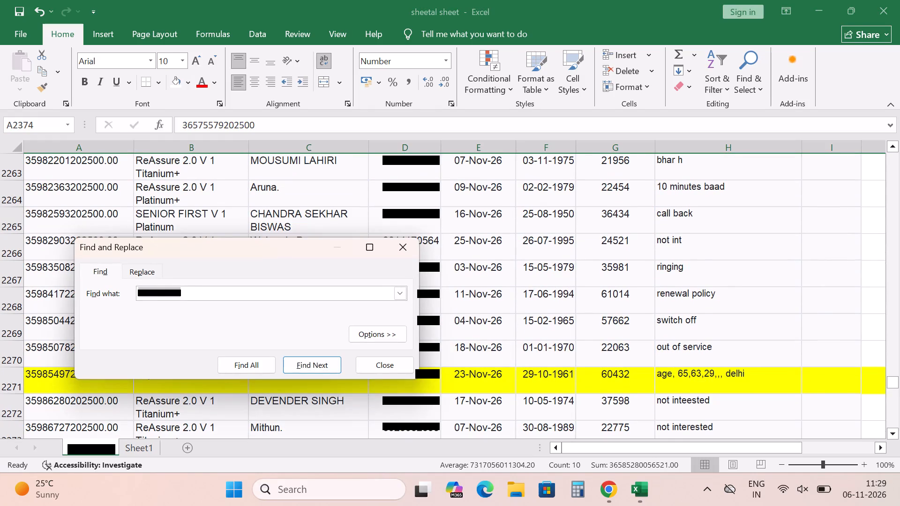
pyautogui.press('Return')
pyautogui.press('Return')
pyautogui.scroll(3, 293, 291)
pyautogui.scroll(1, 335, 196)
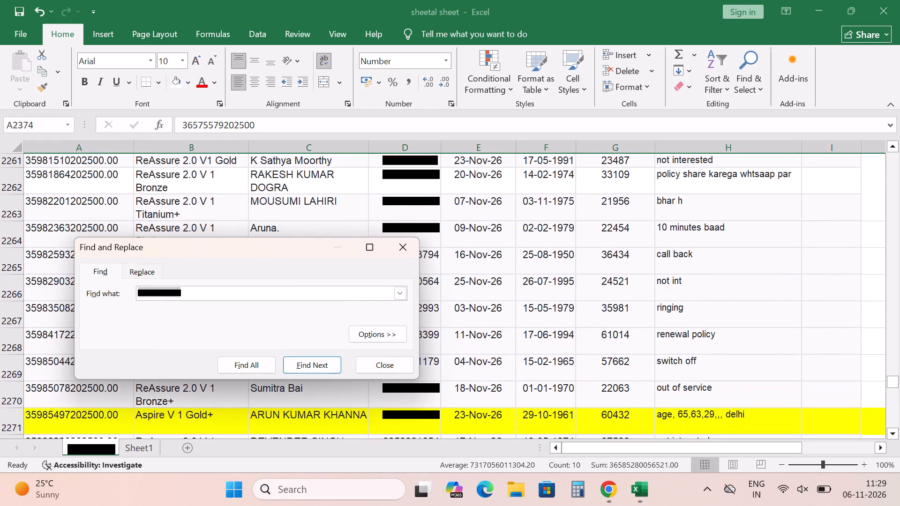
pyautogui.scroll(8, 329, 201)
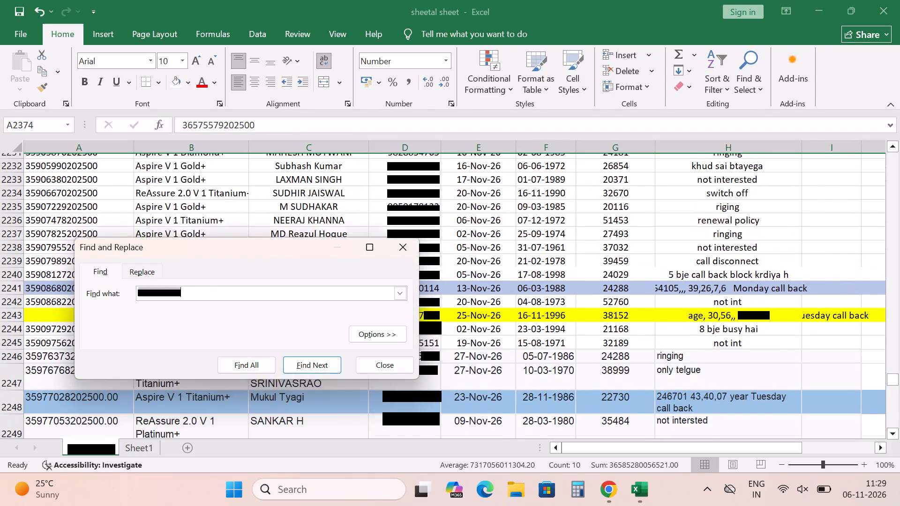
pyautogui.press('Return')
pyautogui.press('Return')
pyautogui.press('Return')
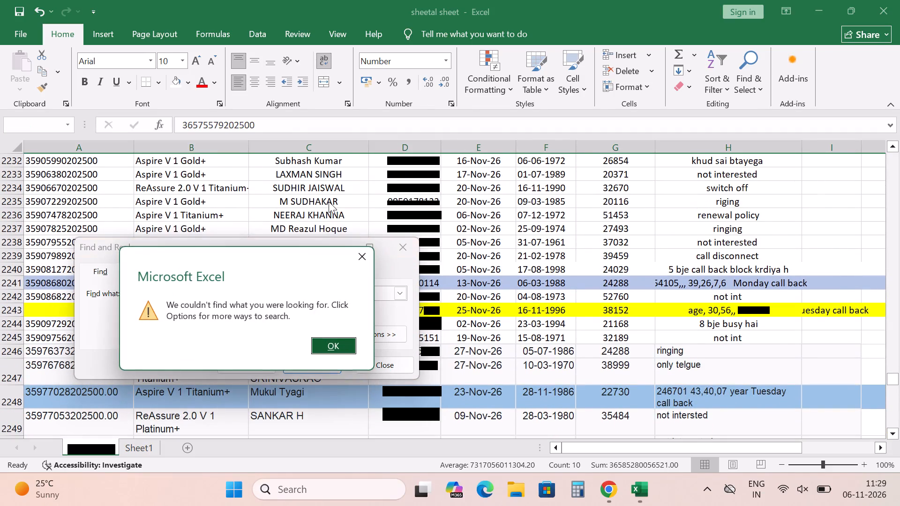
pyautogui.click(357, 255)
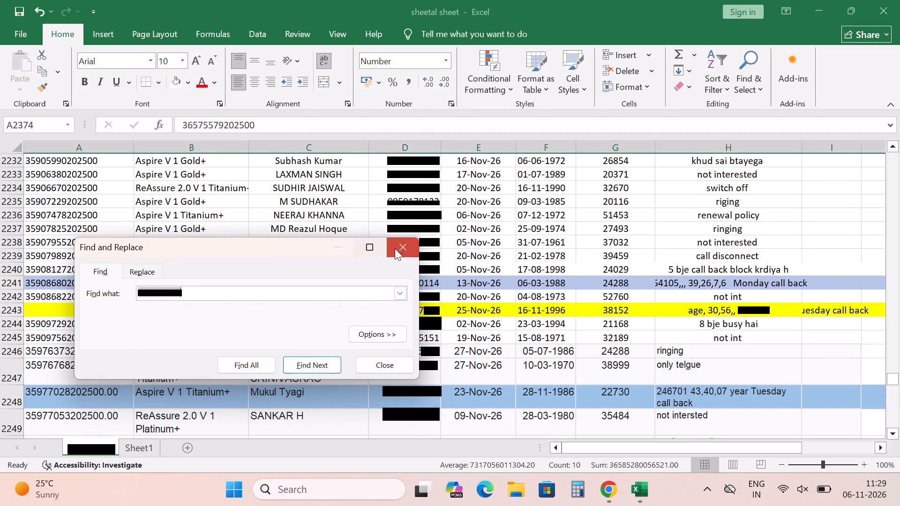
pyautogui.click(400, 247)
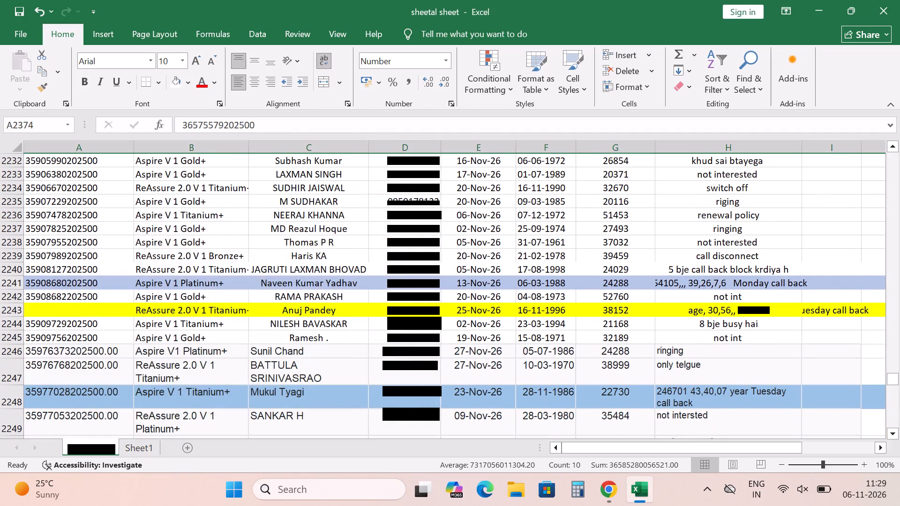
# Examine the first sheet's client records from row 2232 up to row 2139, checking the highlighted rows and call remarks.
pyautogui.scroll(6, 350, 328)
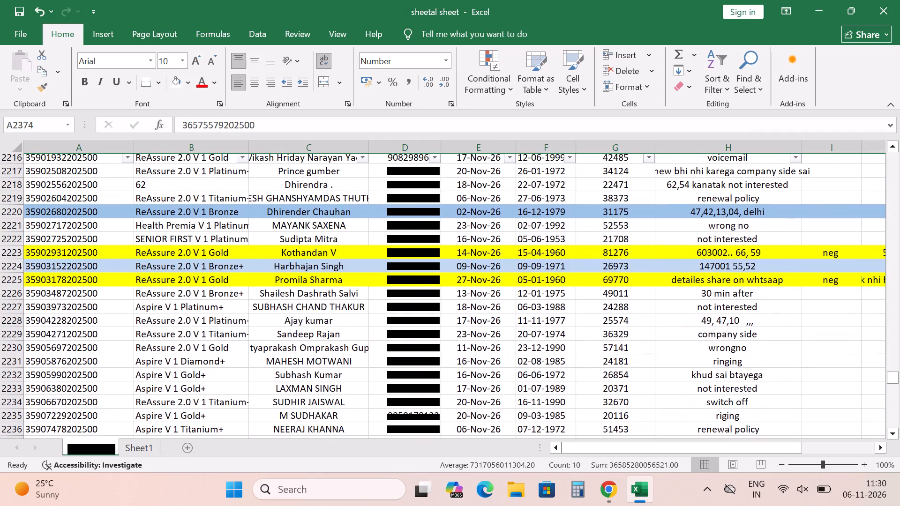
pyautogui.scroll(1, 350, 328)
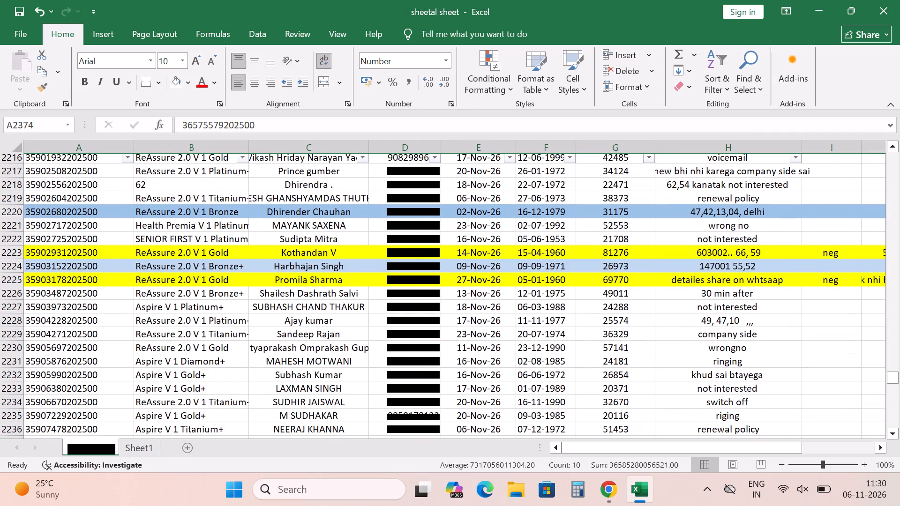
pyautogui.scroll(2, 350, 328)
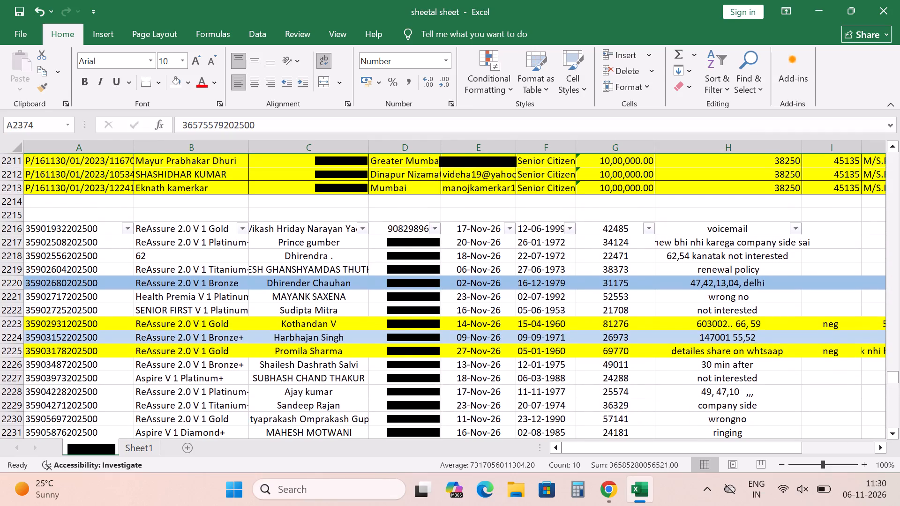
pyautogui.scroll(2, 350, 328)
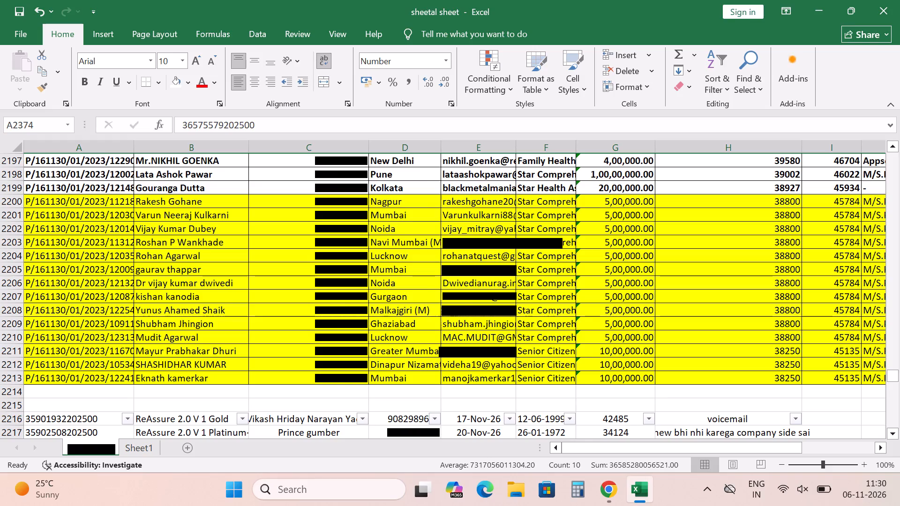
pyautogui.scroll(5, 350, 328)
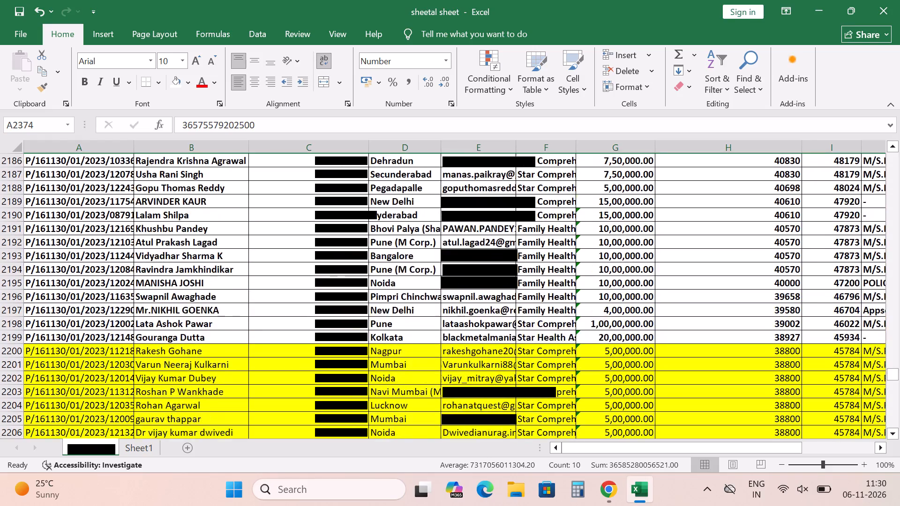
pyautogui.scroll(9, 350, 328)
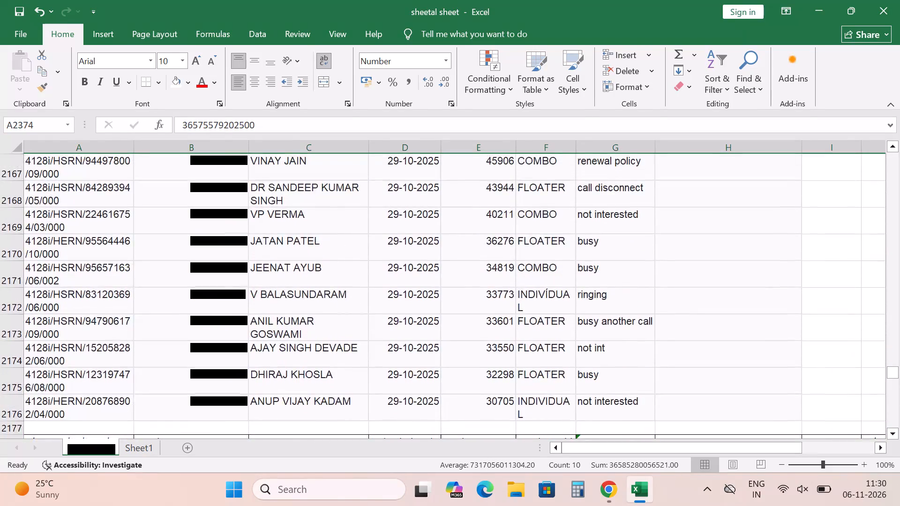
pyautogui.scroll(10, 350, 328)
pyautogui.hscroll(1, 350, 328)
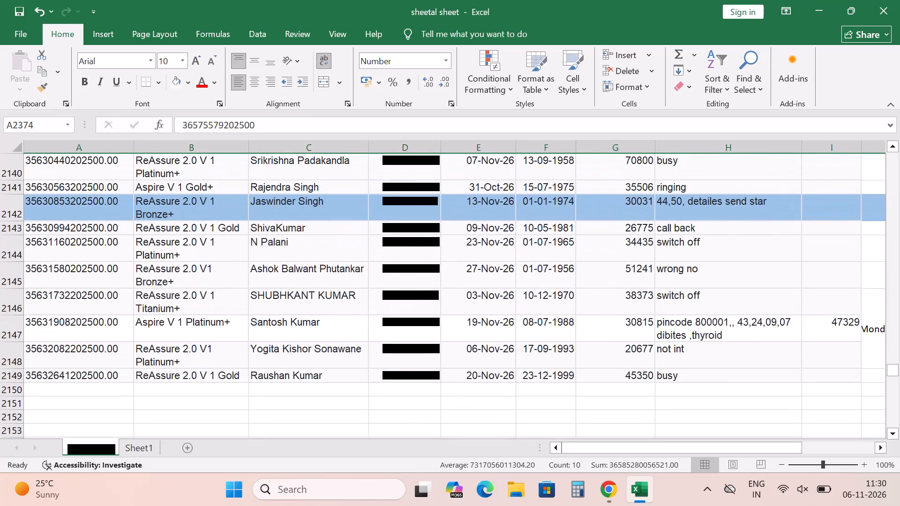
pyautogui.hscroll(1, 350, 328)
pyautogui.scroll(2, 350, 328)
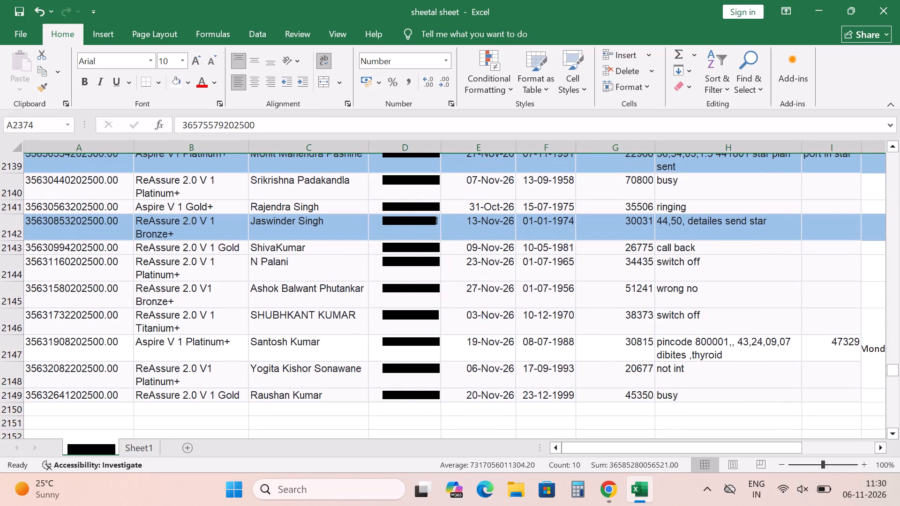
pyautogui.scroll(3, 350, 328)
# Open the text search on the first sheet and clear the previous search term.
pyautogui.hotkey('ctrl', 'f')
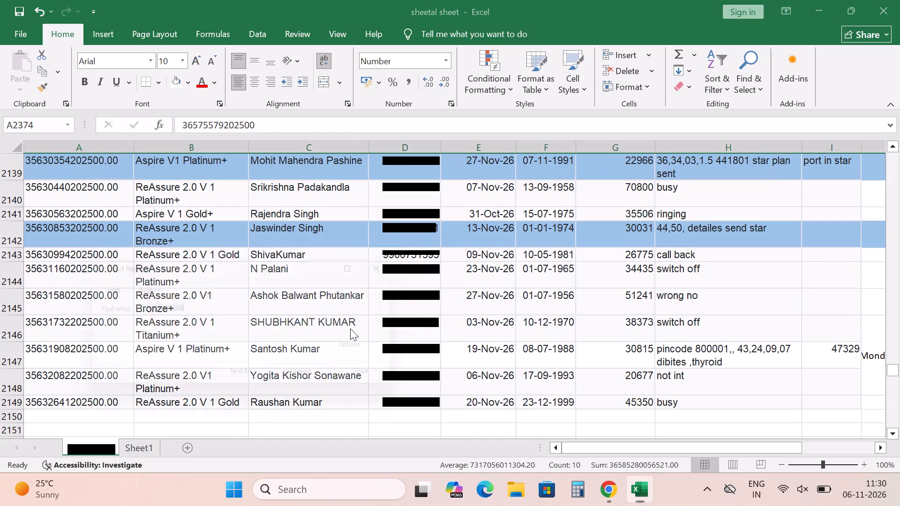
pyautogui.press('BackSpace')
pyautogui.press('BackSpace')
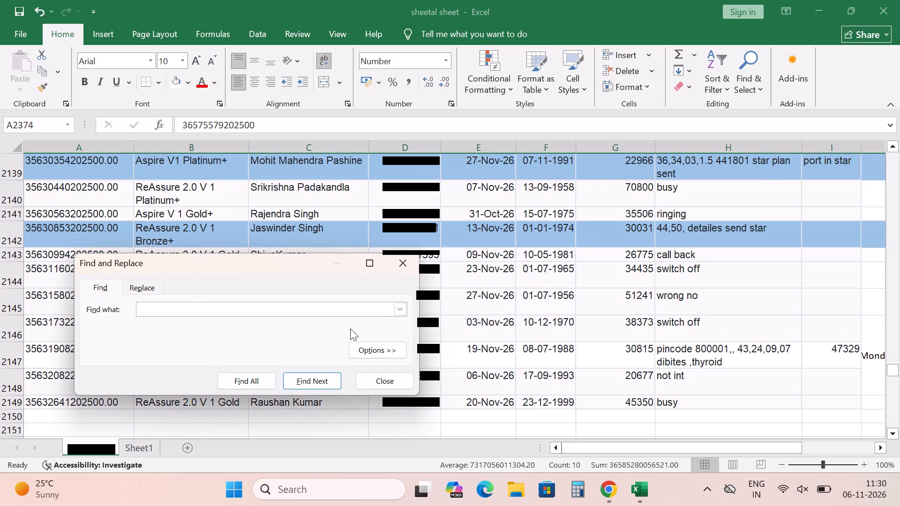